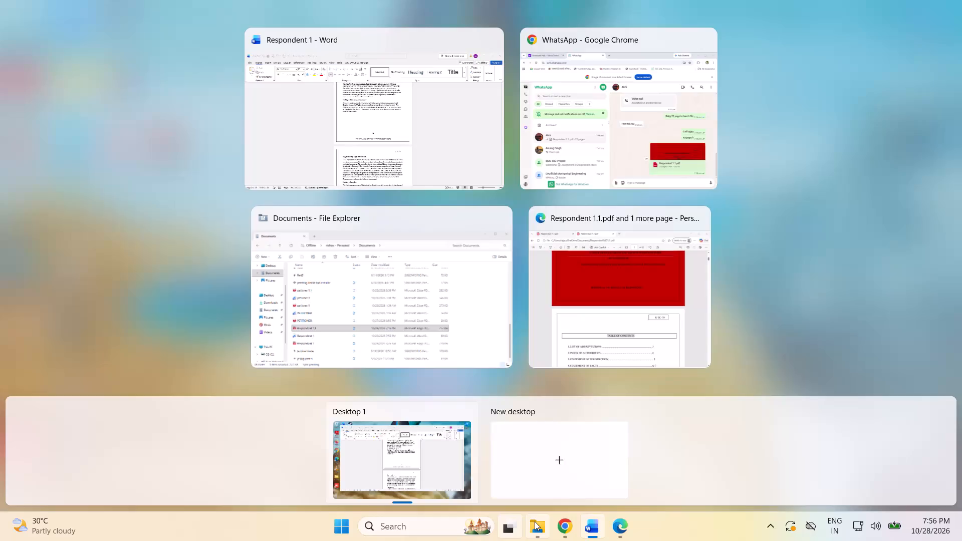
# Switch to File Explorer and open the PDF file "petioner 1.1" from the Documents folder.
pyautogui.click(535, 521)
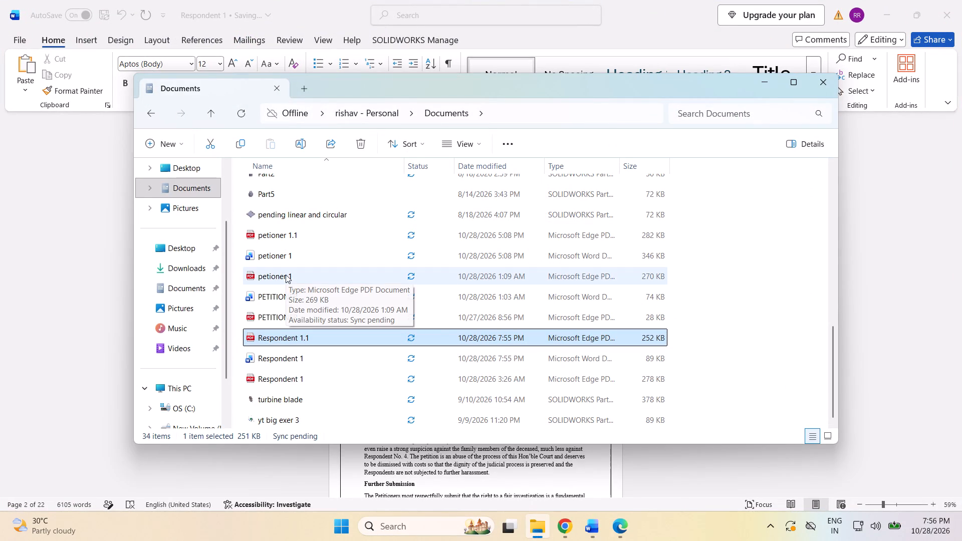
pyautogui.scroll(-2, 286, 275)
pyautogui.scroll(-5, 329, 260)
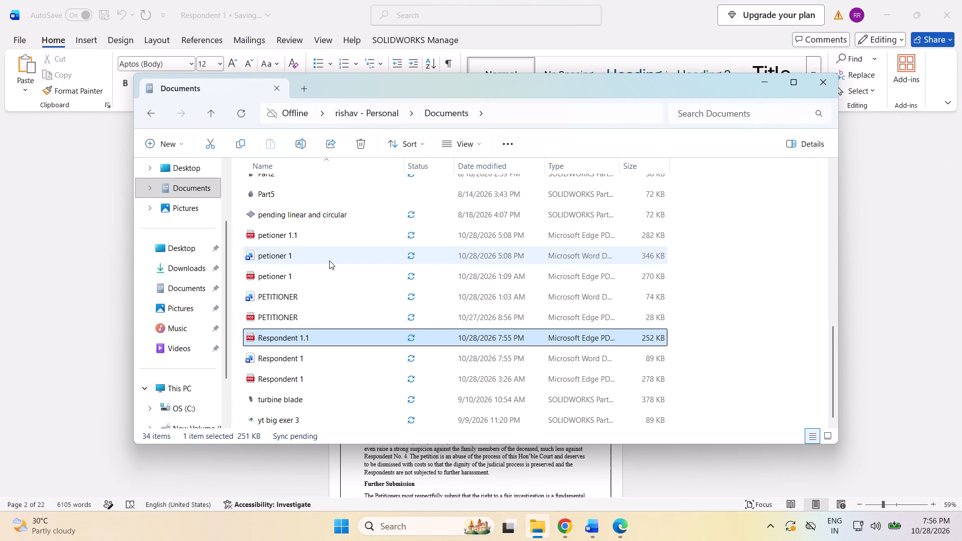
pyautogui.scroll(5, 329, 260)
pyautogui.scroll(-3, 329, 260)
pyautogui.scroll(13, 329, 260)
pyautogui.scroll(-9, 329, 260)
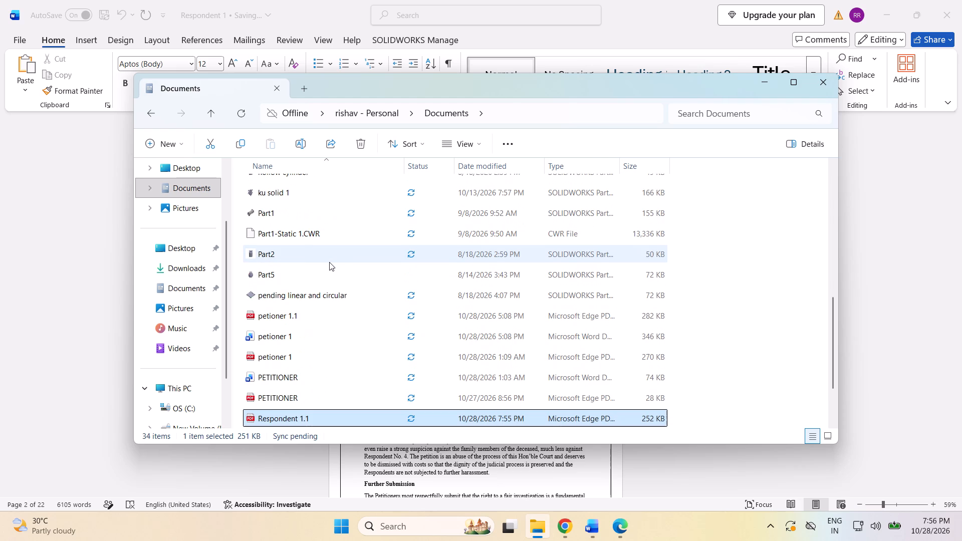
pyautogui.scroll(-10, 329, 262)
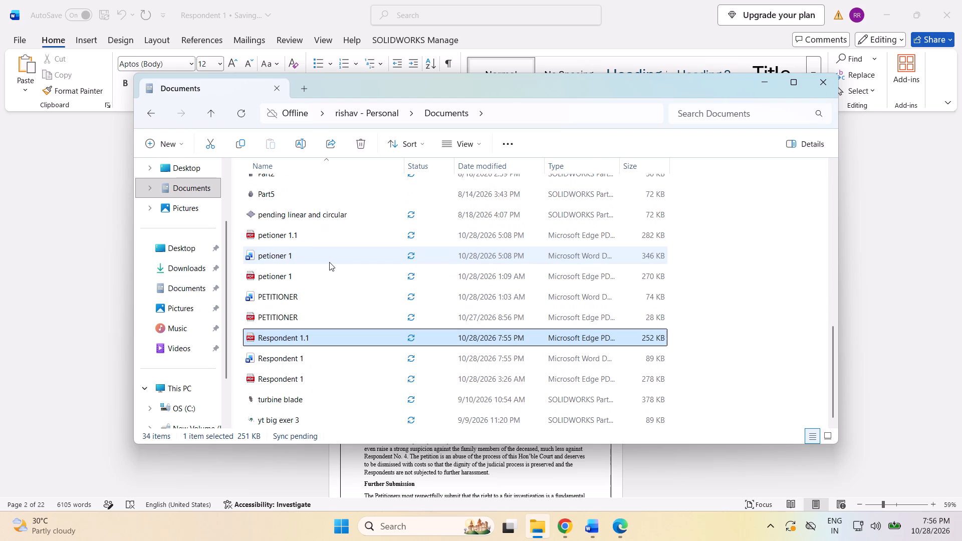
pyautogui.click(284, 243)
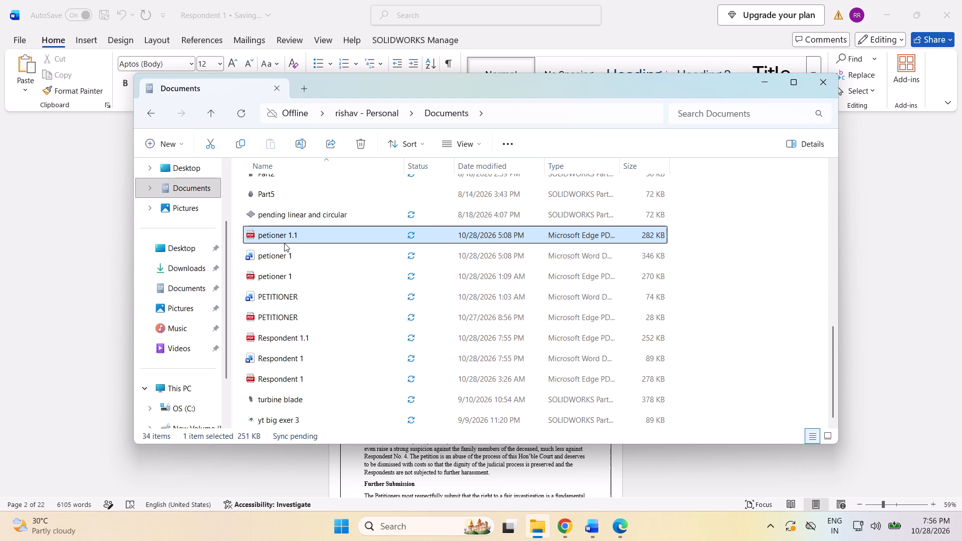
pyautogui.doubleClick(284, 242)
# Select the cover page's party details, from the first petitioner's entry through "Through Ministry of Home Affairs".
pyautogui.scroll(-2, 336, 268)
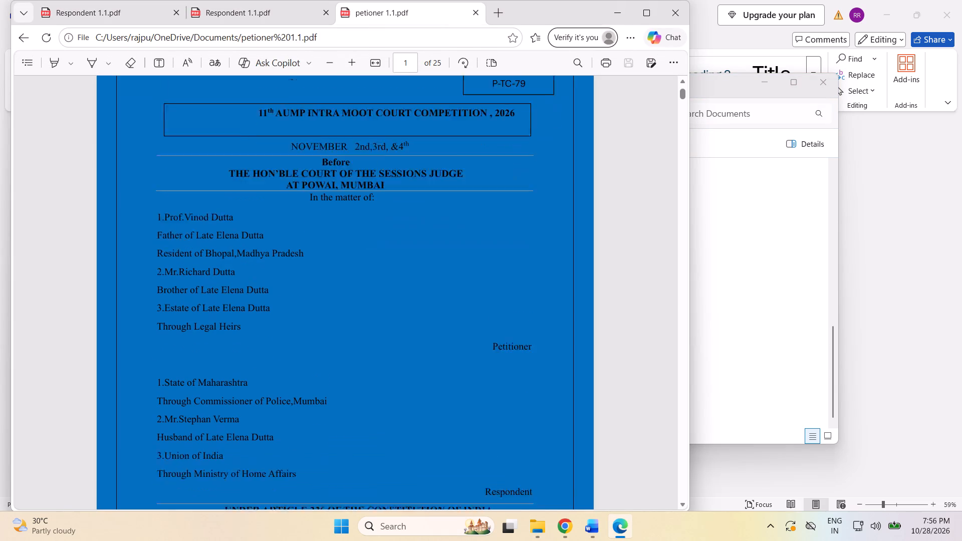
pyautogui.click(156, 160)
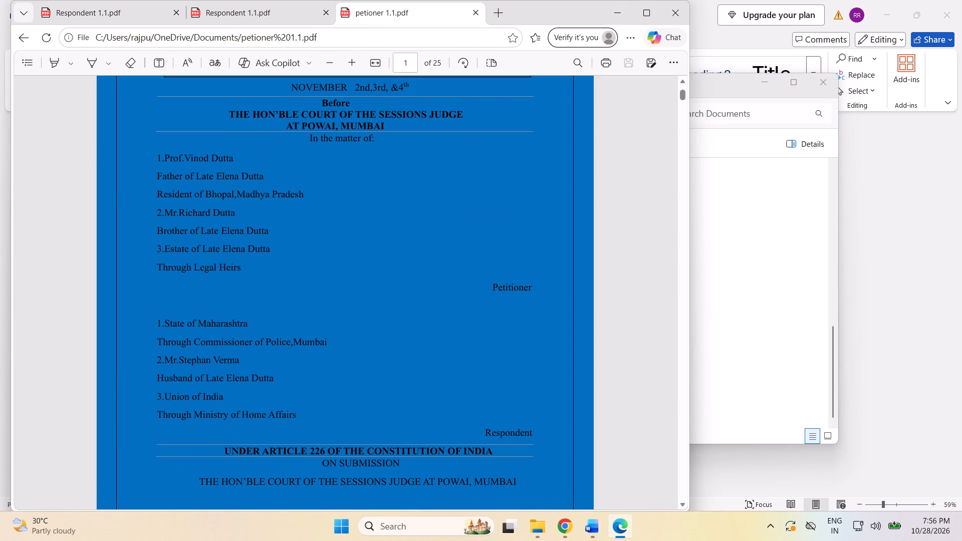
pyautogui.moveTo(156, 152); pyautogui.dragTo(316, 364)
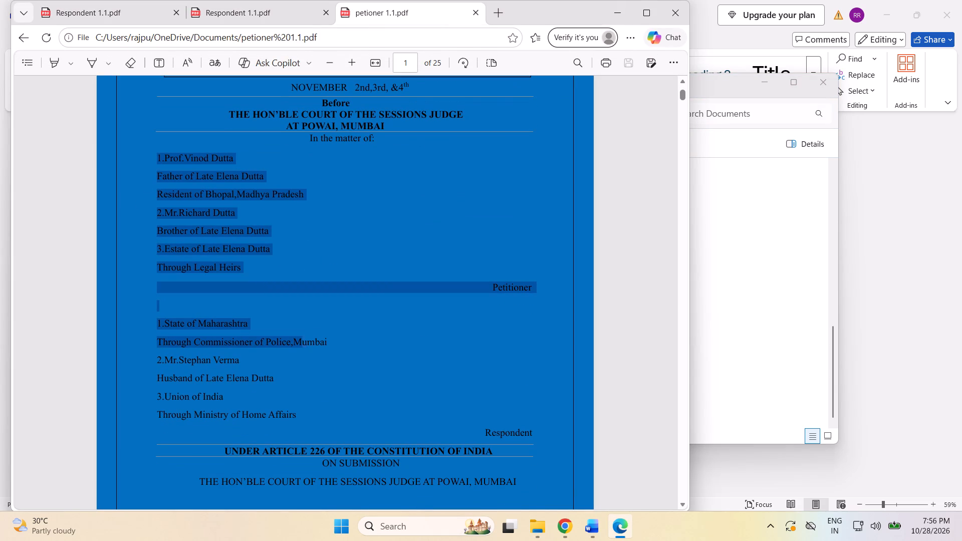
pyautogui.moveTo(316, 364); pyautogui.dragTo(340, 413)
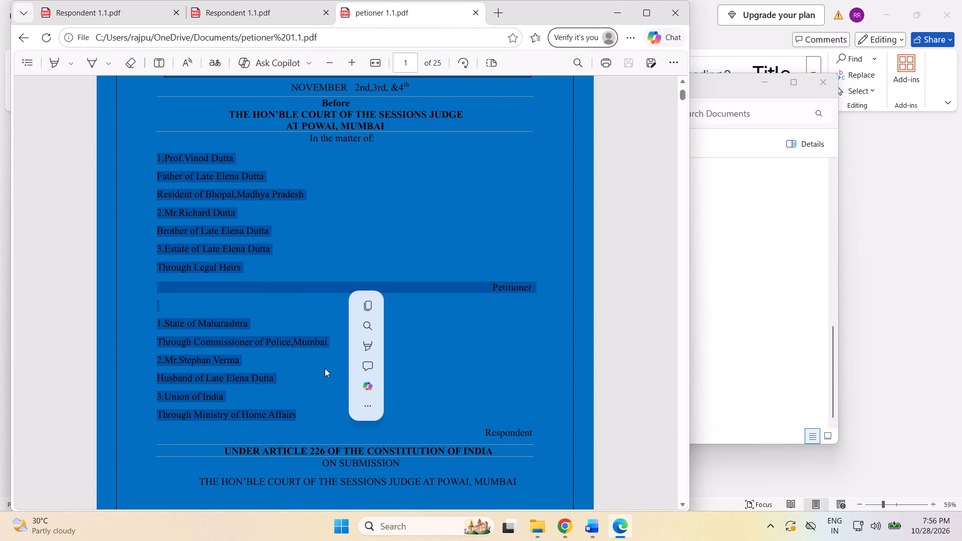
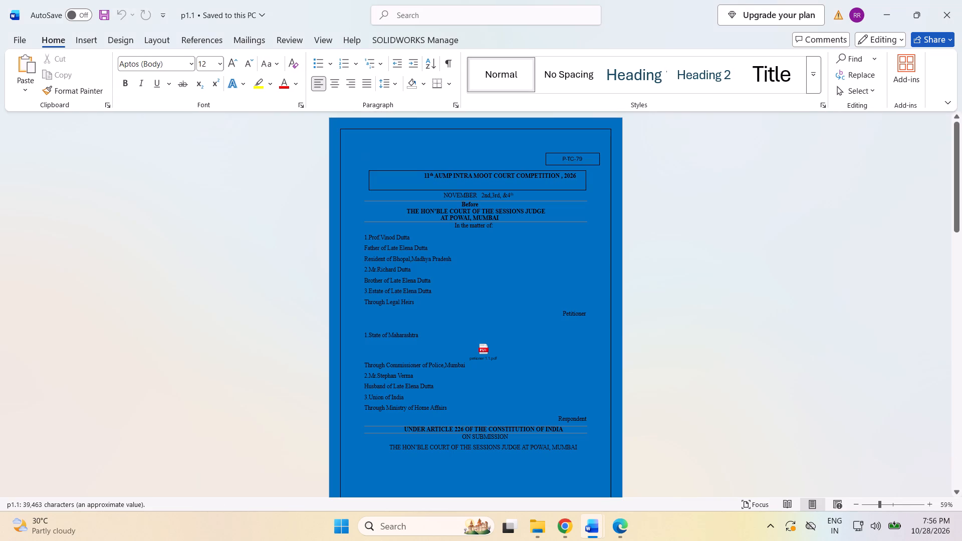
# Switch to File Explorer and look through the Documents folder's file list for the petitioner and respondent memorial files.
pyautogui.click(530, 524)
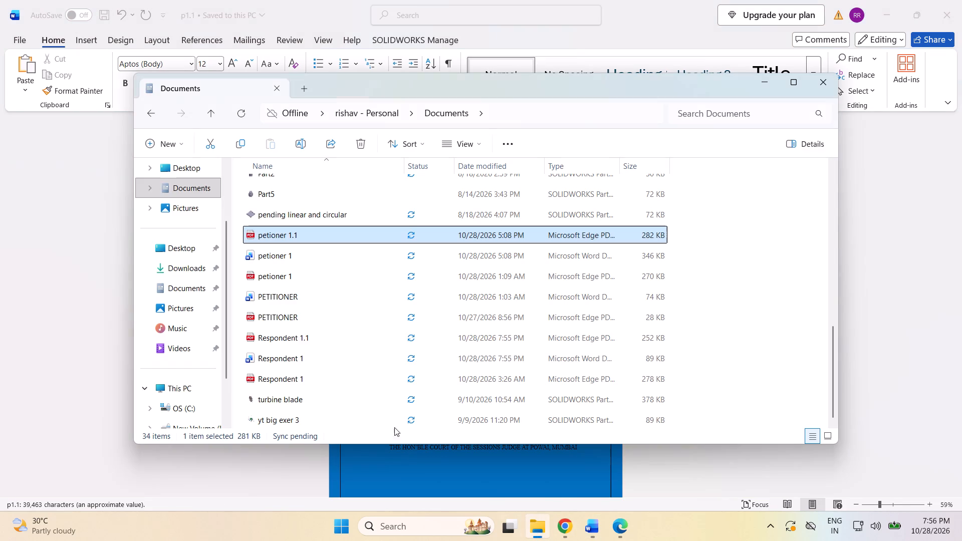
pyautogui.scroll(1, 286, 345)
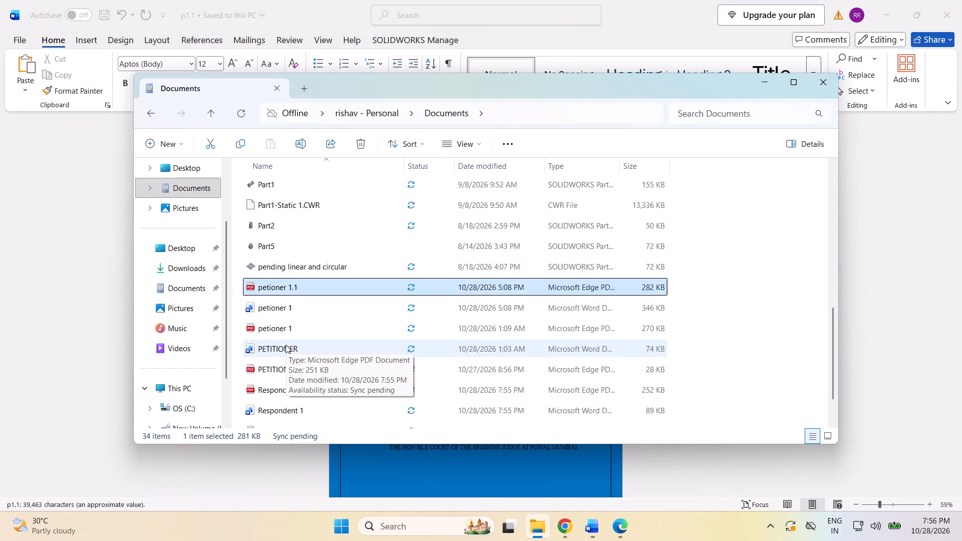
pyautogui.scroll(-10, 286, 345)
pyautogui.scroll(2, 286, 345)
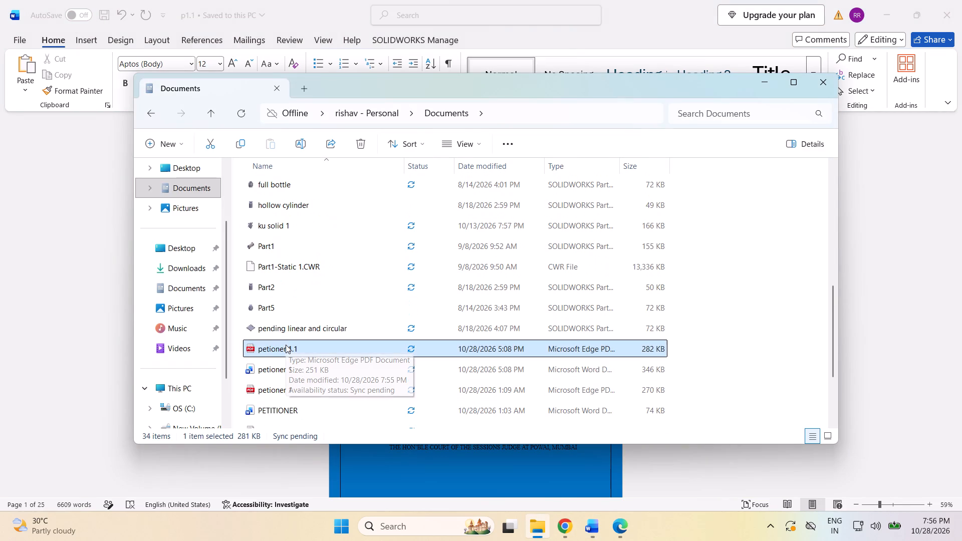
pyautogui.scroll(3, 286, 345)
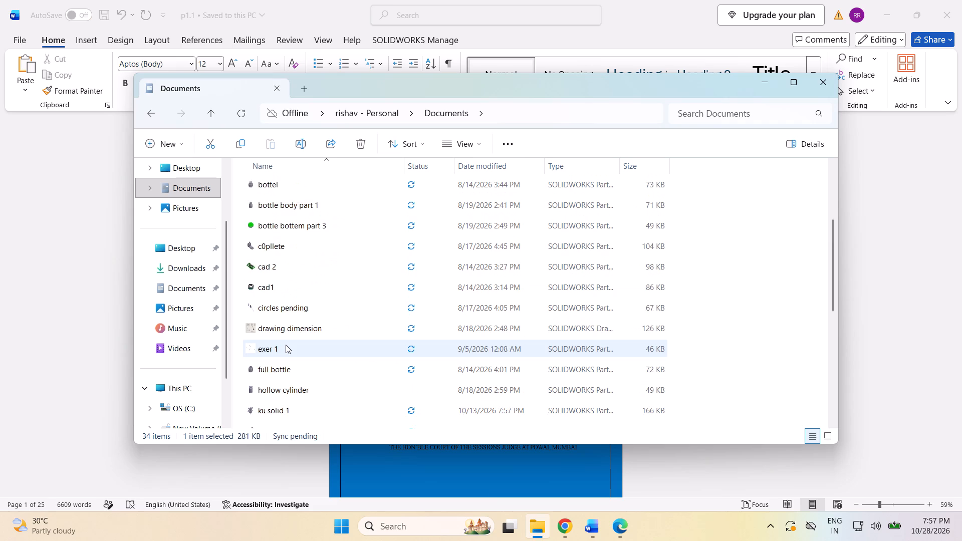
pyautogui.scroll(8, 286, 345)
pyautogui.scroll(-3, 286, 345)
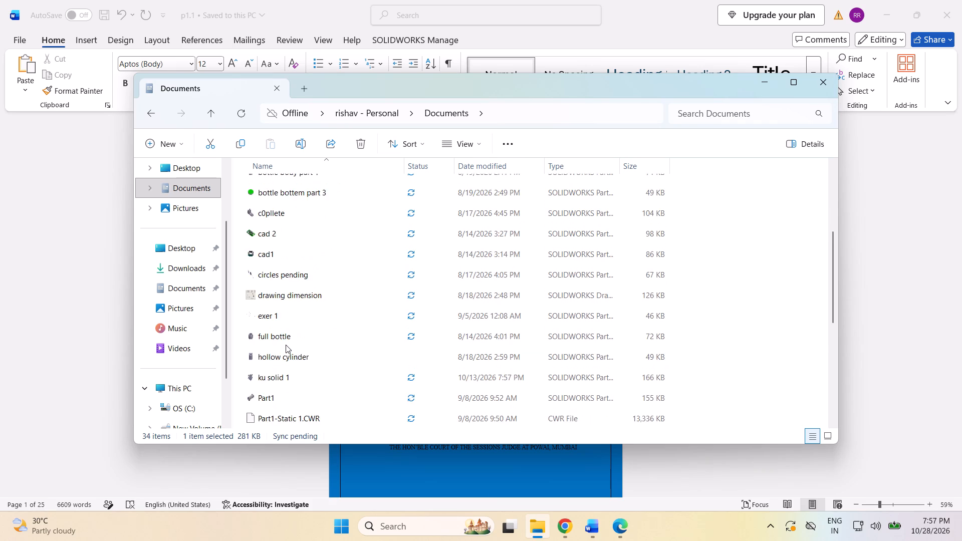
pyautogui.scroll(-14, 286, 345)
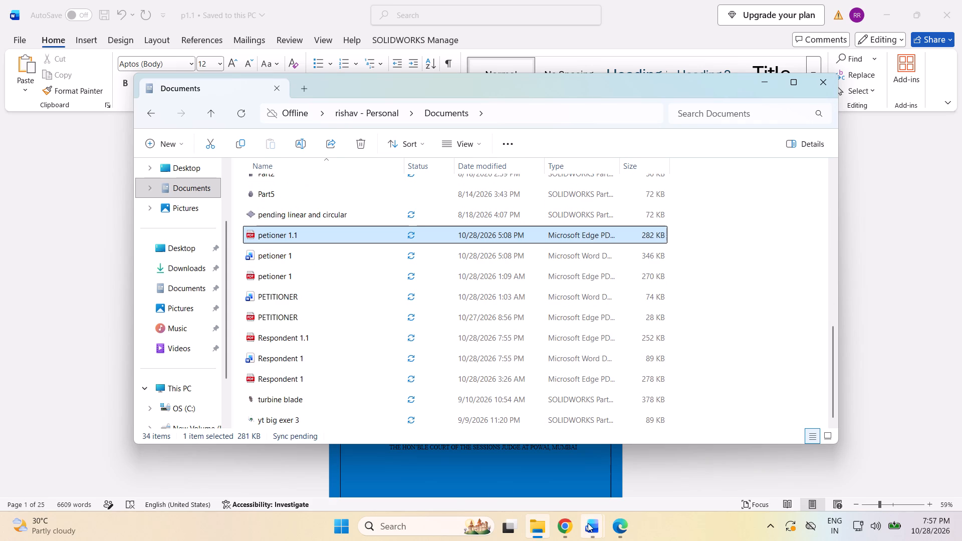
# Switch back to the "p1.1" document in Word, at its cover page.
pyautogui.click(588, 523)
pyautogui.click(607, 473)
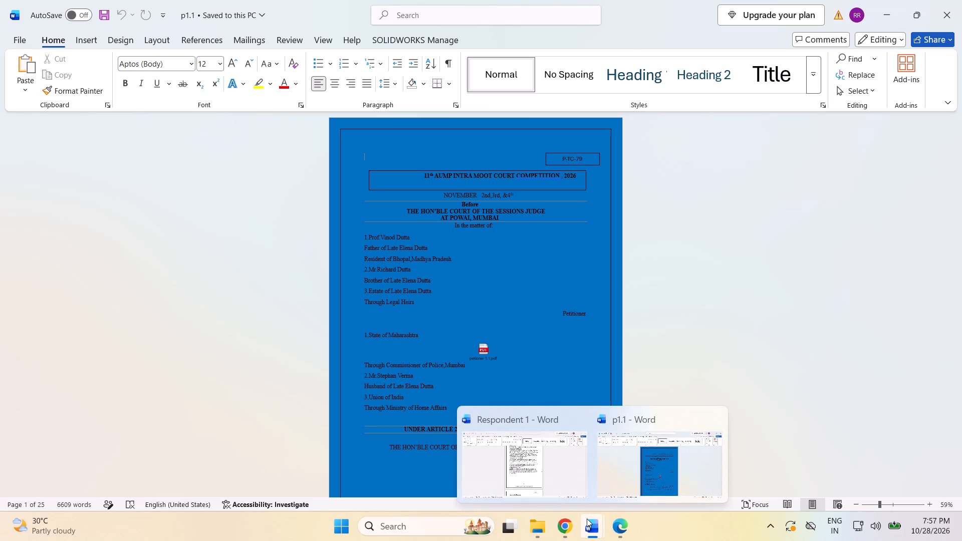
pyautogui.scroll(9, 500, 300)
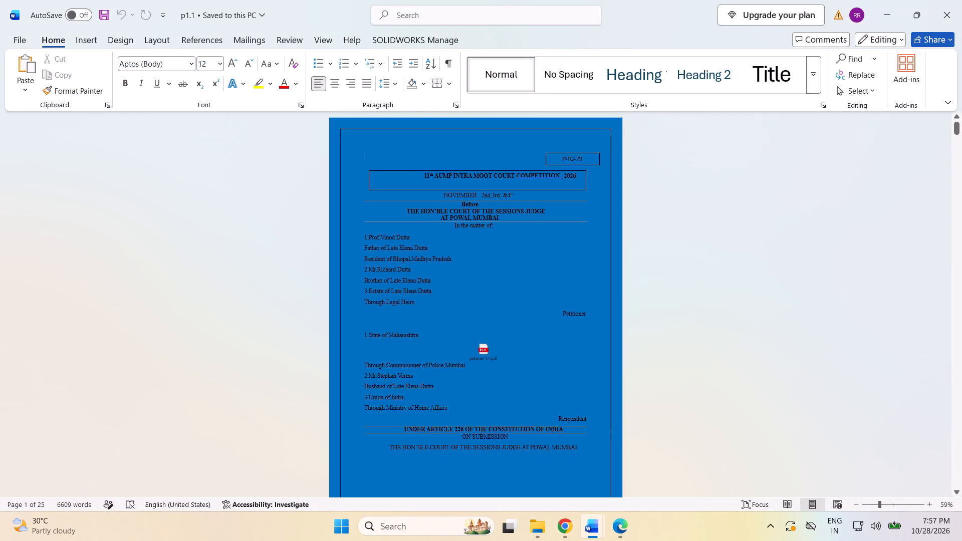
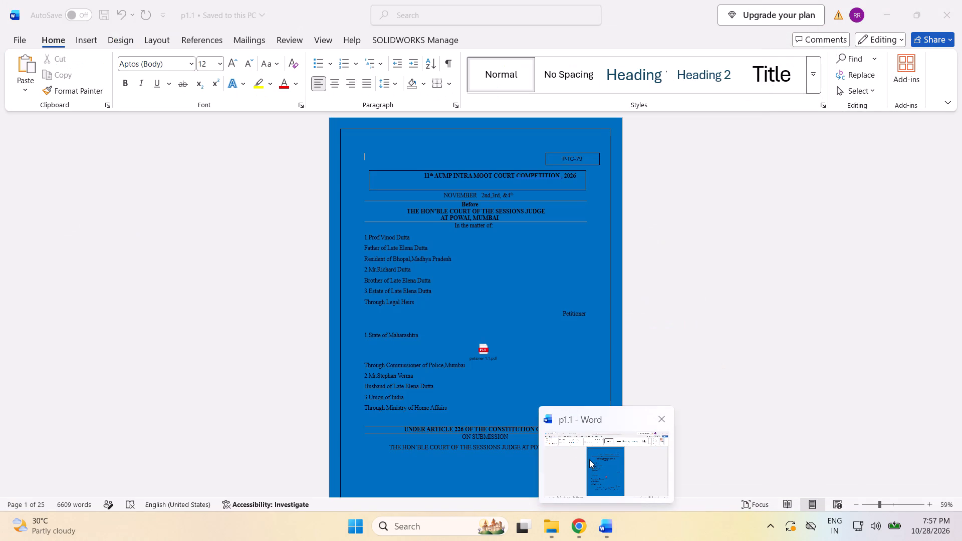
# Switch to the p1.1 Word document and delete the embedded PDF icon beside "Through Commissioner of Police,Mumbai" on the cover page.
pyautogui.click(589, 459)
pyautogui.click(658, 365)
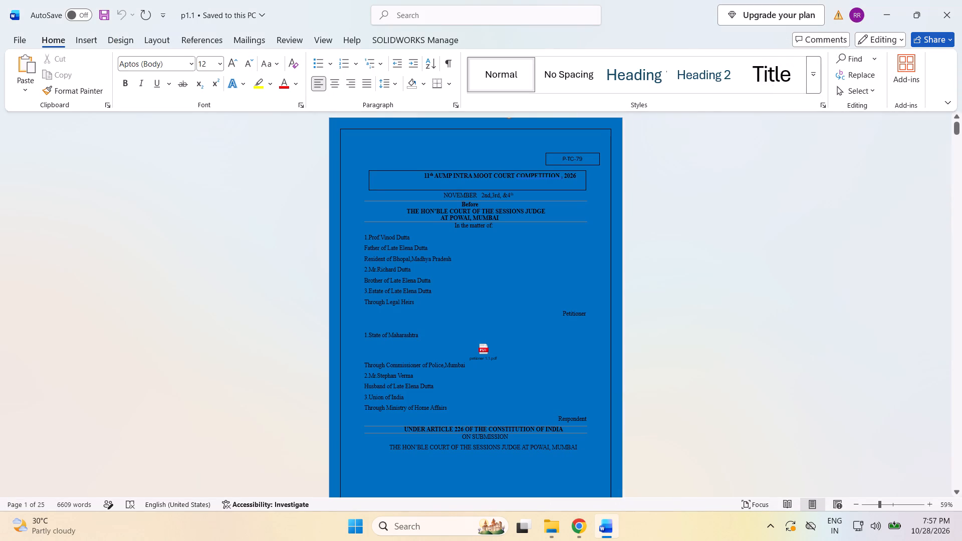
pyautogui.click(562, 372)
pyautogui.click(498, 366)
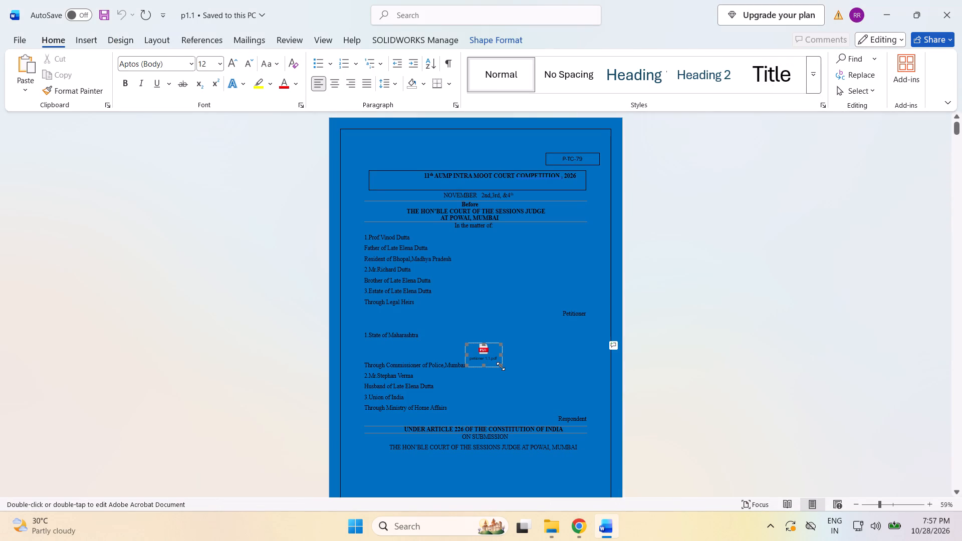
pyautogui.press('BackSpace')
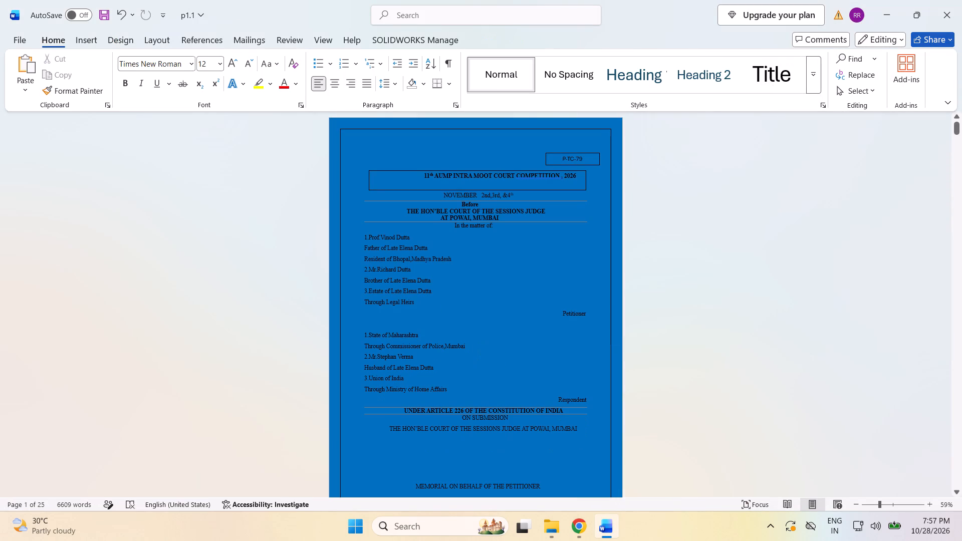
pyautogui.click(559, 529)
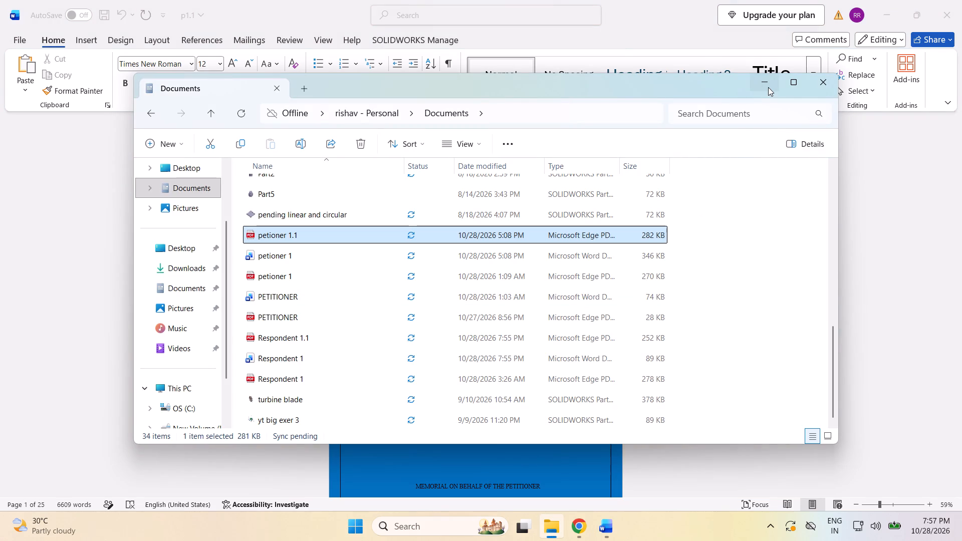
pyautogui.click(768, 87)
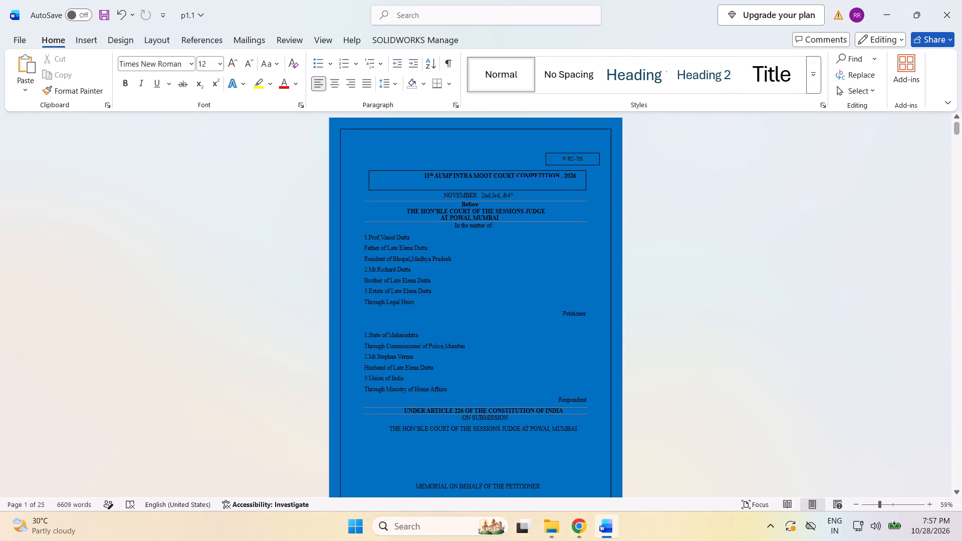
# Close the p1.1 Word document.
pyautogui.click(950, 2)
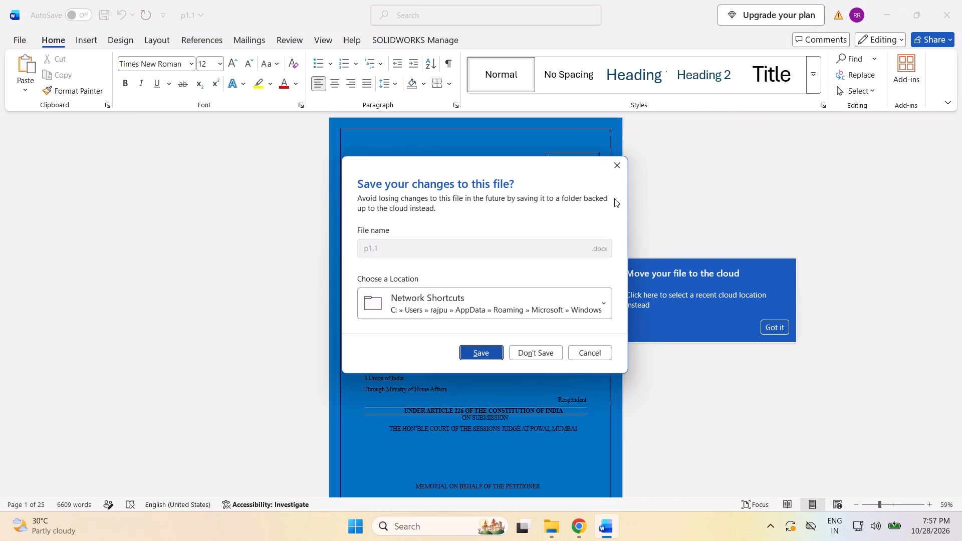
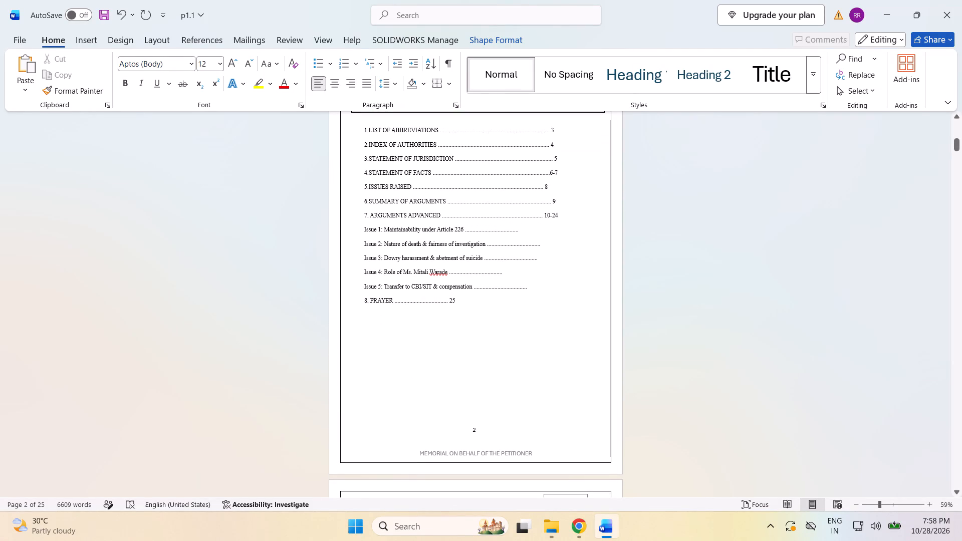
# Set the team code "P-TC-79" in the cover page's small text box to Times New Roman.
pyautogui.scroll(6, 694, 316)
pyautogui.scroll(-1, 689, 310)
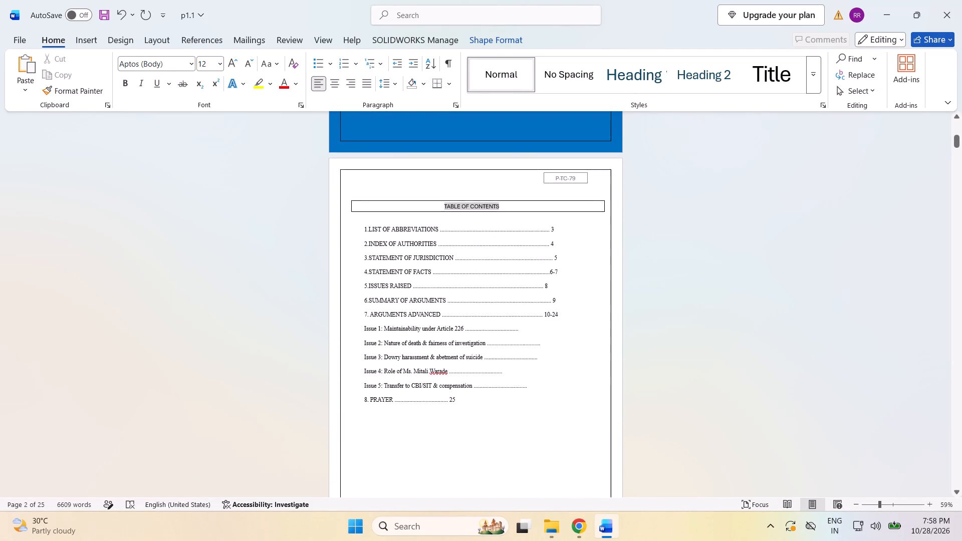
pyautogui.scroll(-1, 689, 310)
pyautogui.scroll(20, 689, 310)
pyautogui.scroll(3, 689, 310)
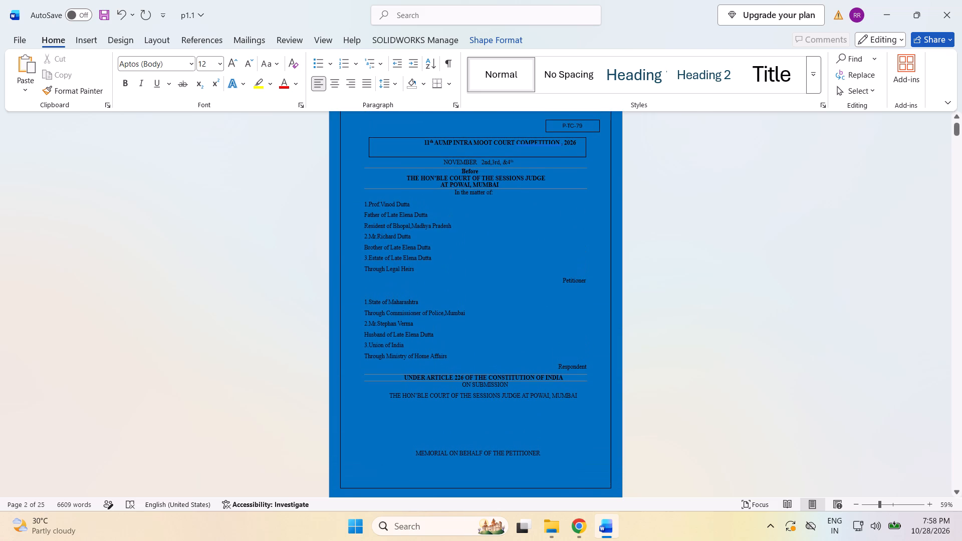
pyautogui.scroll(2, 741, 243)
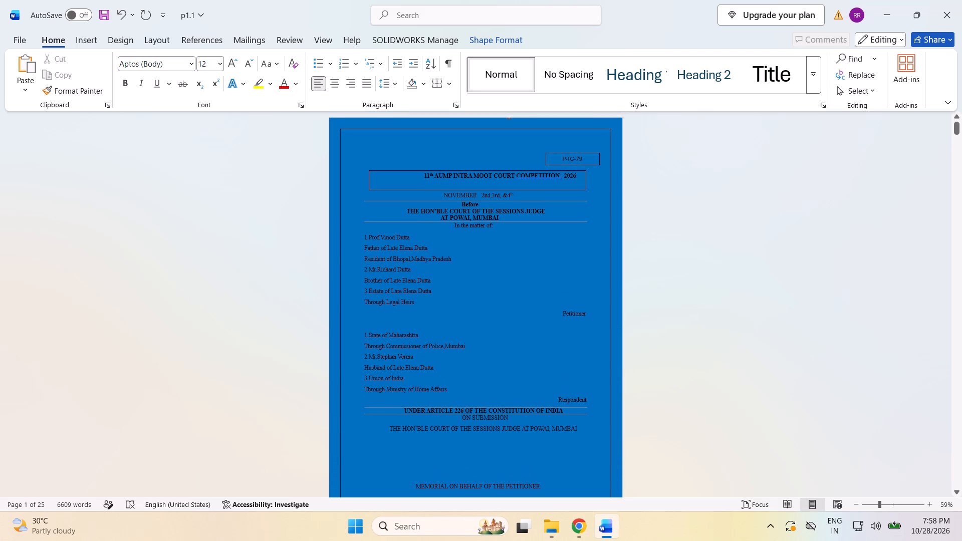
pyautogui.click(557, 160)
pyautogui.moveTo(560, 159); pyautogui.dragTo(567, 160)
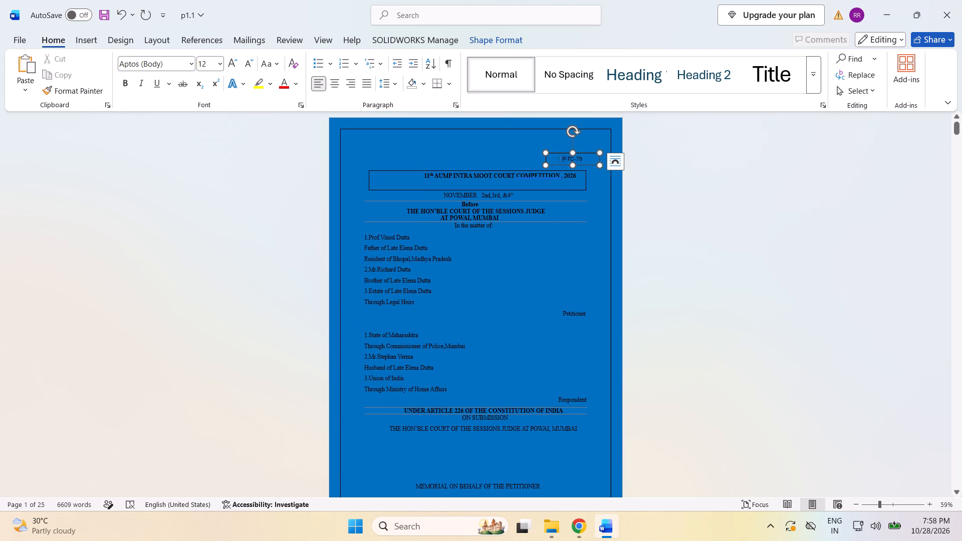
pyautogui.moveTo(567, 160); pyautogui.dragTo(592, 163)
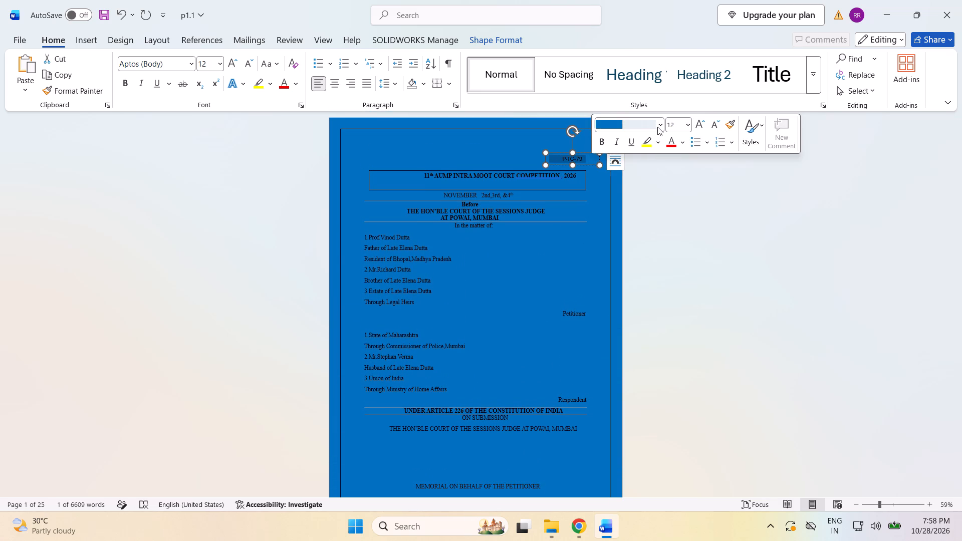
pyautogui.click(657, 127)
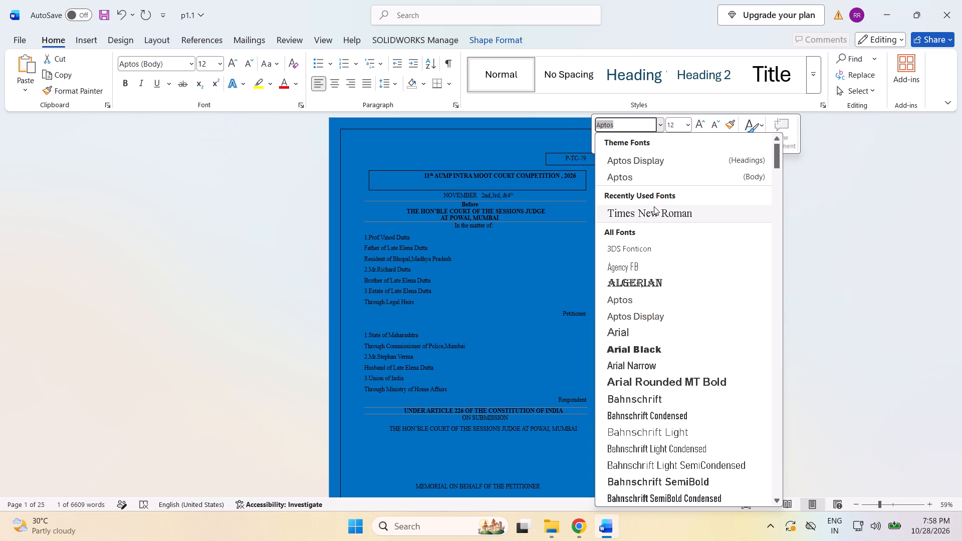
pyautogui.click(654, 206)
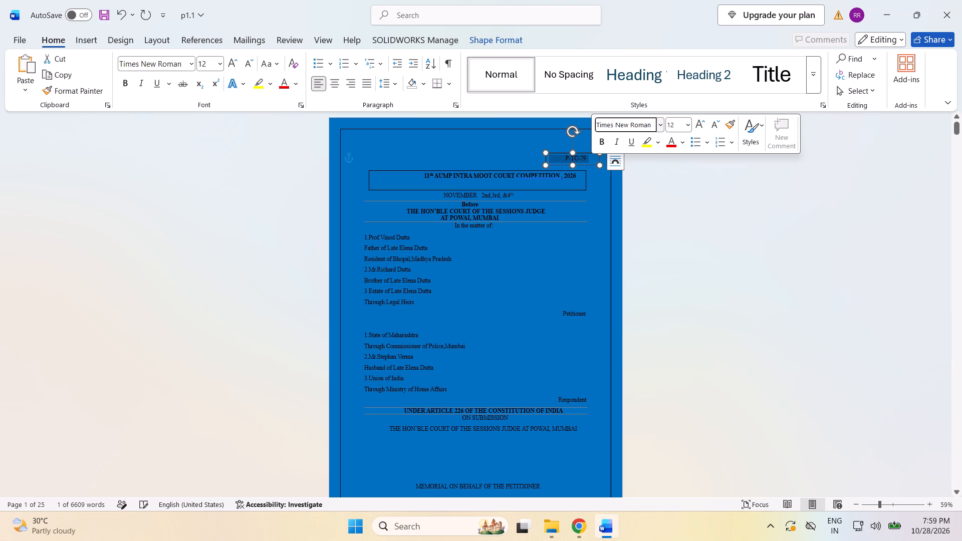
pyautogui.click(673, 211)
# Narrow the text box around the moot court competition title slightly on the cover page.
pyautogui.click(574, 180)
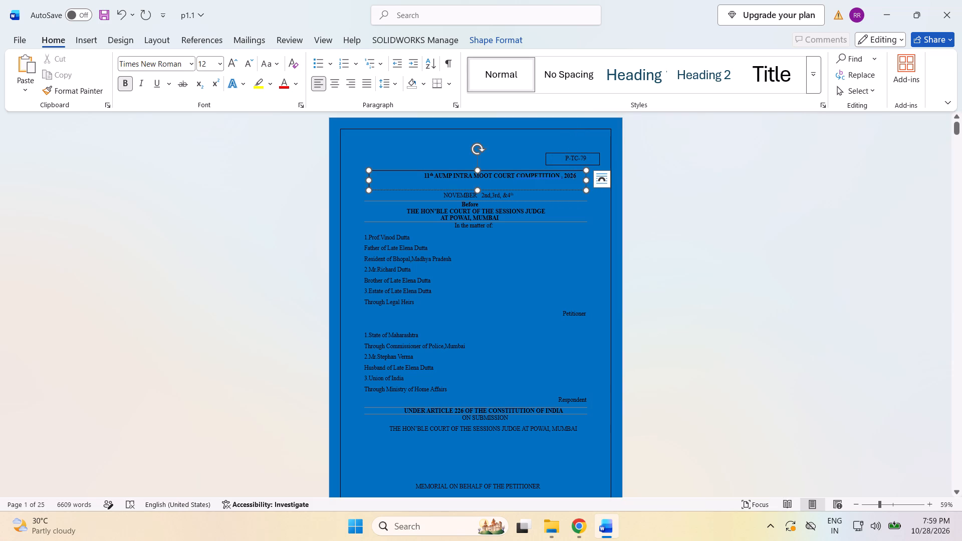
pyautogui.moveTo(582, 177); pyautogui.dragTo(576, 175)
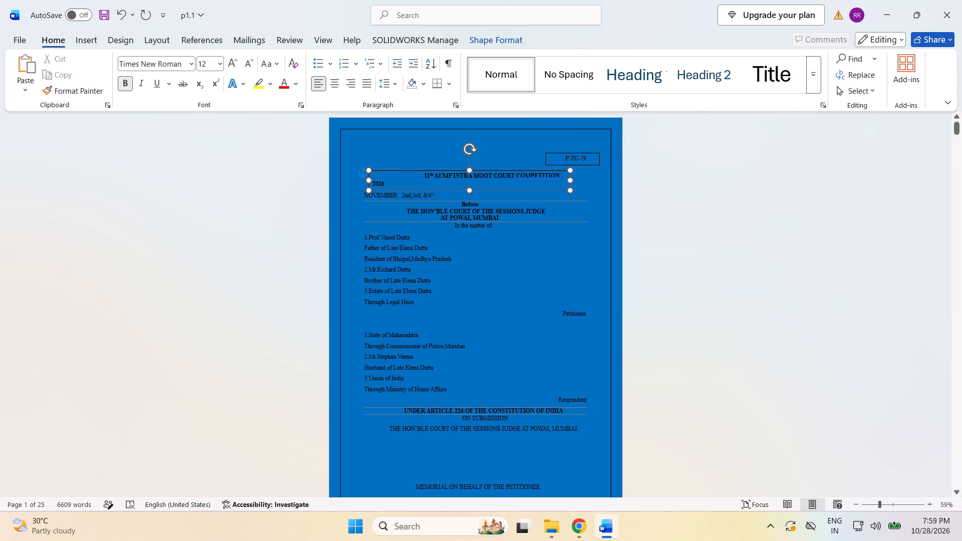
pyautogui.moveTo(576, 175); pyautogui.dragTo(597, 177)
pyautogui.click(567, 179)
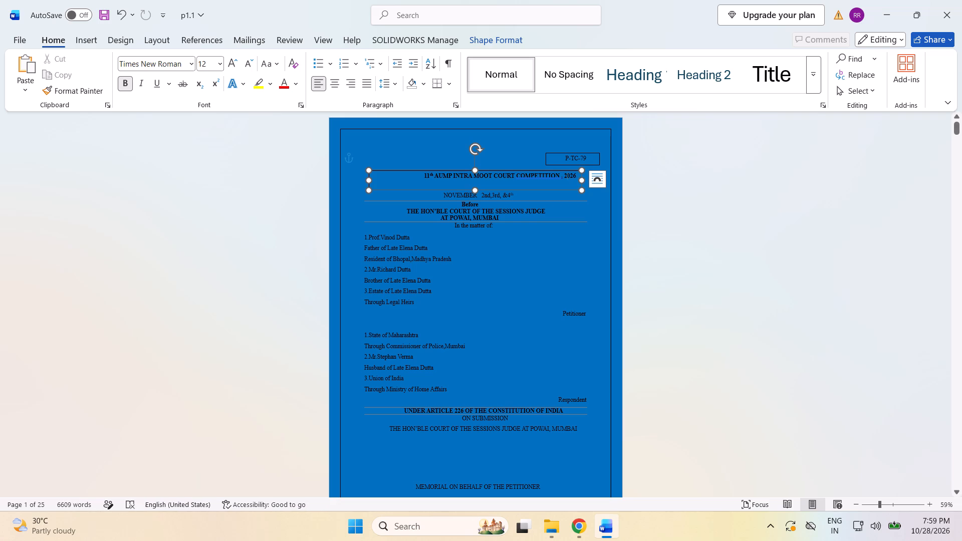
# Delete leading spaces before "11th AUMP INTRA MOOT COURT COMPETITION, 2026" to bring the title nearer the centre of its box.
pyautogui.click(424, 176)
pyautogui.press('BackSpace')
pyautogui.press('BackSpace')
pyautogui.press('BackSpace')
pyautogui.press('BackSpace')
pyautogui.press('BackSpace')
pyautogui.press('BackSpace')
pyautogui.press('BackSpace')
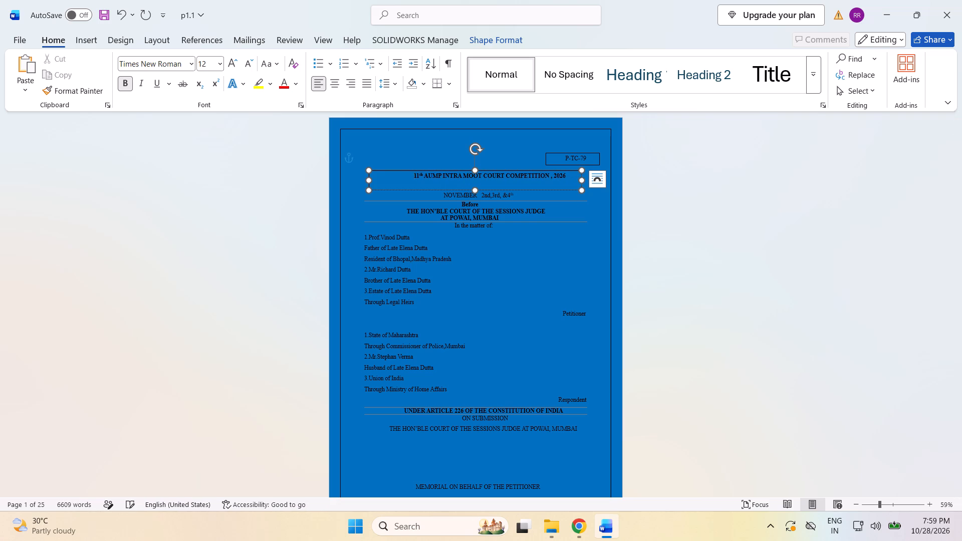
pyautogui.press('BackSpace')
pyautogui.press('BackSpace')
pyautogui.press('BackSpace')
pyautogui.press('BackSpace')
pyautogui.press('BackSpace')
pyautogui.press('BackSpace')
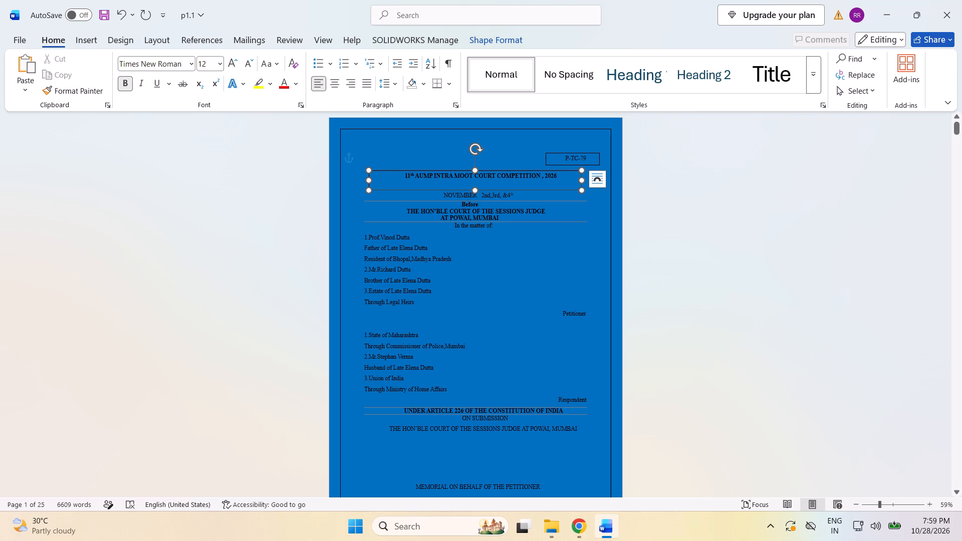
pyautogui.click(583, 203)
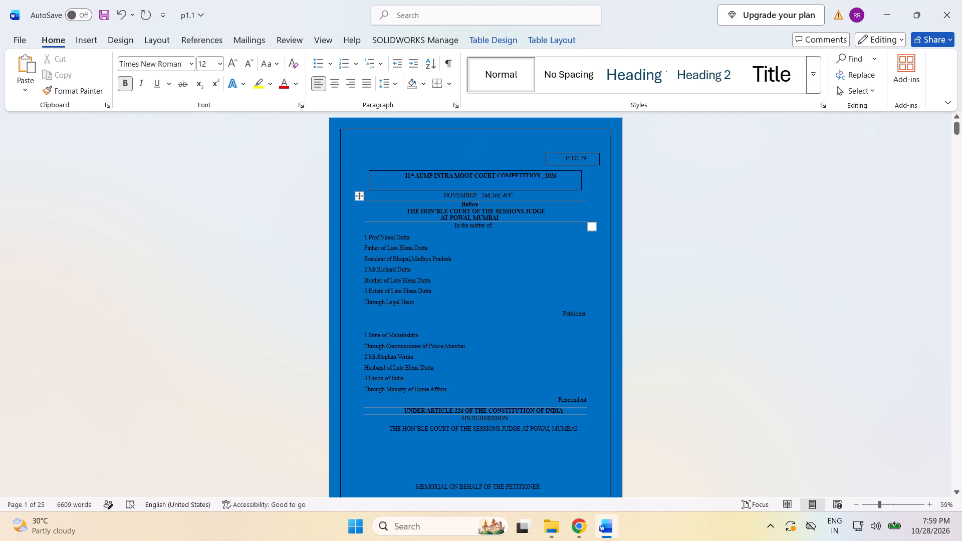
# Apply Times New Roman to the whole competition title inside its text box.
pyautogui.click(571, 180)
pyautogui.click(574, 213)
pyautogui.click(569, 175)
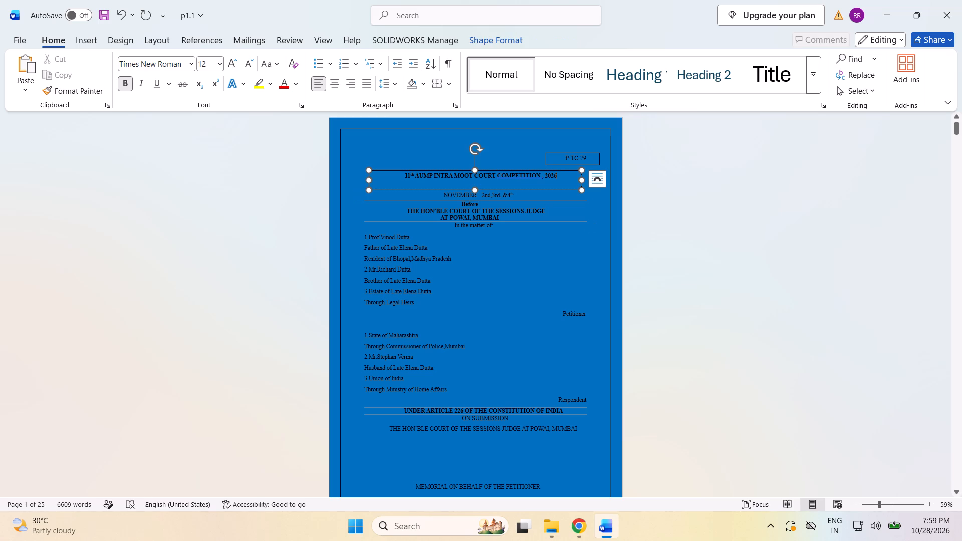
pyautogui.moveTo(562, 175); pyautogui.dragTo(400, 179)
pyautogui.click(470, 140)
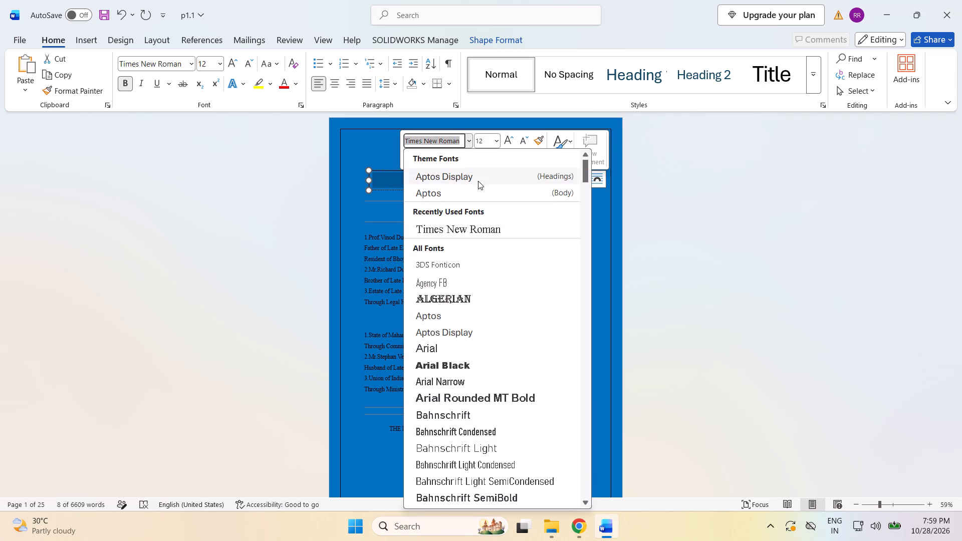
pyautogui.click(478, 230)
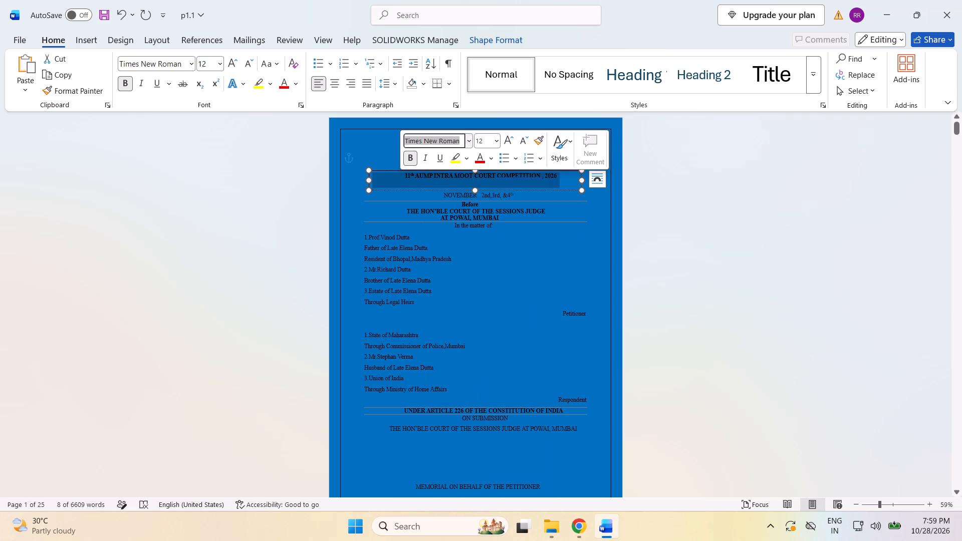
pyautogui.click(577, 222)
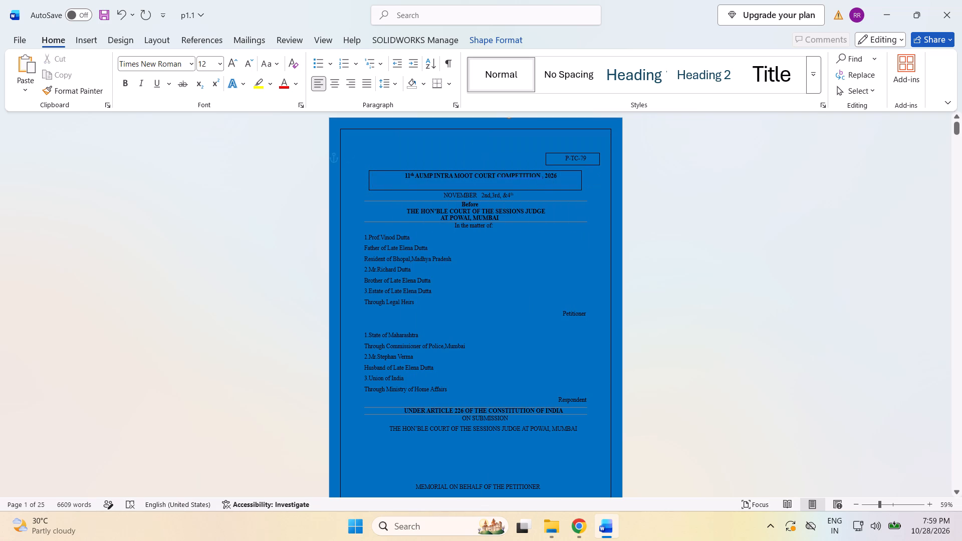
# Apply Times New Roman to the November date line below the competition title.
pyautogui.moveTo(443, 195); pyautogui.dragTo(531, 197)
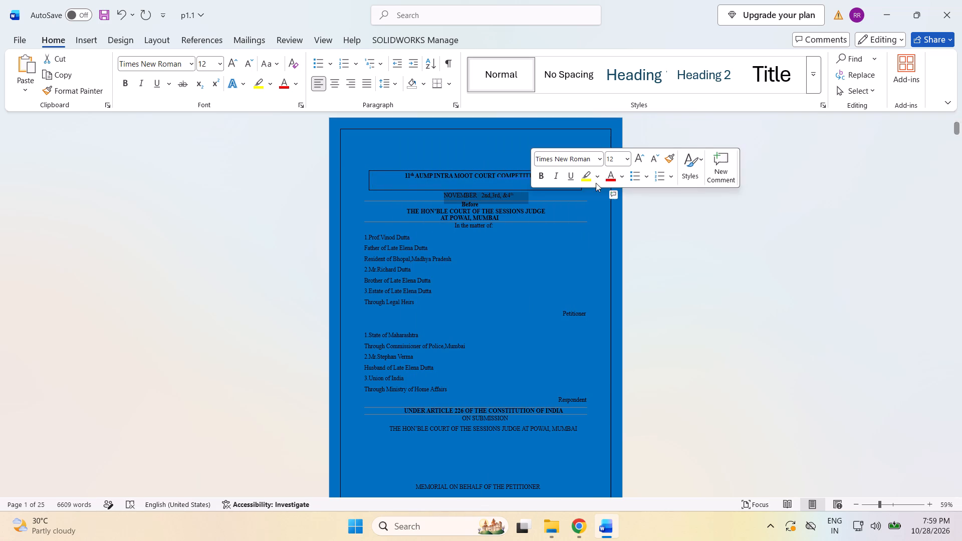
pyautogui.click(599, 163)
pyautogui.click(607, 241)
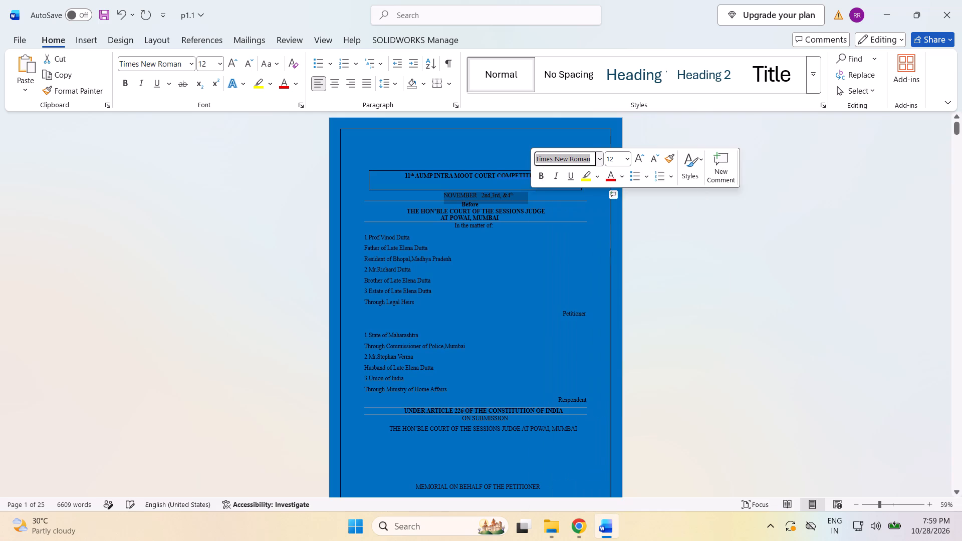
pyautogui.click(607, 262)
pyautogui.click(571, 209)
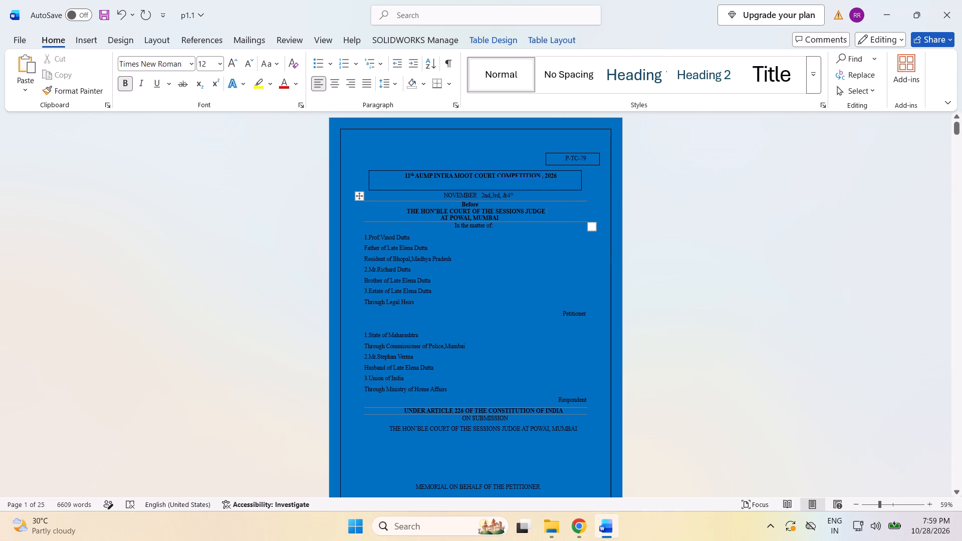
# Apply Times New Roman to the court heading from "Before" through "AT POWAI, MUMBAI".
pyautogui.moveTo(457, 203); pyautogui.dragTo(503, 219)
pyautogui.click(554, 233)
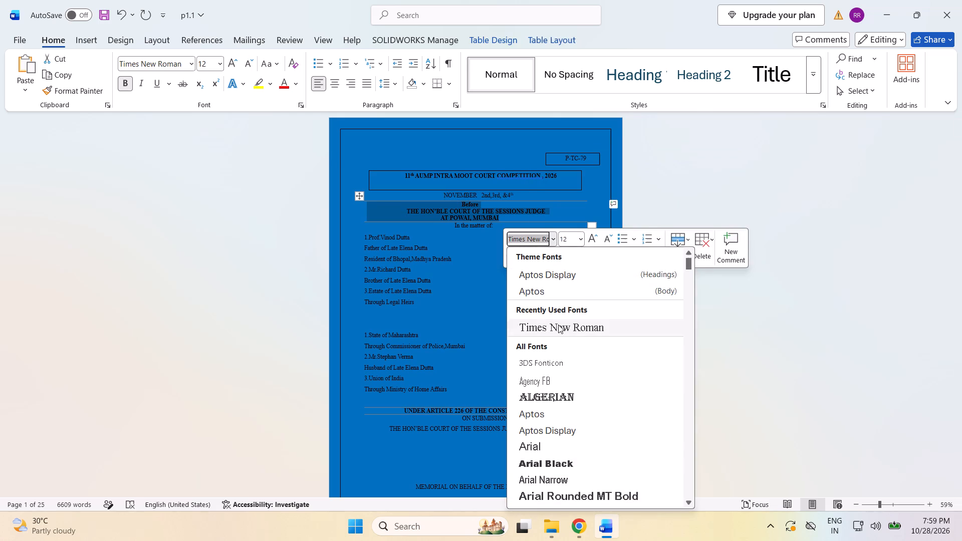
pyautogui.click(558, 325)
pyautogui.click(589, 306)
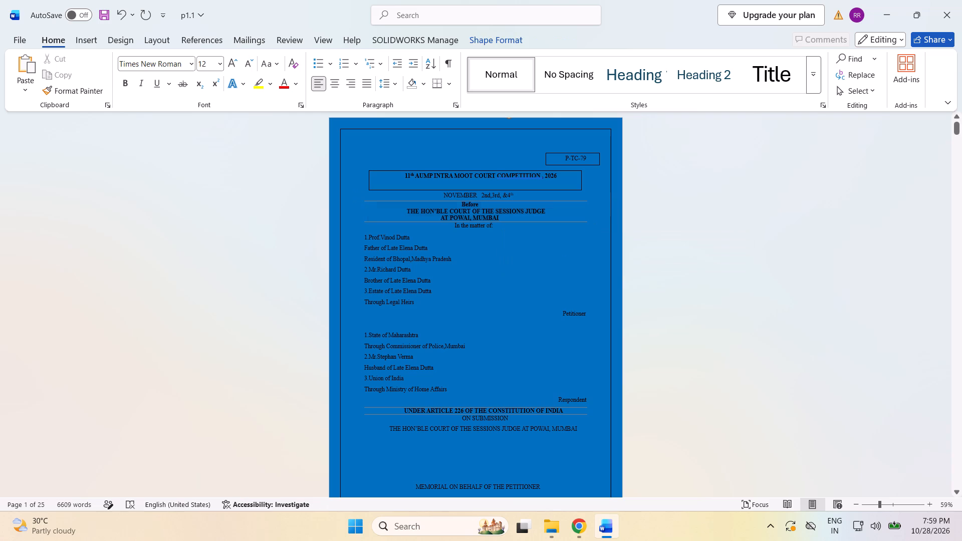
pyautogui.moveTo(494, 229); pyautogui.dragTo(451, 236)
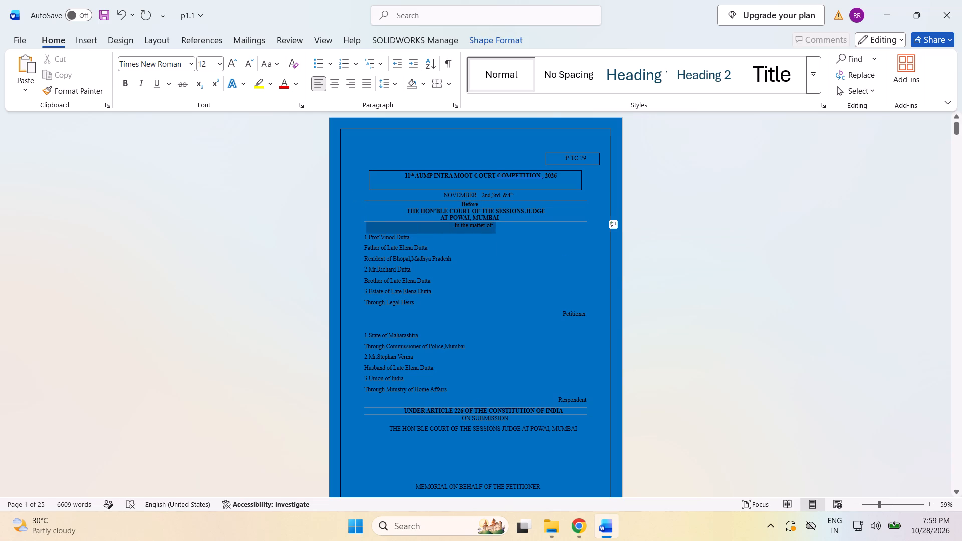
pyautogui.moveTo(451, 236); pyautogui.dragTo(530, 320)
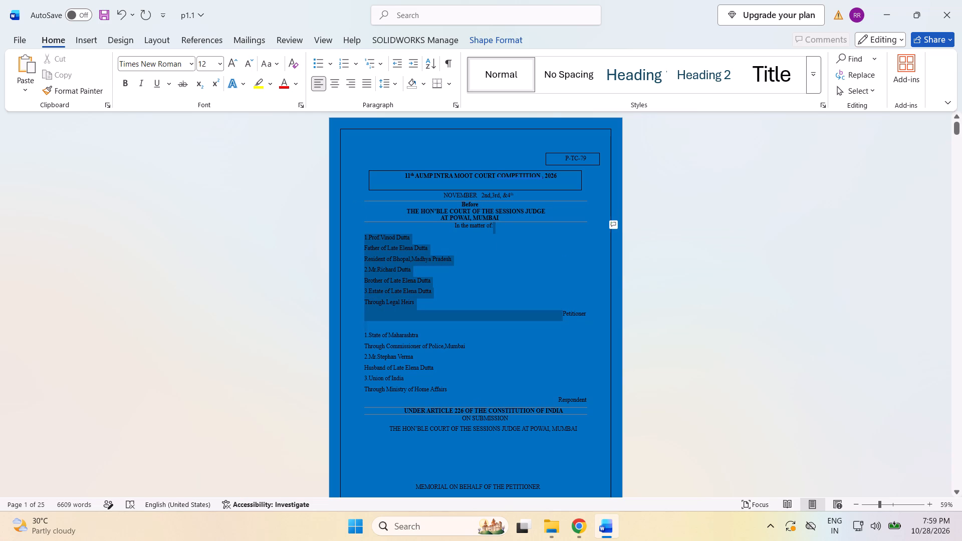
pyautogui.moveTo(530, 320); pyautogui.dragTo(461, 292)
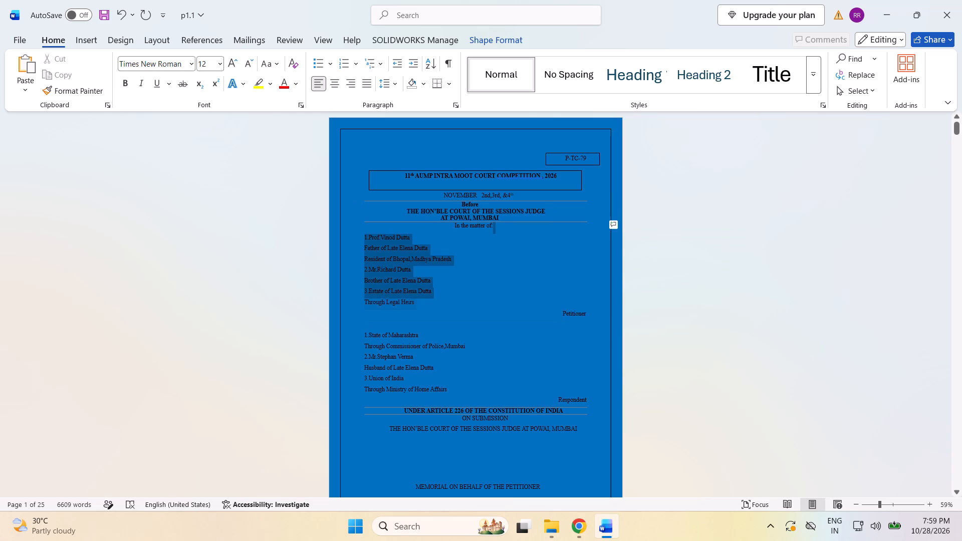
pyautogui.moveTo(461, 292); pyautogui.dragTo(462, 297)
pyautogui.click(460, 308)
# Apply Times New Roman to the block from "In the matter of" through the petitioners' last line, "Through Legal Heirs".
pyautogui.moveTo(447, 227); pyautogui.dragTo(451, 247)
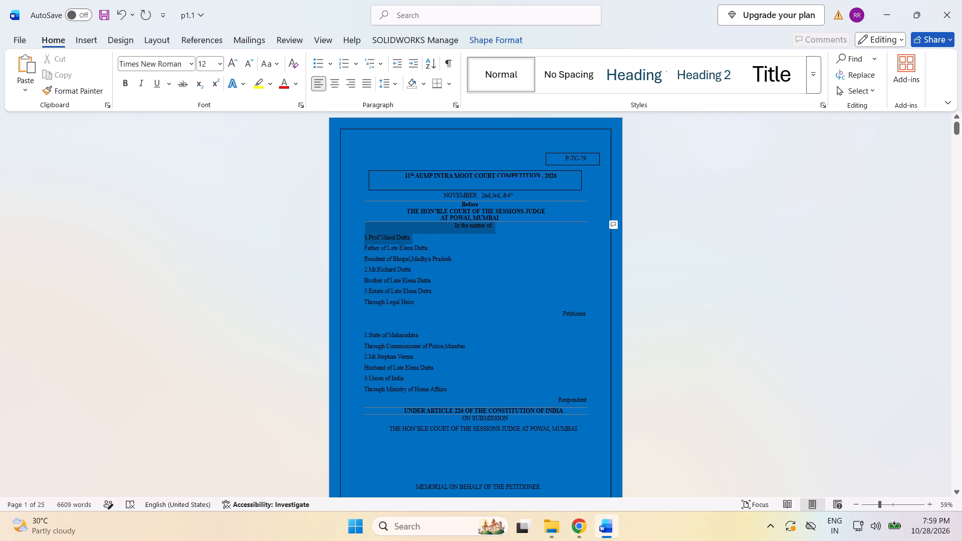
pyautogui.moveTo(451, 247); pyautogui.dragTo(454, 301)
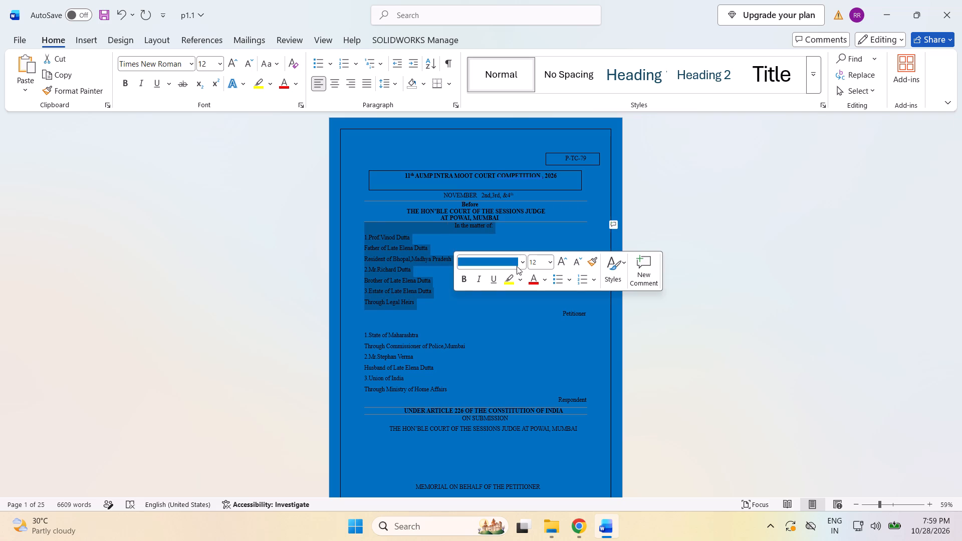
pyautogui.click(521, 261)
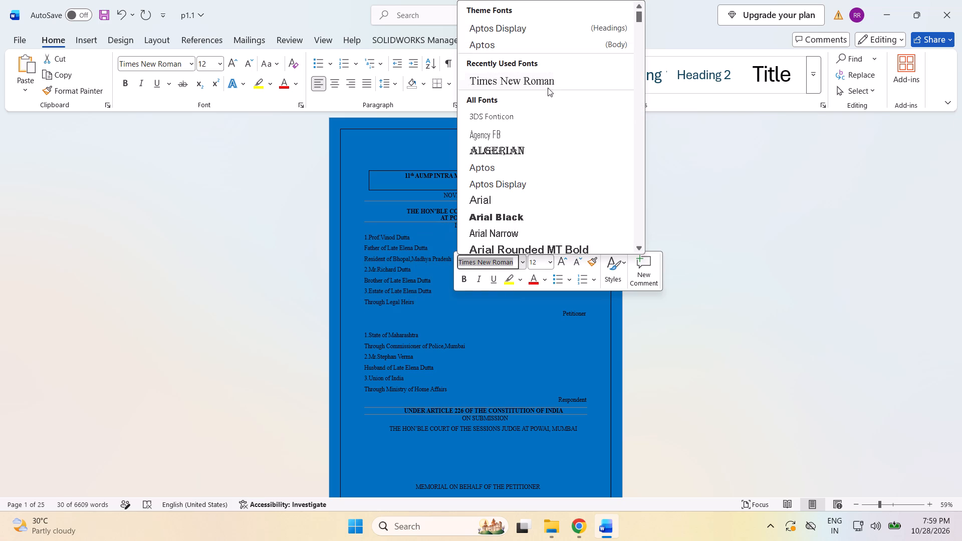
pyautogui.click(548, 79)
pyautogui.click(549, 310)
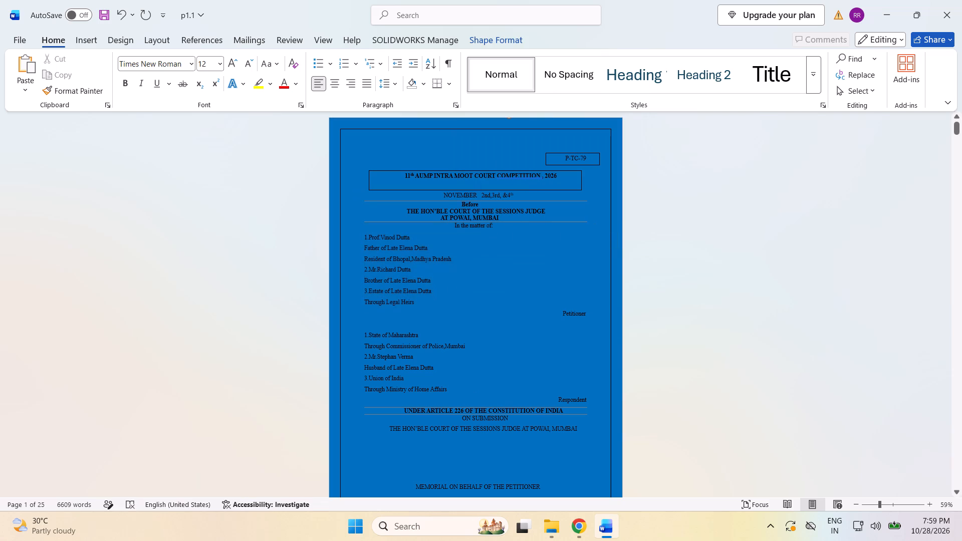
# Apply Times New Roman to the "Petitioner" label line below the petitioners' details.
pyautogui.moveTo(556, 313); pyautogui.dragTo(588, 318)
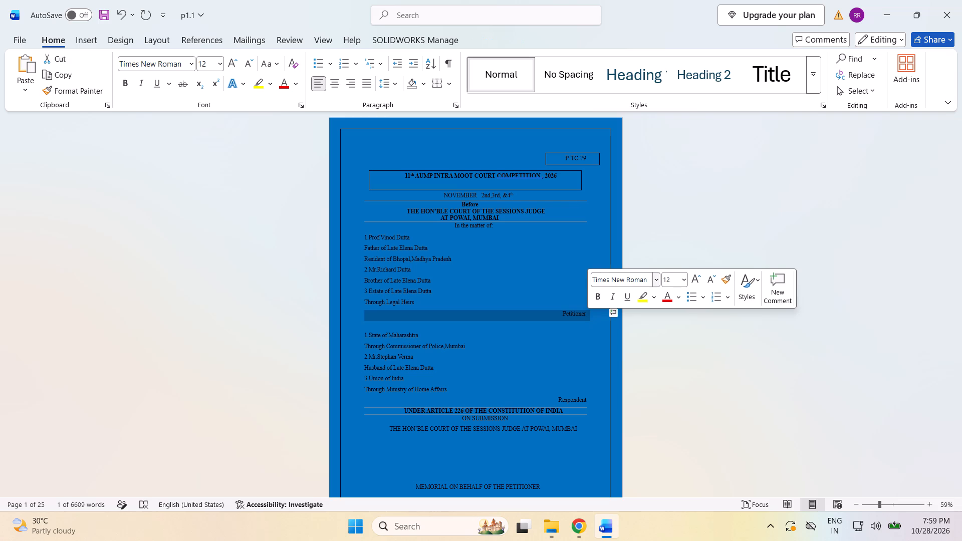
pyautogui.click(652, 282)
pyautogui.click(633, 83)
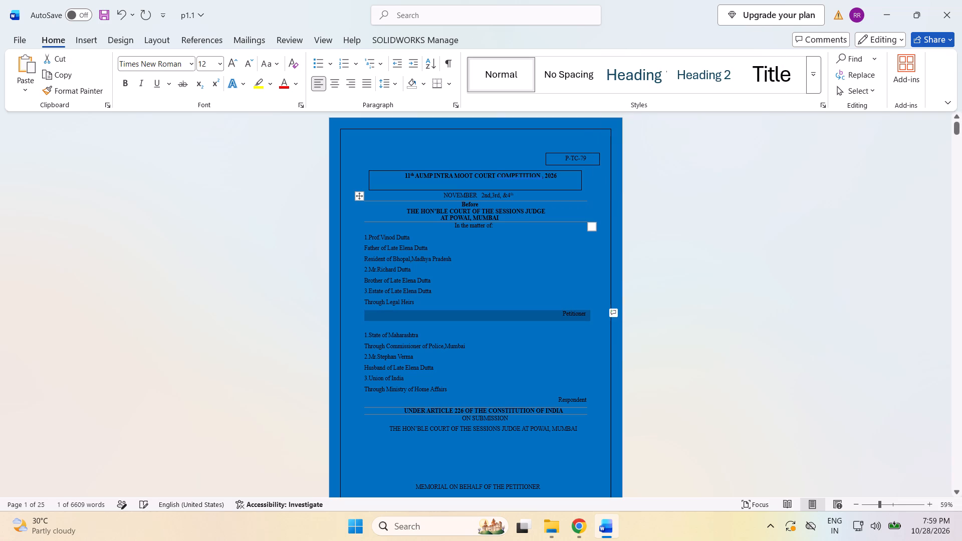
pyautogui.click(484, 346)
# Apply Times New Roman to the respondents' details from "State of Maharashtra" through "Through Ministry of Home Affairs".
pyautogui.moveTo(359, 331); pyautogui.dragTo(439, 388)
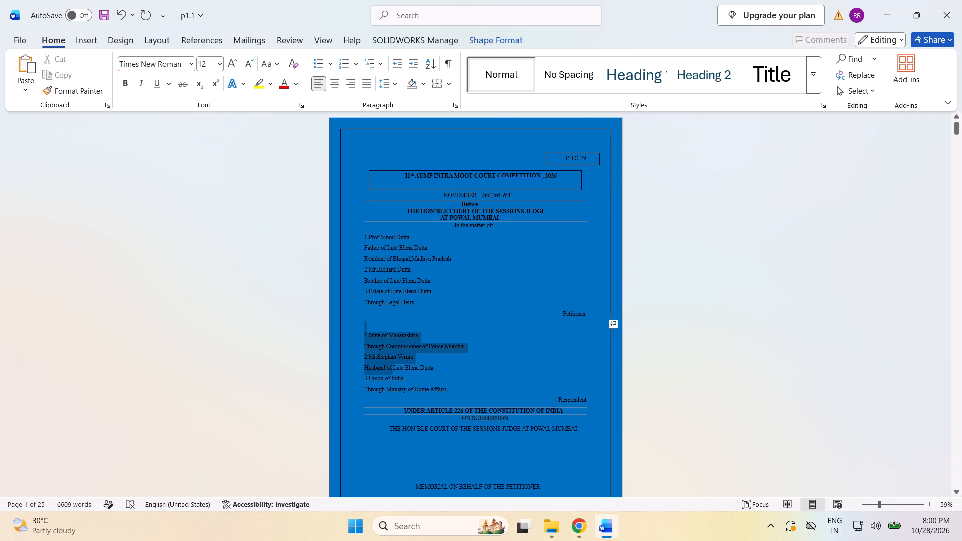
pyautogui.moveTo(439, 388); pyautogui.dragTo(452, 396)
pyautogui.click(521, 355)
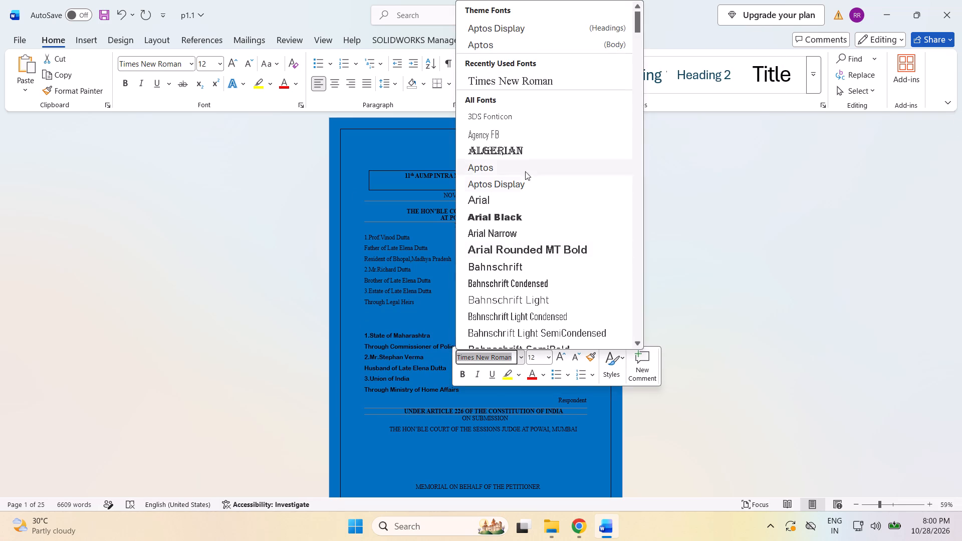
pyautogui.click(539, 87)
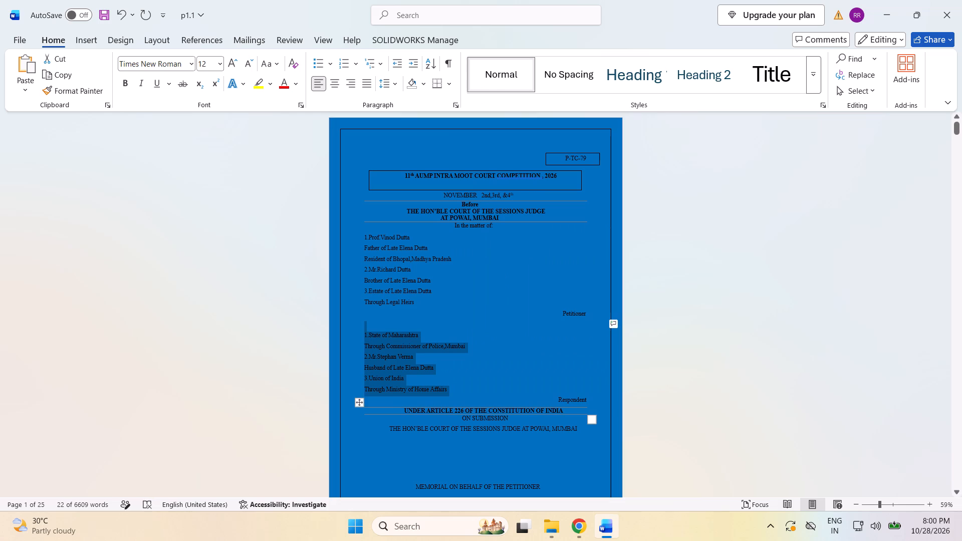
# Apply Times New Roman to the "Respondent" label line below the respondents' details.
pyautogui.click(541, 403)
pyautogui.moveTo(557, 399); pyautogui.dragTo(584, 398)
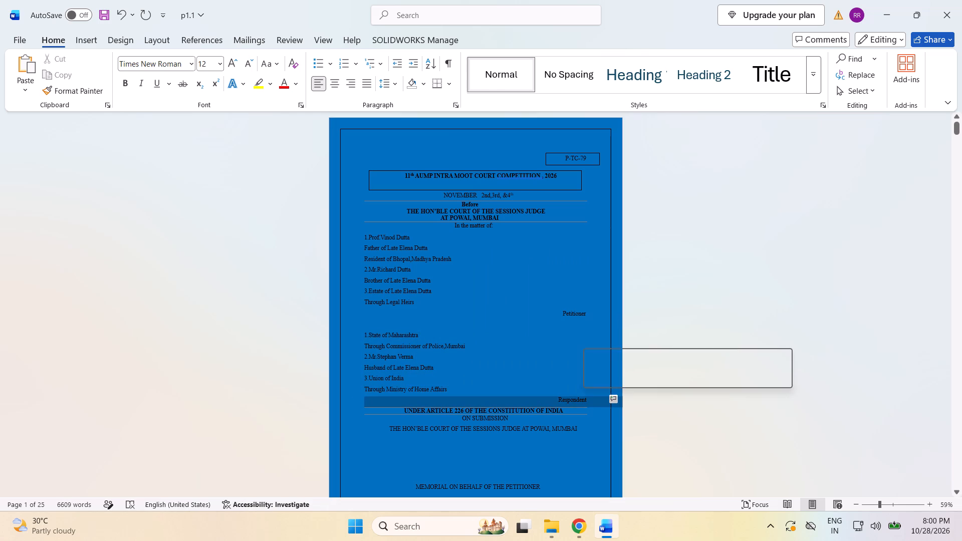
pyautogui.scroll(-4, 731, 276)
pyautogui.click(734, 272)
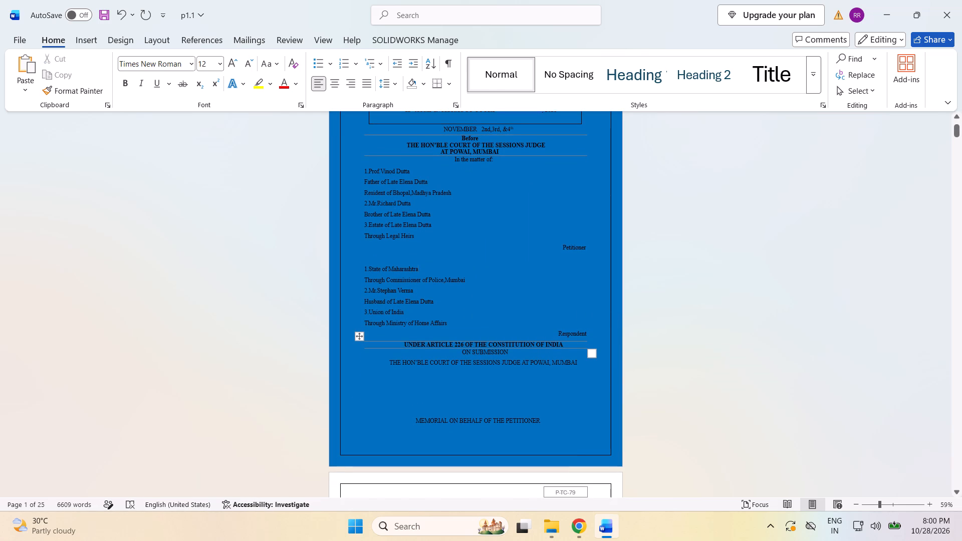
pyautogui.moveTo(558, 334); pyautogui.dragTo(588, 336)
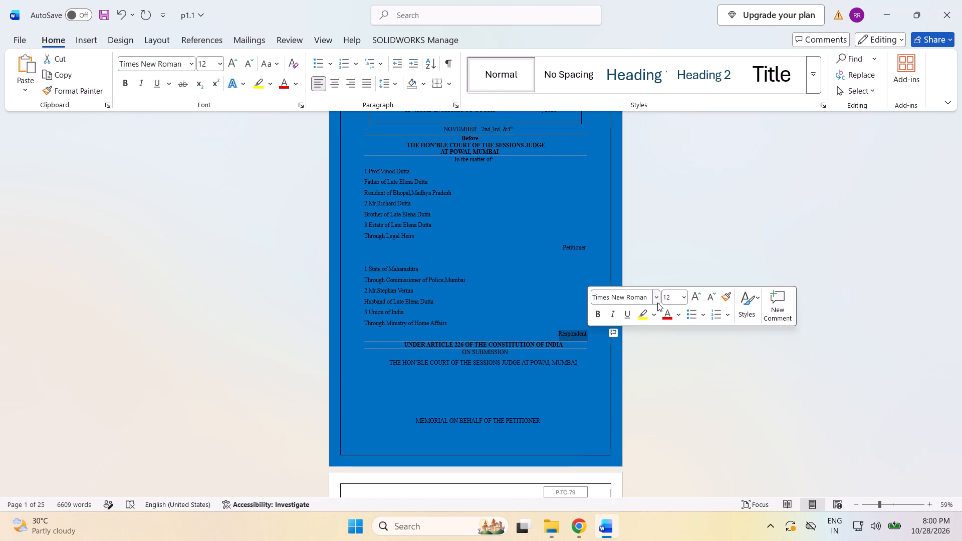
pyautogui.click(656, 301)
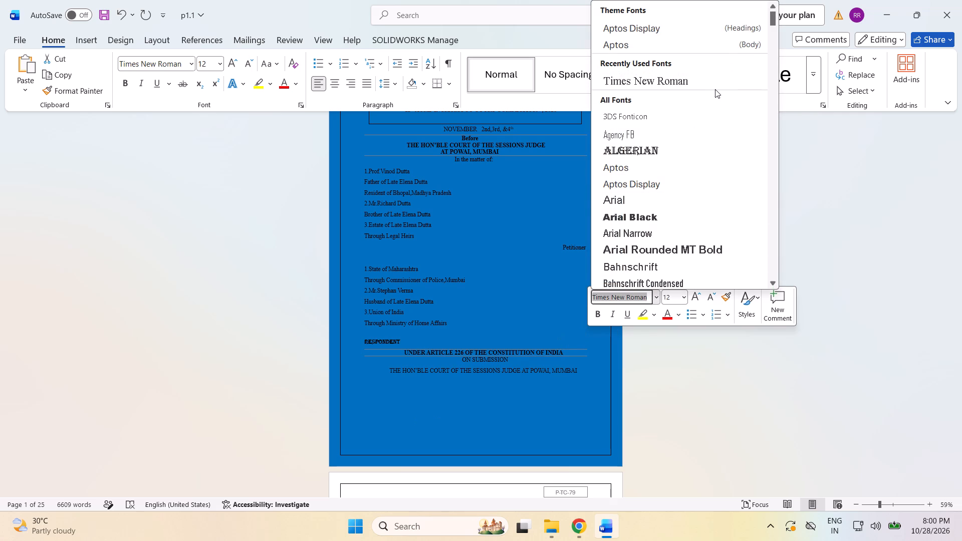
pyautogui.click(715, 87)
pyautogui.click(750, 250)
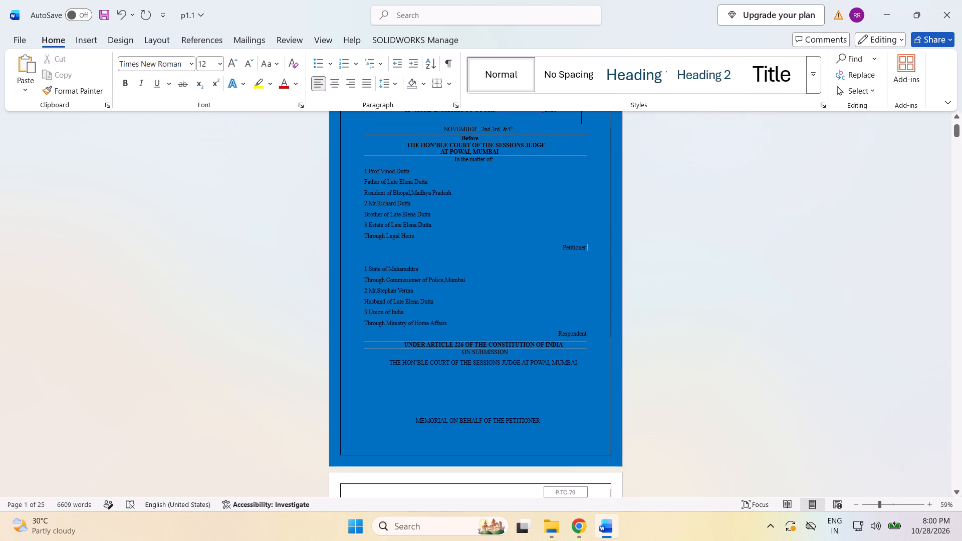
# Apply Times New Roman to the heading "UNDER ARTICLE 226 OF THE CONSTITUTION OF INDIA".
pyautogui.click(400, 346)
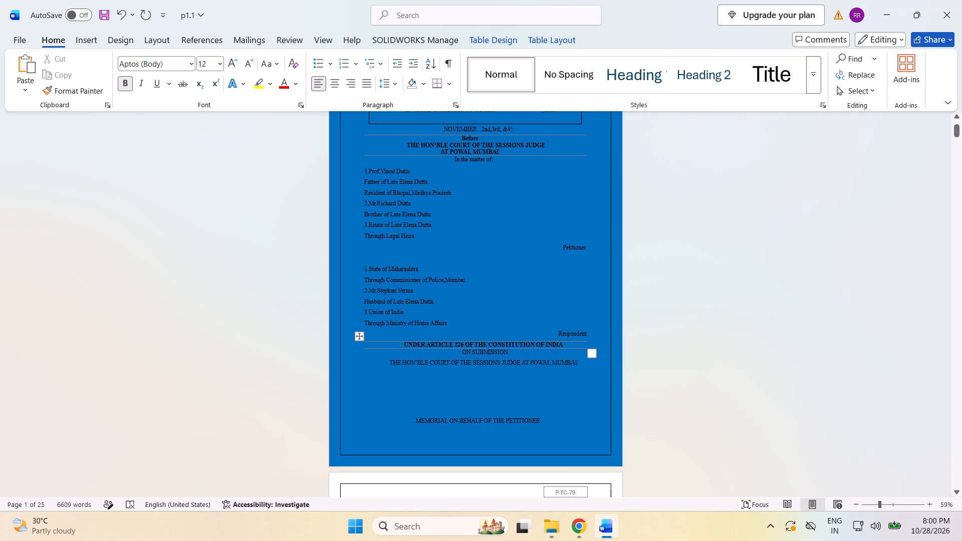
pyautogui.moveTo(404, 344); pyautogui.dragTo(571, 347)
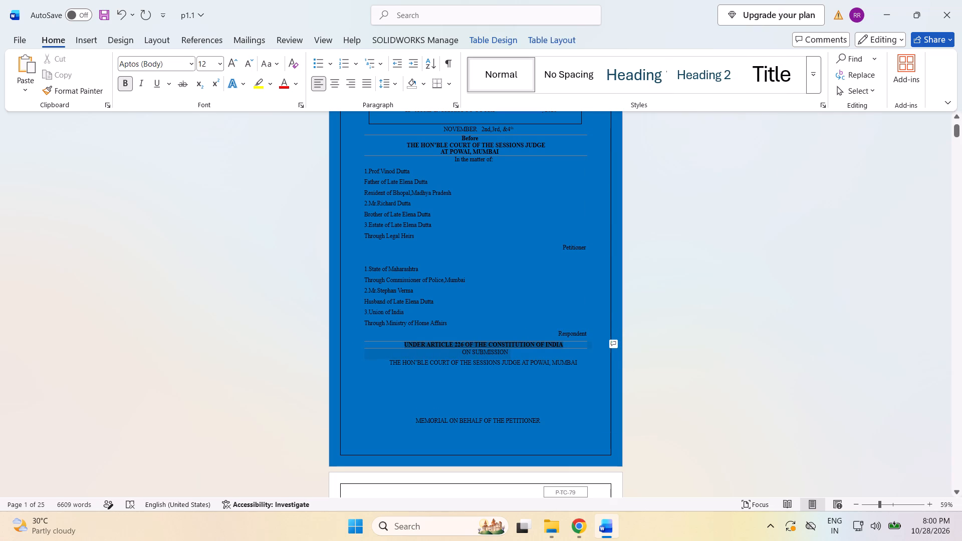
pyautogui.moveTo(571, 347); pyautogui.dragTo(566, 344)
pyautogui.click(618, 362)
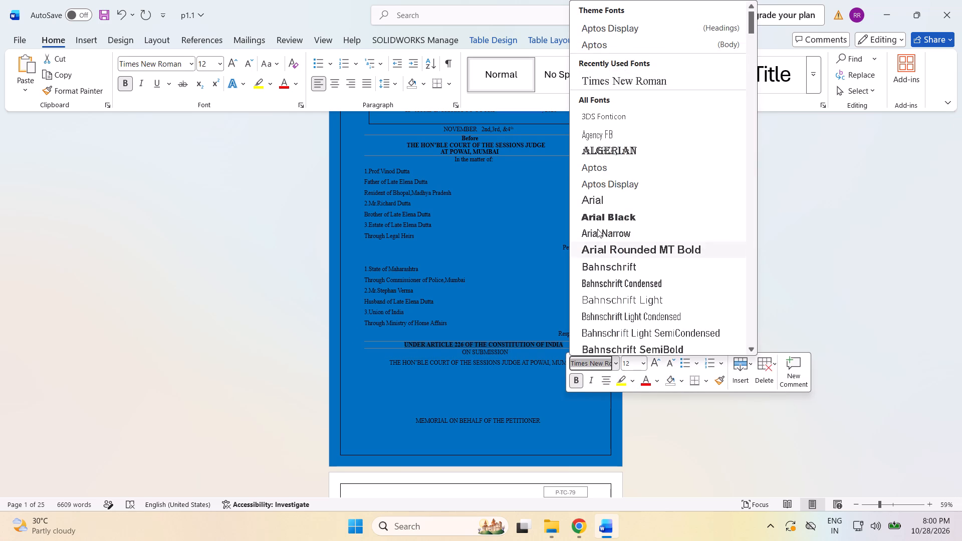
pyautogui.click(643, 86)
pyautogui.click(798, 348)
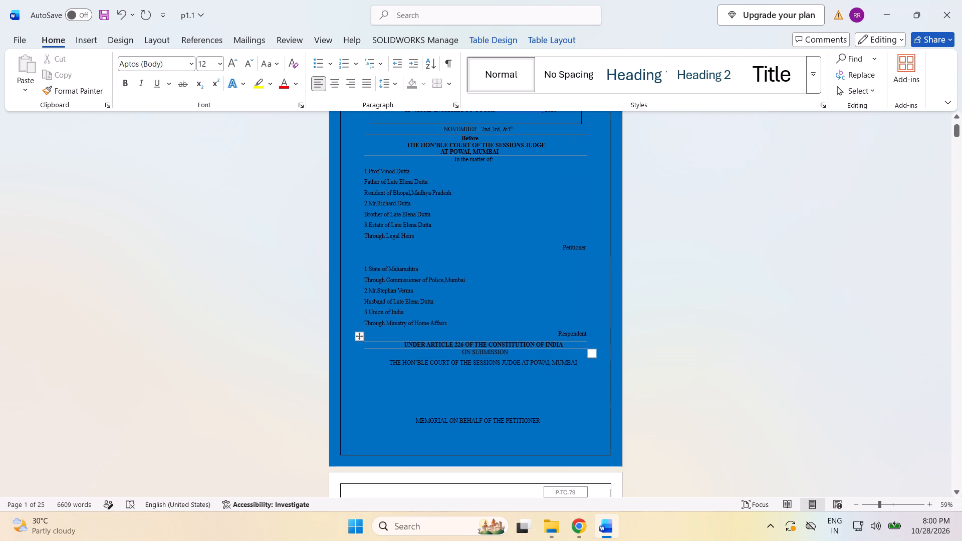
# Apply Times New Roman to the "ON SUBMISSION" line below the Article 226 heading.
pyautogui.moveTo(454, 356); pyautogui.dragTo(524, 355)
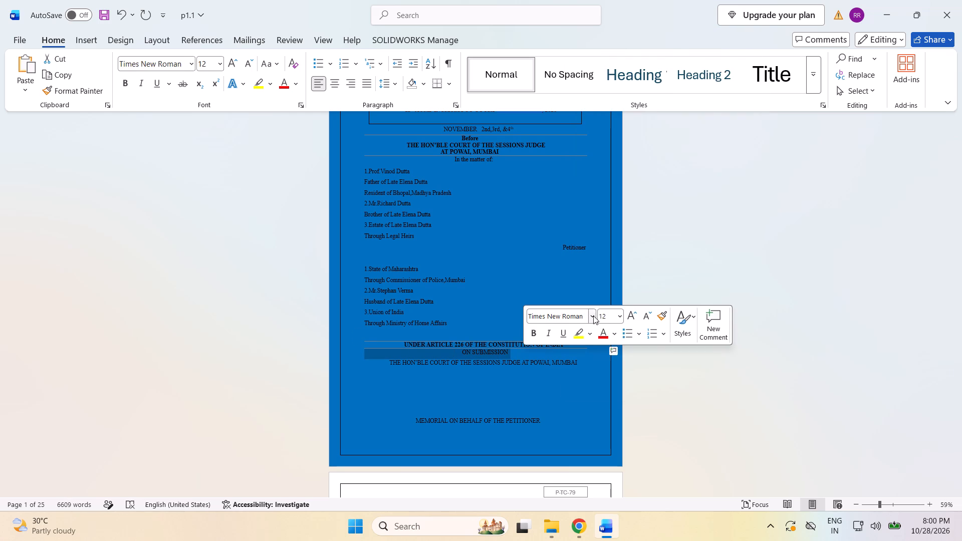
pyautogui.click(593, 316)
pyautogui.click(660, 84)
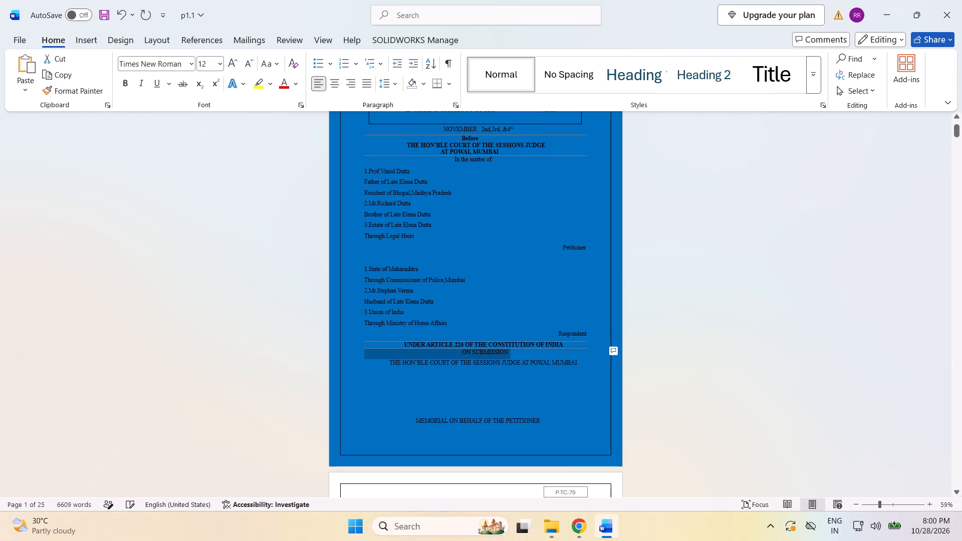
pyautogui.click(439, 387)
# Apply Times New Roman to the line "THE HON'BLE COURT OF THE SESSIONS JUDGE AT POWAI, MUMBAI" below "ON SUBMISSION".
pyautogui.moveTo(389, 364); pyautogui.dragTo(522, 367)
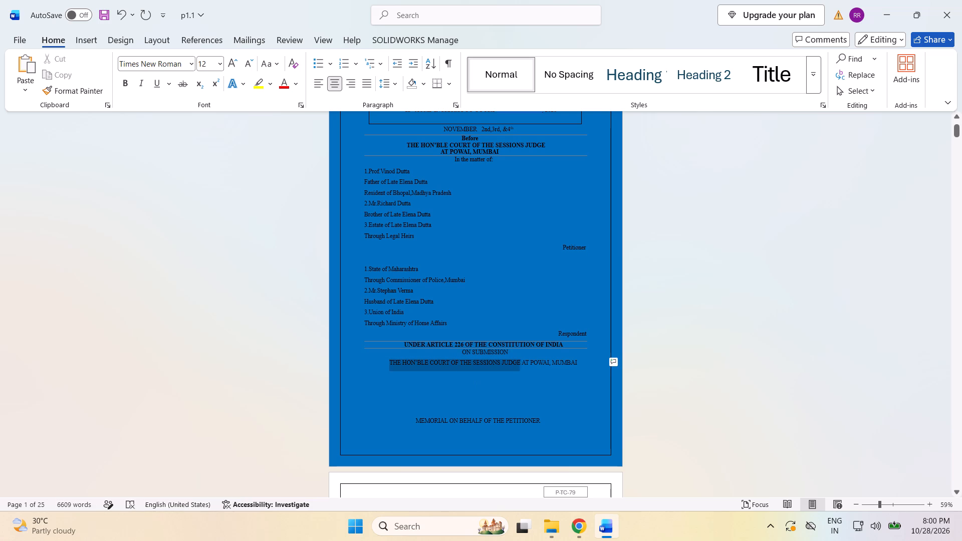
pyautogui.moveTo(522, 367); pyautogui.dragTo(593, 363)
pyautogui.click(663, 321)
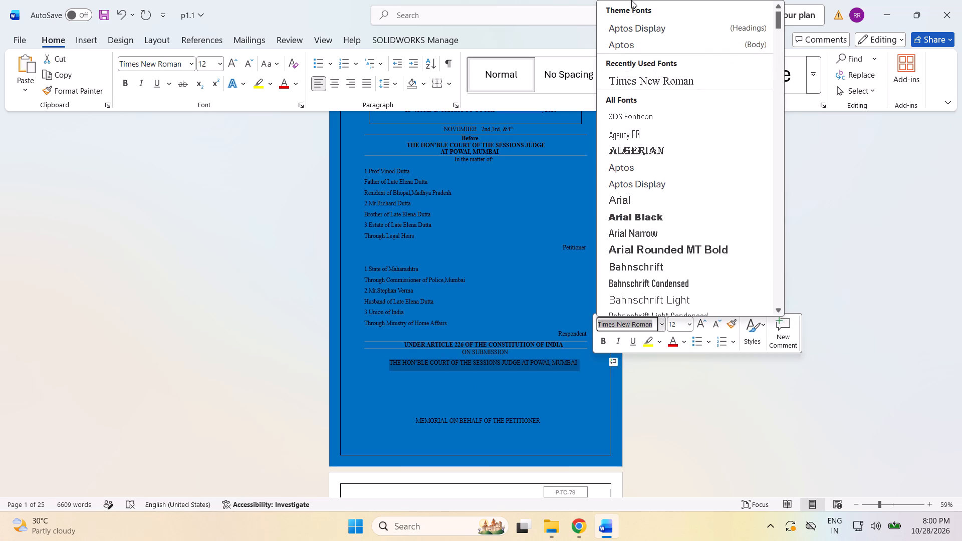
pyautogui.click(672, 79)
# Apply Times New Roman to the line "MEMORIAL ON BEHALF OF THE PETITIONER" near the bottom of the cover page.
pyautogui.scroll(-6, 718, 243)
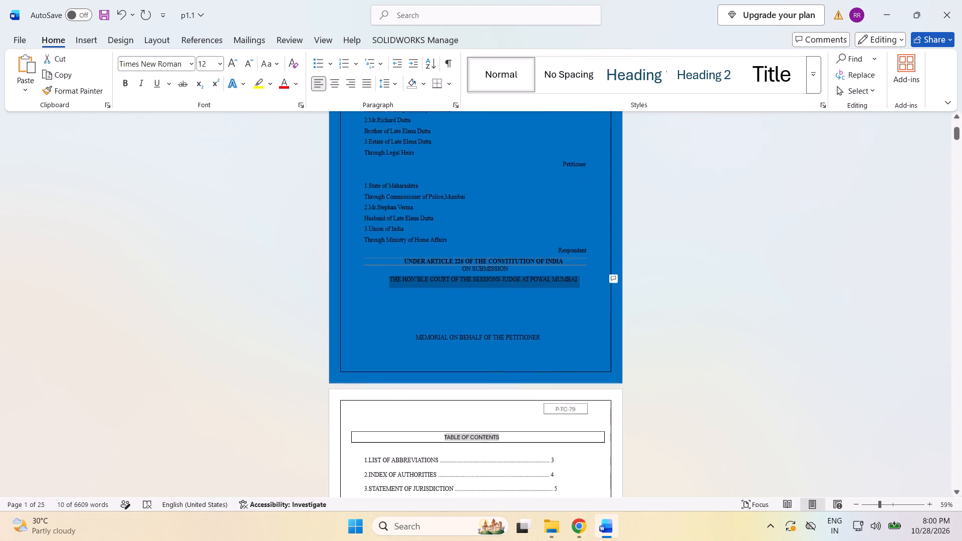
pyautogui.scroll(-4, 718, 243)
pyautogui.click(716, 243)
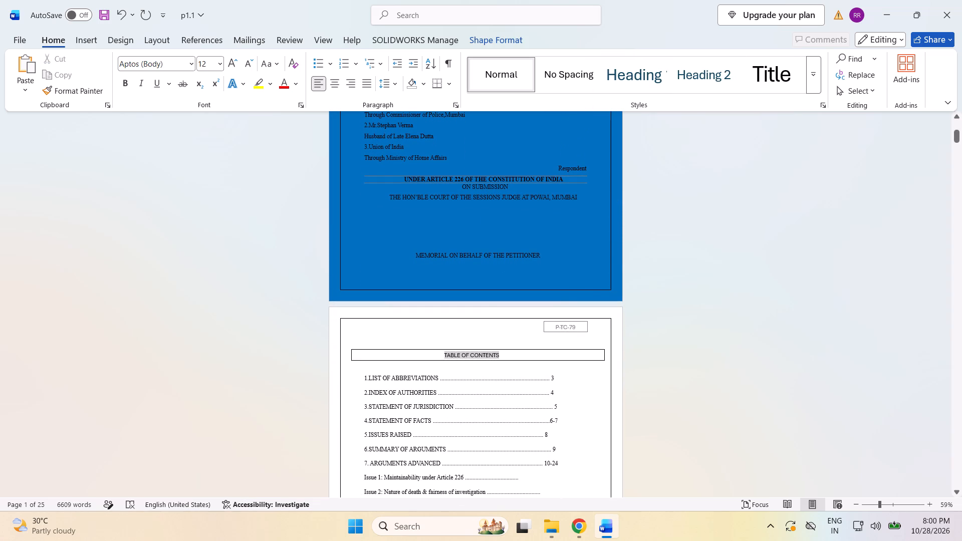
pyautogui.moveTo(407, 257); pyautogui.dragTo(577, 262)
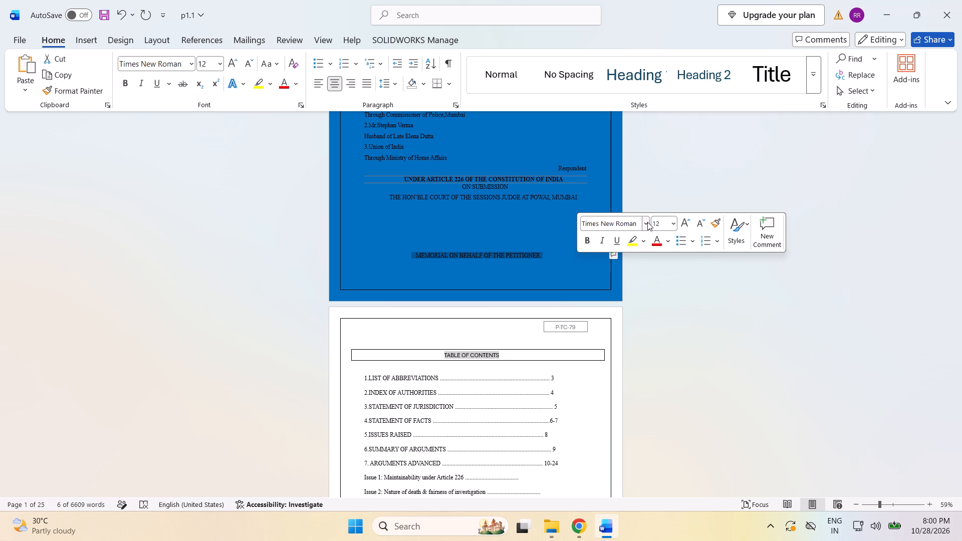
pyautogui.click(647, 222)
pyautogui.click(651, 306)
# Apply Times New Roman to the boxed "TABLE OF CONTENTS" title on page 2.
pyautogui.scroll(-2, 654, 280)
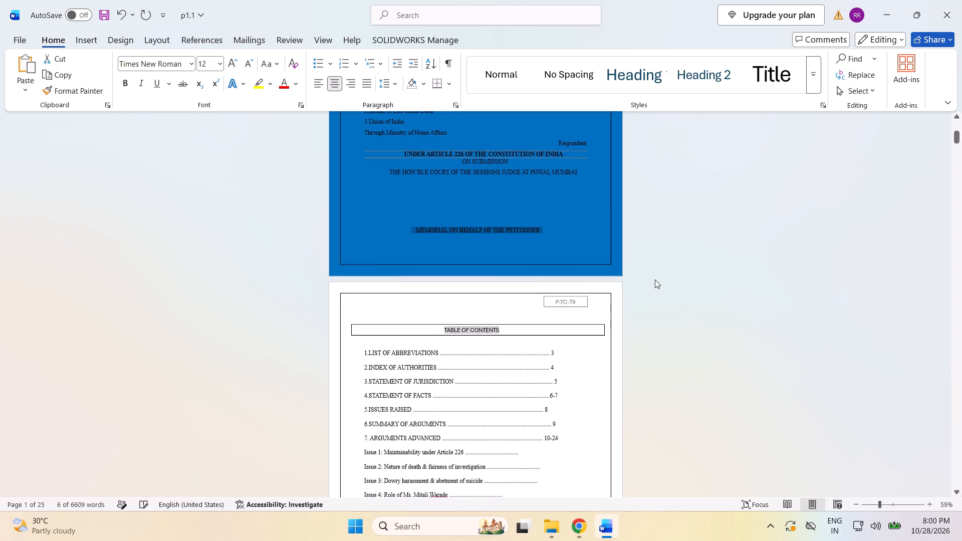
pyautogui.scroll(-5, 655, 280)
pyautogui.click(687, 240)
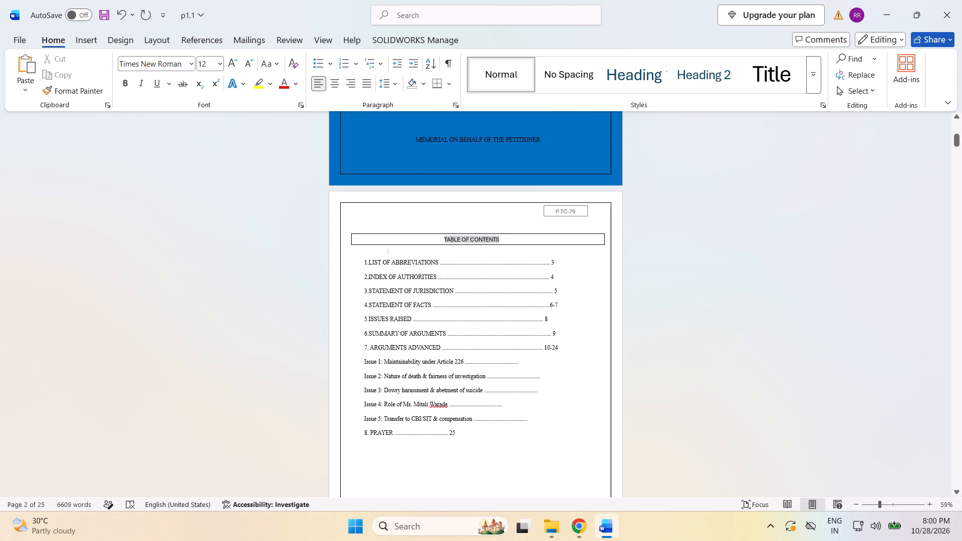
pyautogui.click(425, 235)
pyautogui.click(429, 242)
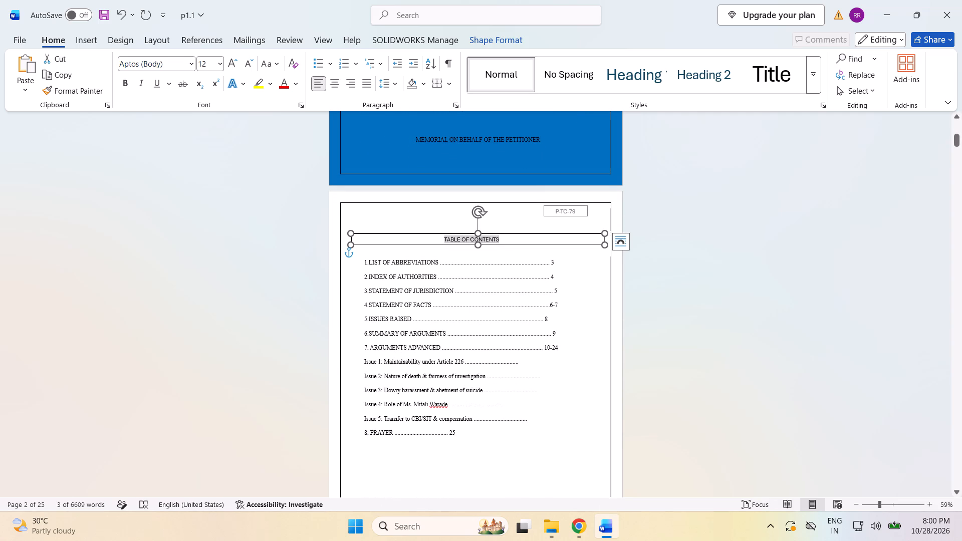
pyautogui.click(443, 236)
pyautogui.doubleClick(441, 238)
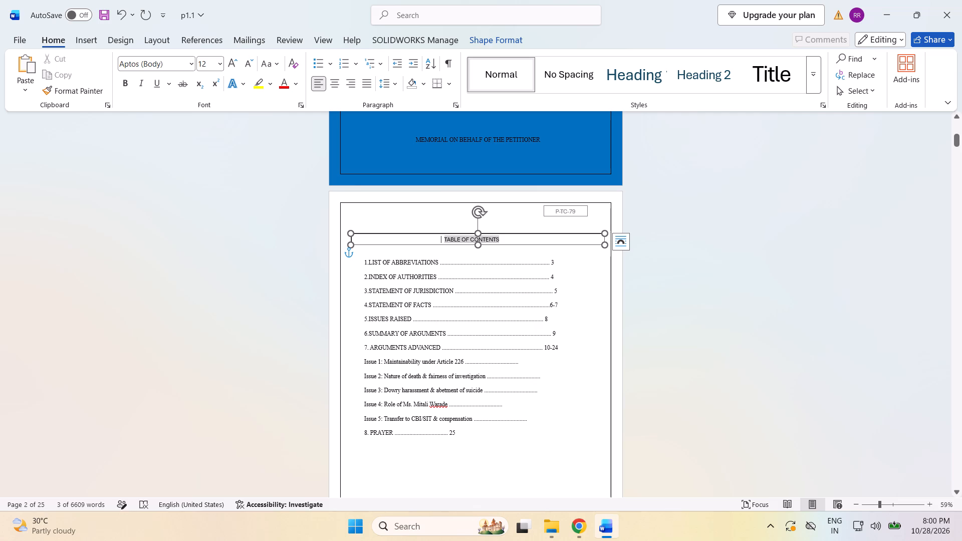
pyautogui.click(441, 238)
pyautogui.moveTo(441, 238); pyautogui.dragTo(513, 240)
pyautogui.click(578, 204)
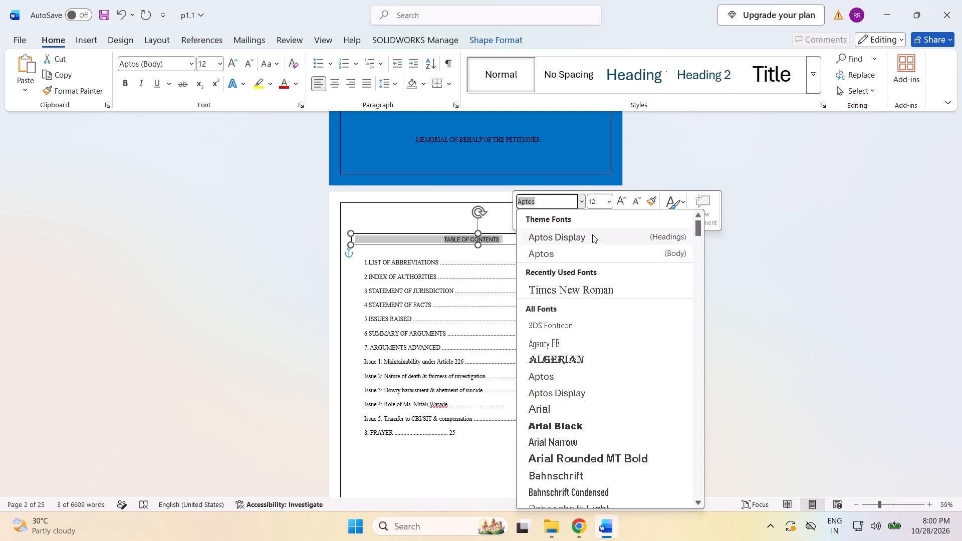
pyautogui.click(592, 289)
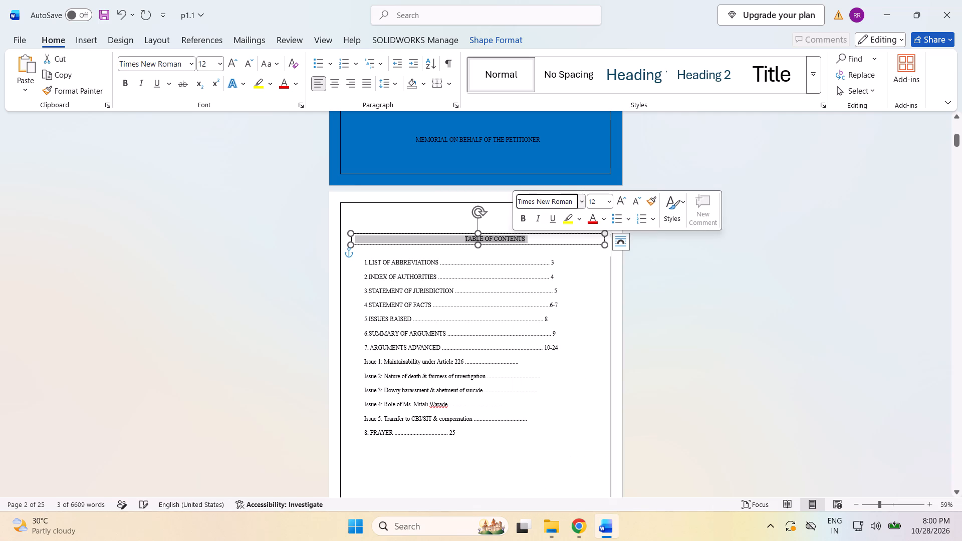
pyautogui.click(586, 249)
# Apply Times New Roman to all table of contents entries from "LIST OF ABBREVIATIONS" through "PRAYER".
pyautogui.scroll(-3, 590, 266)
pyautogui.scroll(-2, 497, 250)
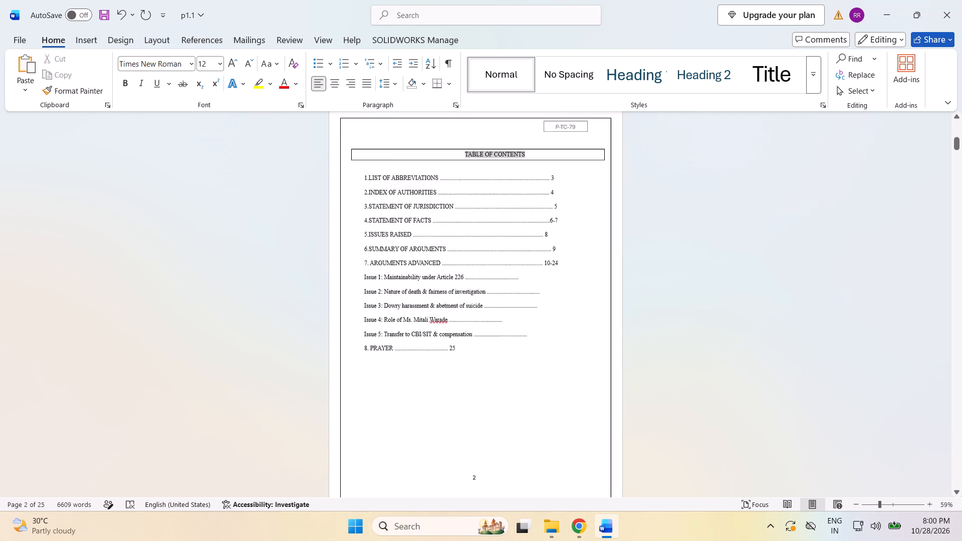
pyautogui.scroll(-2, 498, 251)
pyautogui.scroll(1, 498, 251)
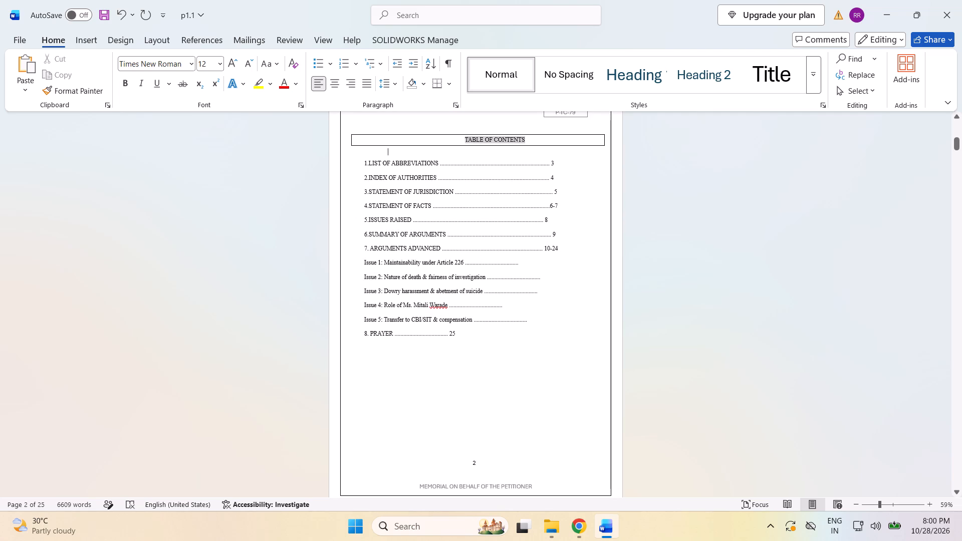
pyautogui.moveTo(358, 159); pyautogui.dragTo(445, 257)
pyautogui.click(544, 321)
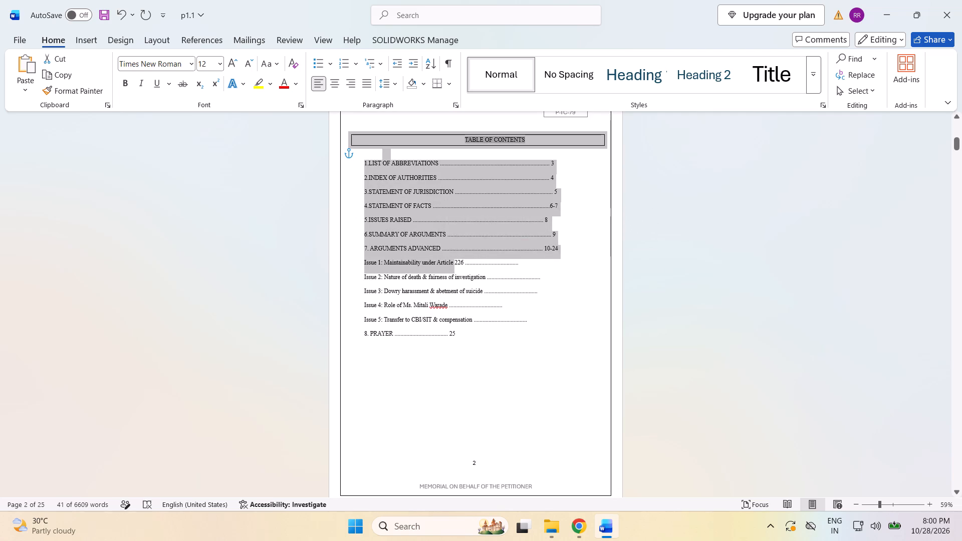
pyautogui.moveTo(360, 164); pyautogui.dragTo(461, 327)
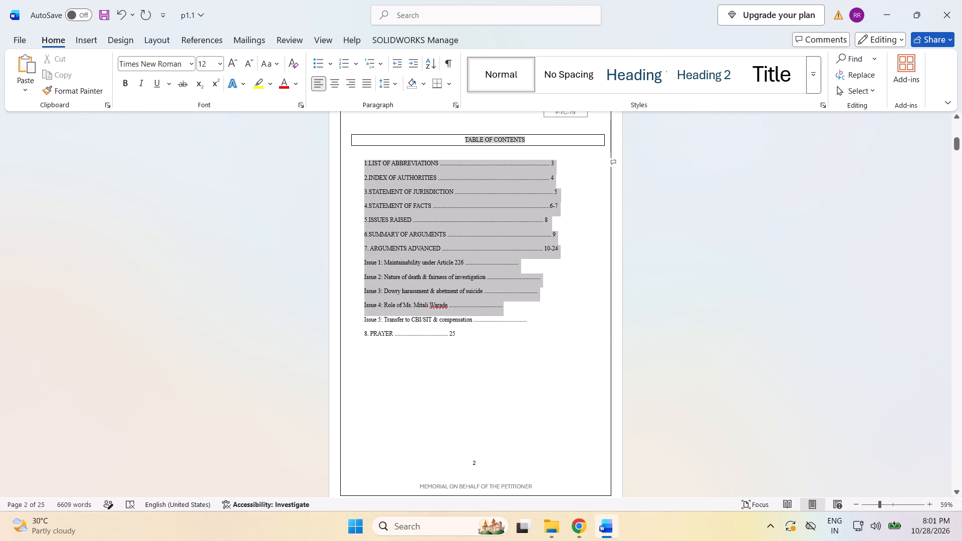
pyautogui.moveTo(461, 327); pyautogui.dragTo(465, 336)
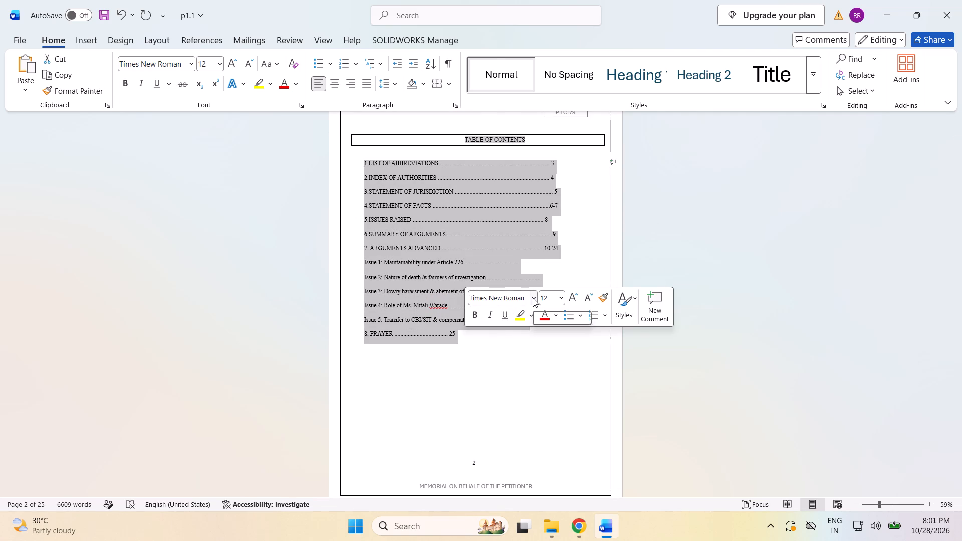
pyautogui.click(533, 298)
pyautogui.click(534, 82)
pyautogui.click(564, 317)
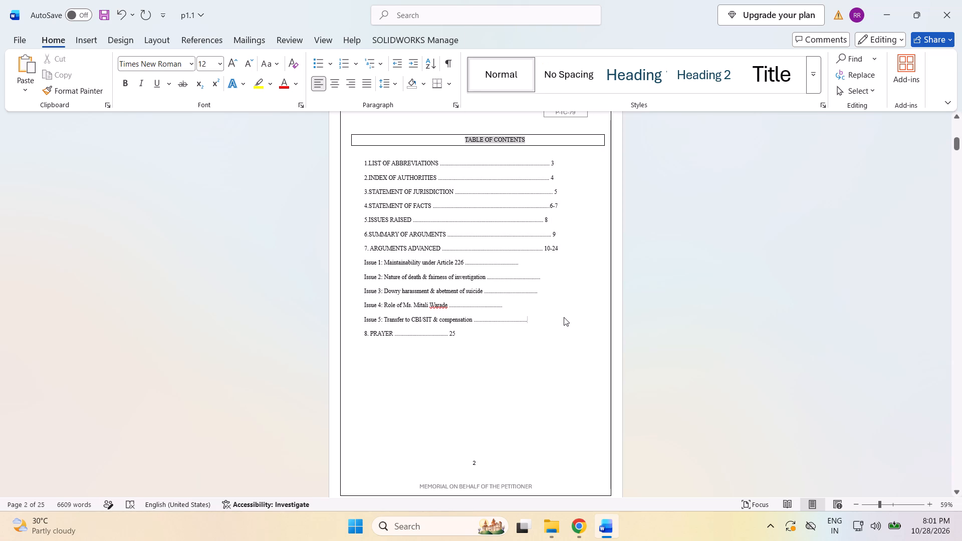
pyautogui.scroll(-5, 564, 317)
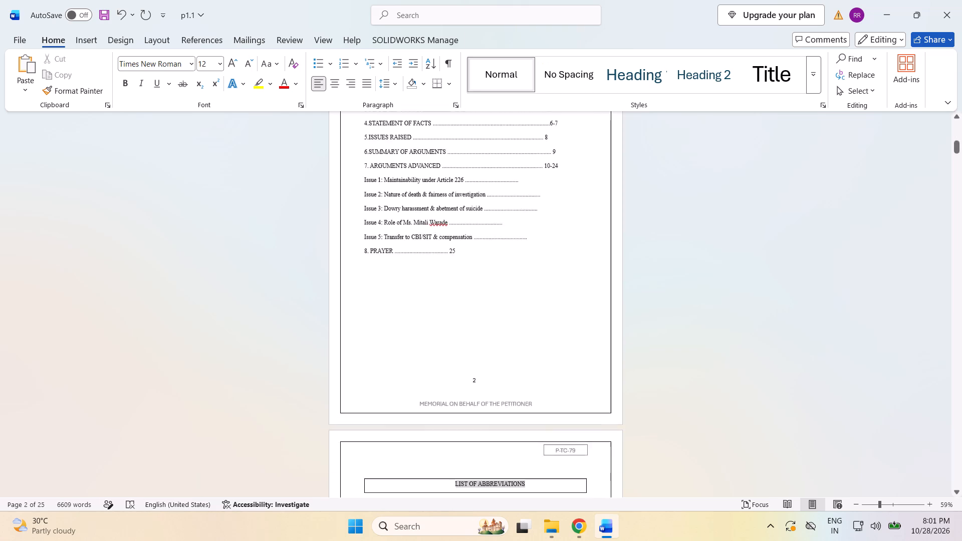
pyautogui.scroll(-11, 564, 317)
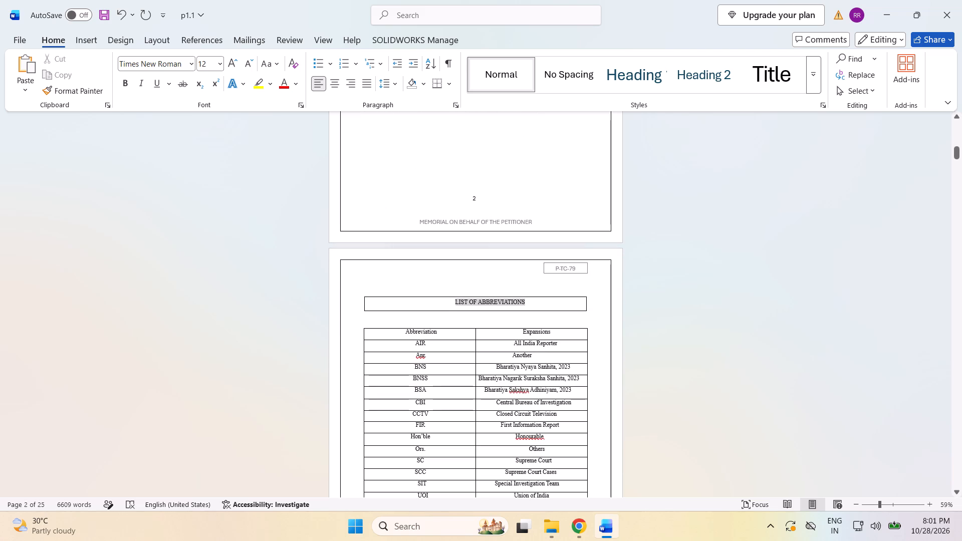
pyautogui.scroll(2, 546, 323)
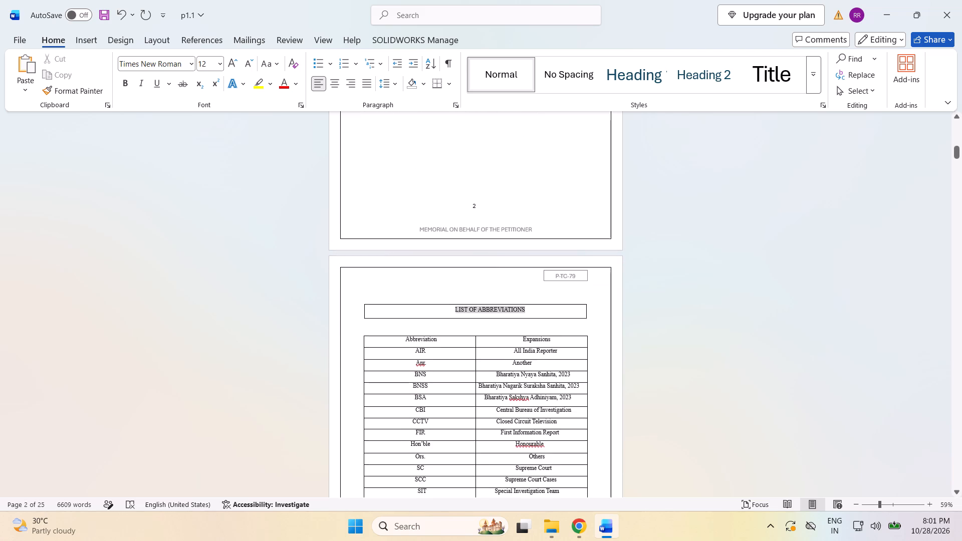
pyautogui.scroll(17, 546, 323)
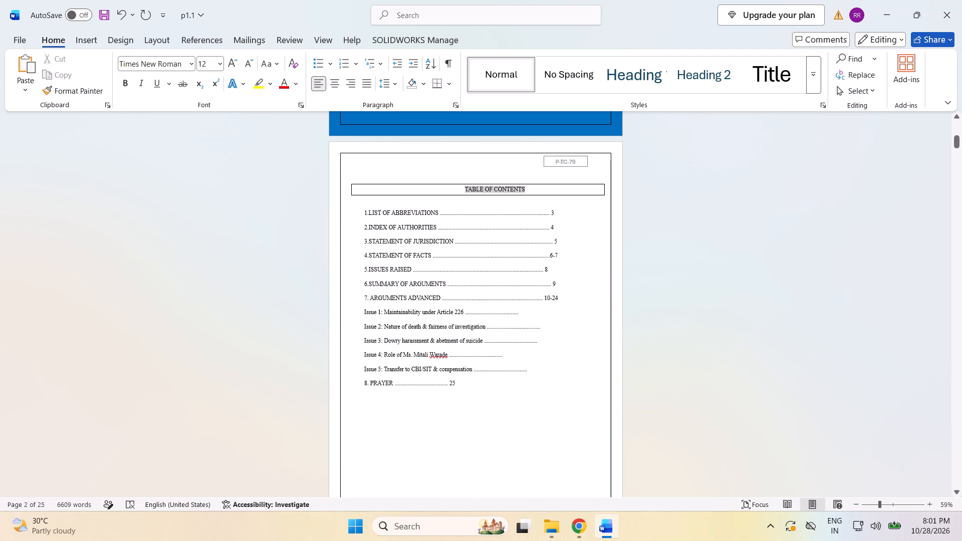
# Delete the extra leading spaces before the boxed "TABLE OF CONTENTS" title on page 2 to centre it better.
pyautogui.click(458, 191)
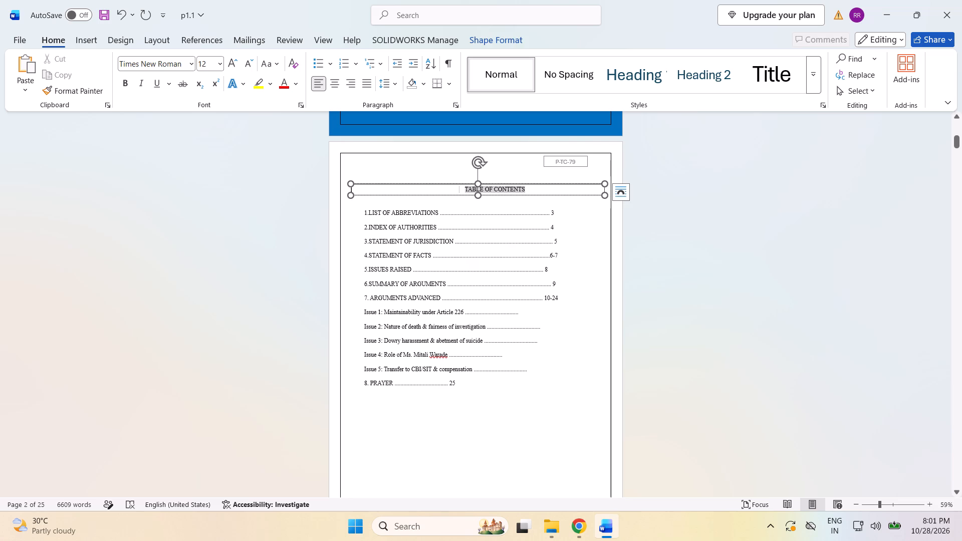
pyautogui.press('BackSpace')
pyautogui.press('BackSpace')
pyautogui.press('BackSpace')
pyautogui.press('BackSpace')
pyautogui.press('BackSpace')
pyautogui.press('BackSpace')
pyautogui.press('BackSpace')
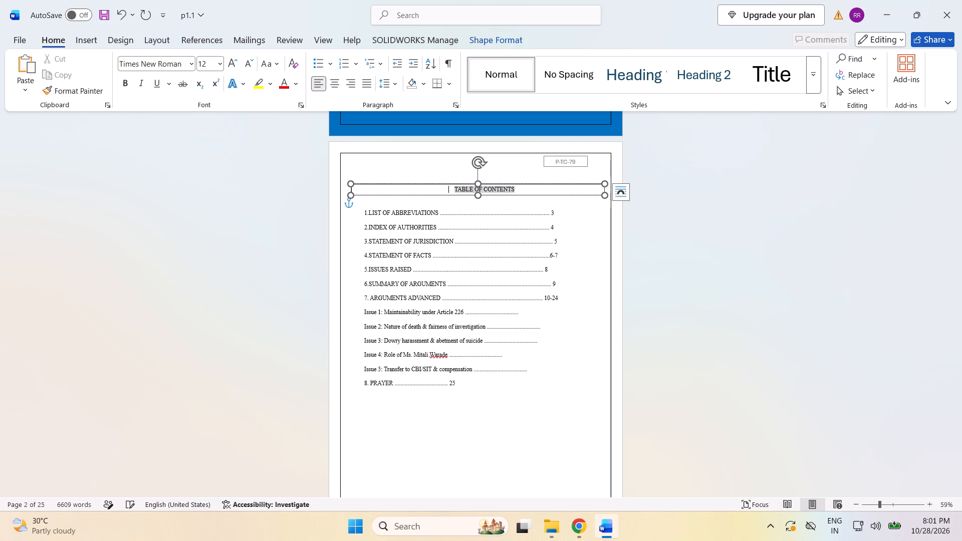
pyautogui.press('BackSpace')
pyautogui.press('BackSpace')
pyautogui.press('BackSpace')
pyautogui.click(531, 407)
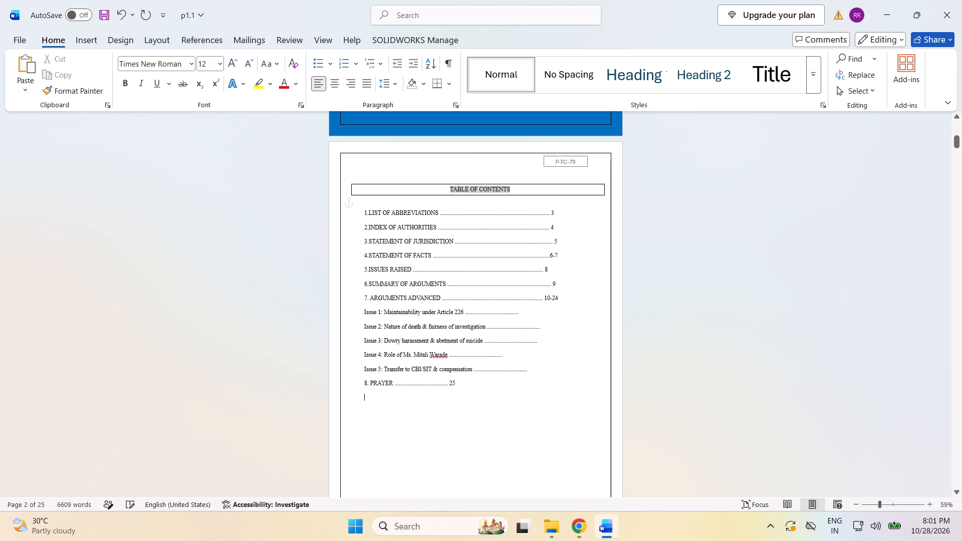
# Delete two leading spaces before the boxed "LIST OF ABBREVIATIONS" title on page 3.
pyautogui.scroll(-7, 525, 403)
pyautogui.scroll(5, 525, 403)
pyautogui.scroll(-8, 525, 403)
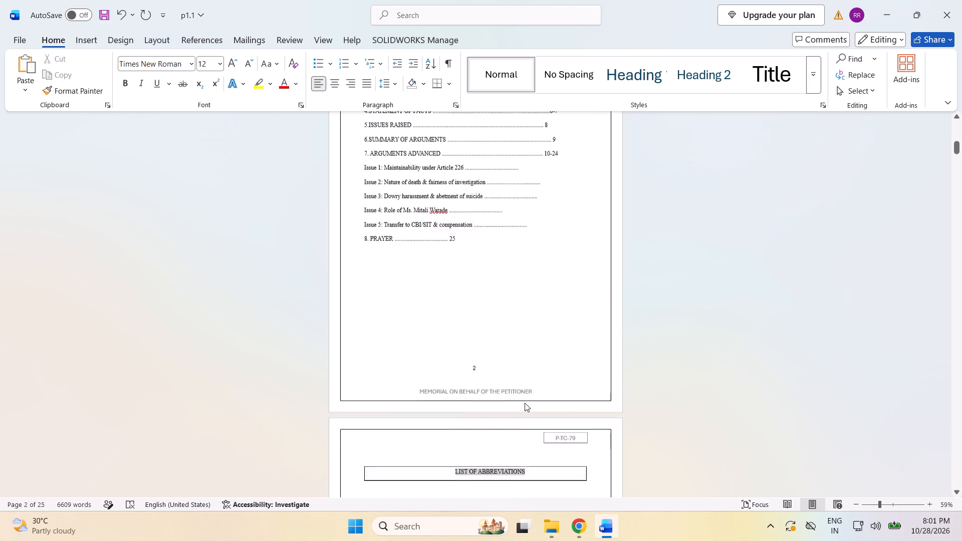
pyautogui.scroll(-6, 525, 403)
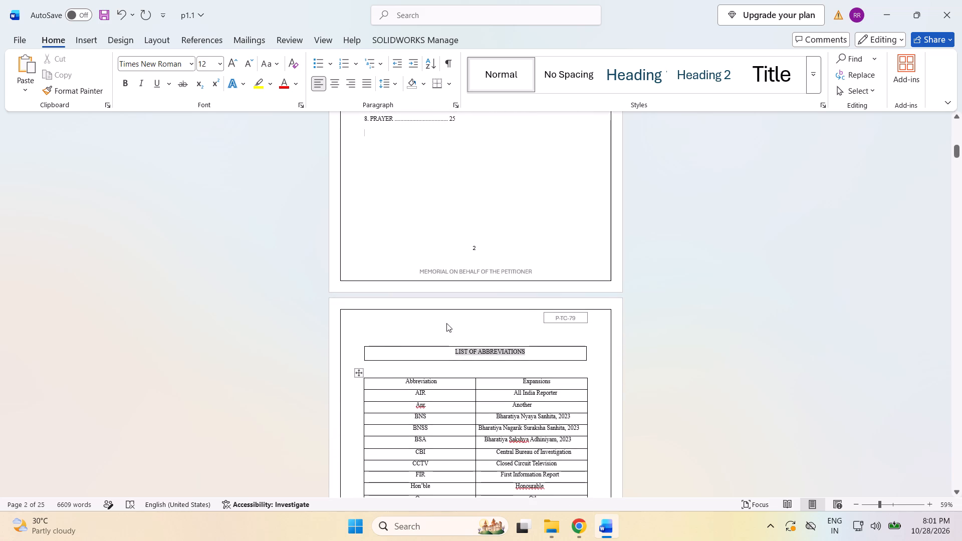
pyautogui.click(451, 352)
pyautogui.press('BackSpace')
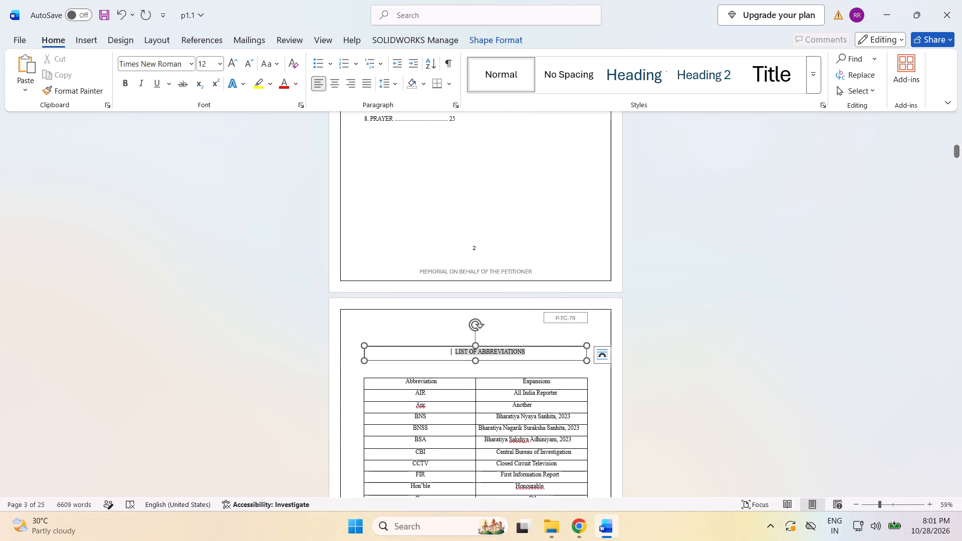
pyautogui.press('BackSpace')
# Apply Times New Roman to the boxed "LIST OF ABBREVIATIONS" title on page 3.
pyautogui.click(445, 356)
pyautogui.moveTo(447, 354); pyautogui.dragTo(533, 353)
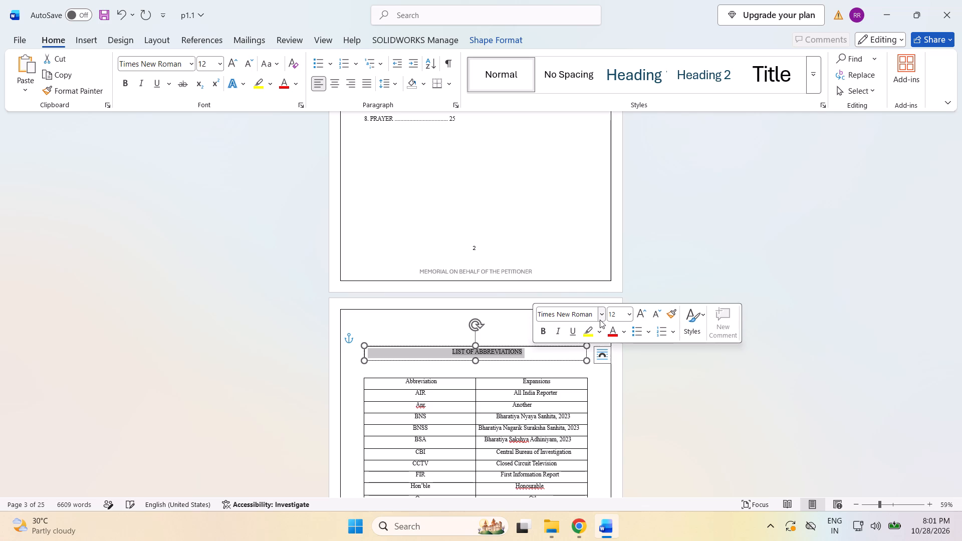
pyautogui.click(600, 317)
pyautogui.click(584, 84)
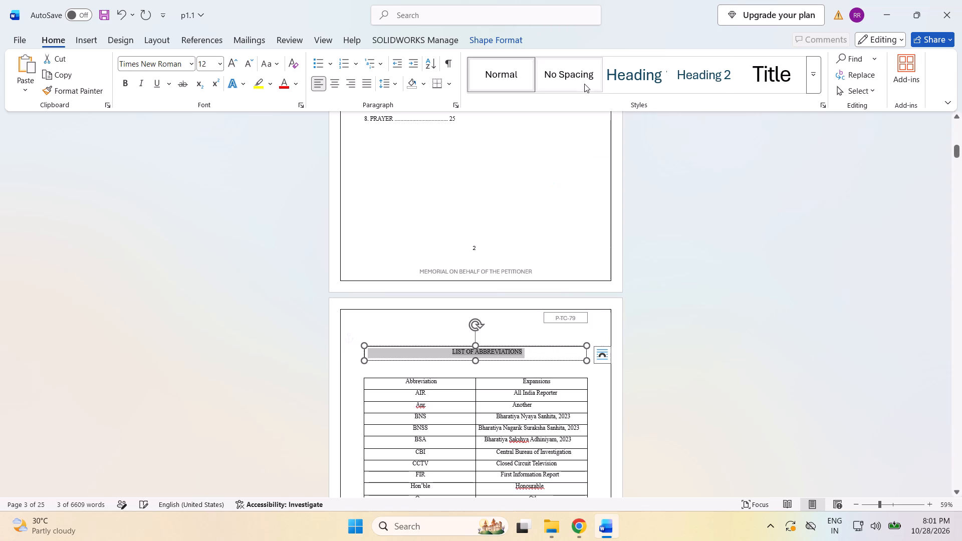
# Apply Times New Roman to the whole abbreviations table, from the "Abbreviation" header row through the "Art." row.
pyautogui.scroll(-14, 691, 337)
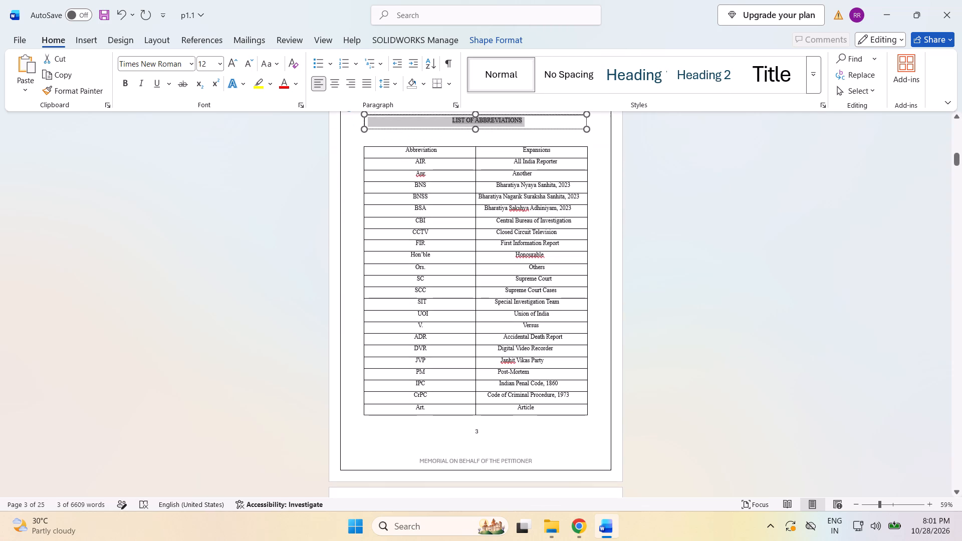
pyautogui.click(682, 326)
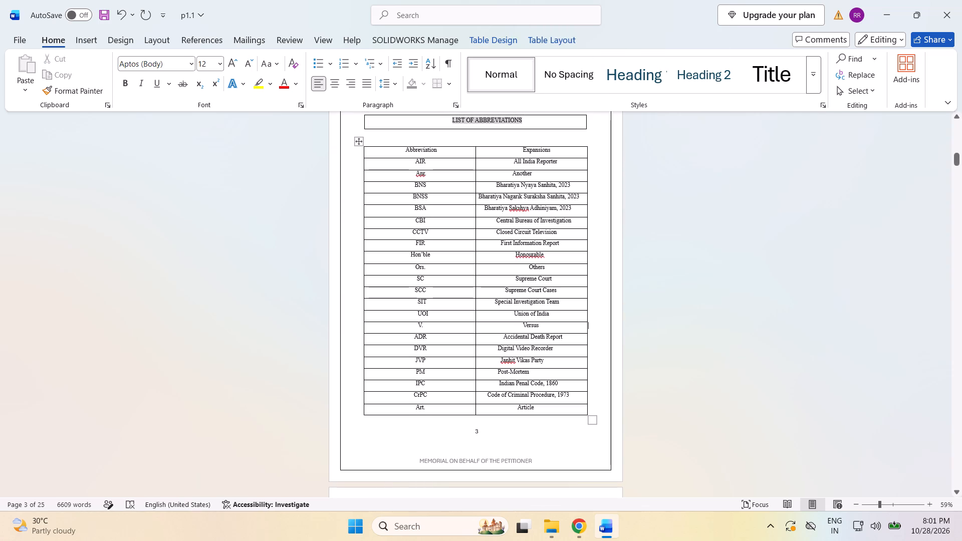
pyautogui.click(395, 154)
pyautogui.moveTo(399, 153); pyautogui.dragTo(568, 337)
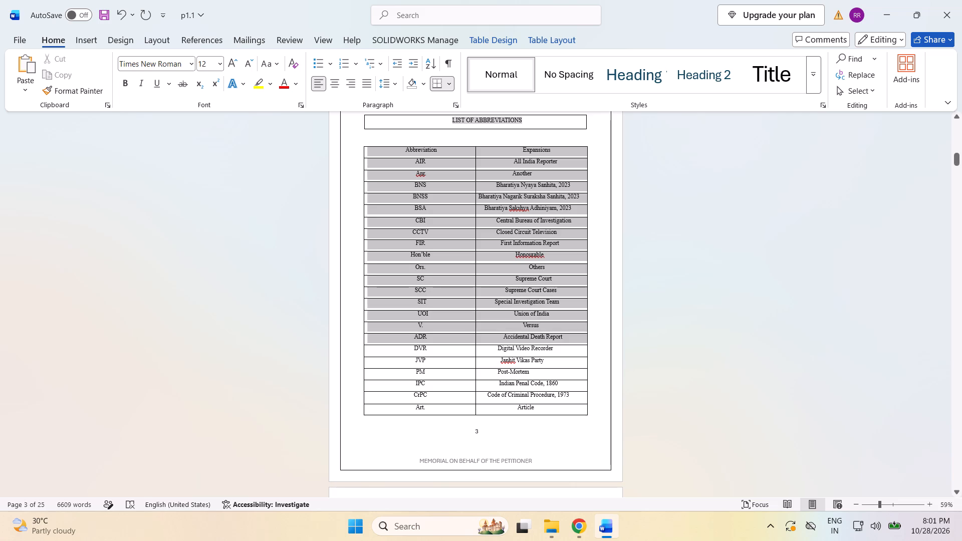
pyautogui.moveTo(568, 337); pyautogui.dragTo(580, 410)
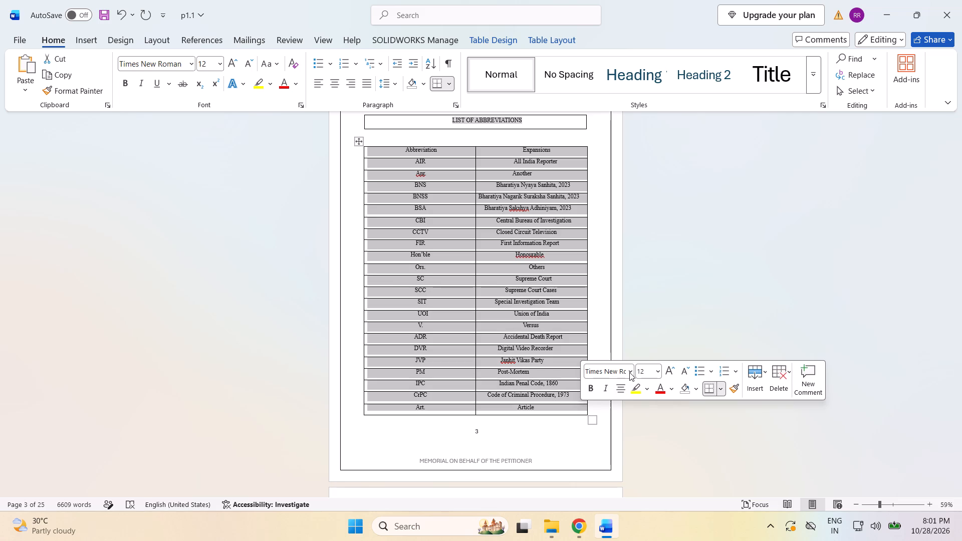
pyautogui.click(629, 372)
pyautogui.click(600, 84)
# Apply Times New Roman to the boxed "P-TC-79" code in the page header, and return to the body text.
pyautogui.scroll(-4, 668, 264)
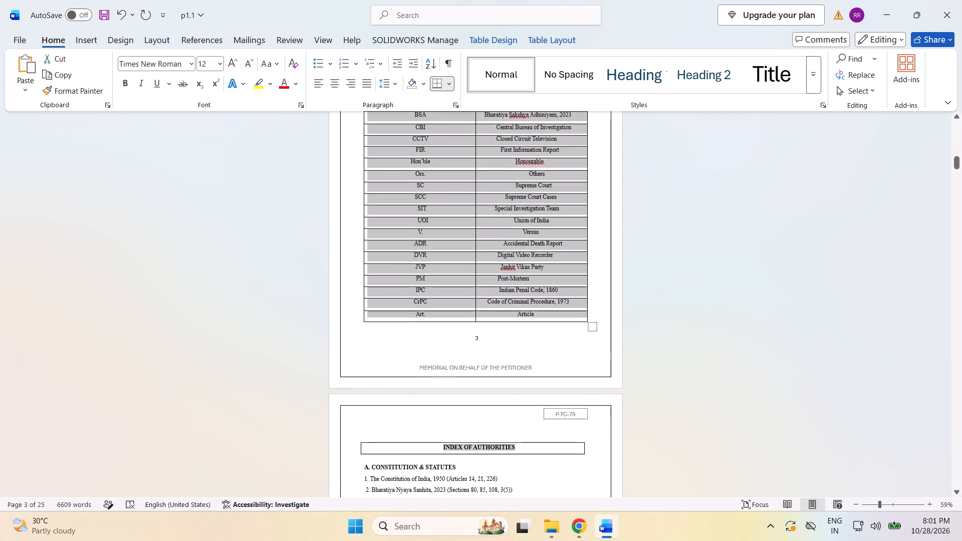
pyautogui.scroll(-9, 668, 266)
pyautogui.click(668, 266)
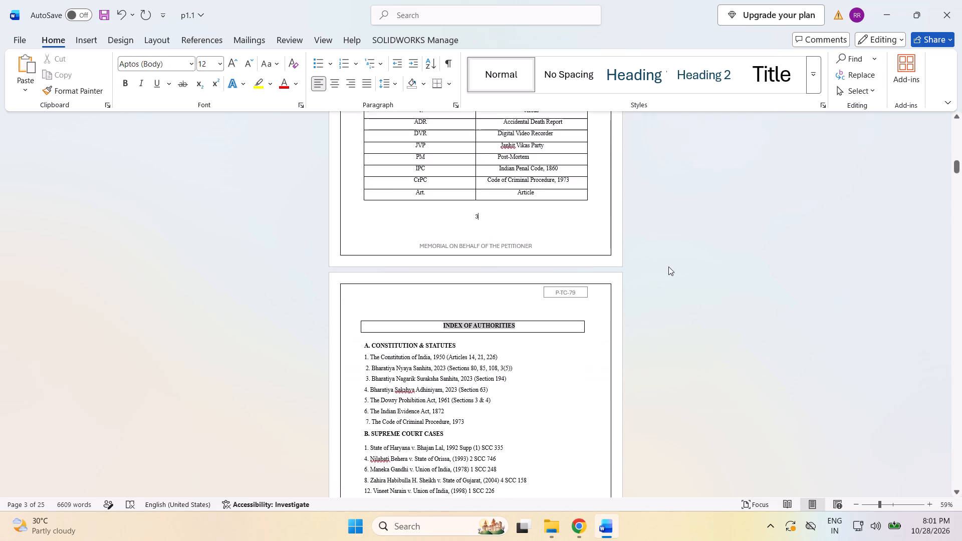
pyautogui.scroll(-7, 668, 266)
pyautogui.scroll(4, 668, 266)
pyautogui.scroll(-2, 668, 266)
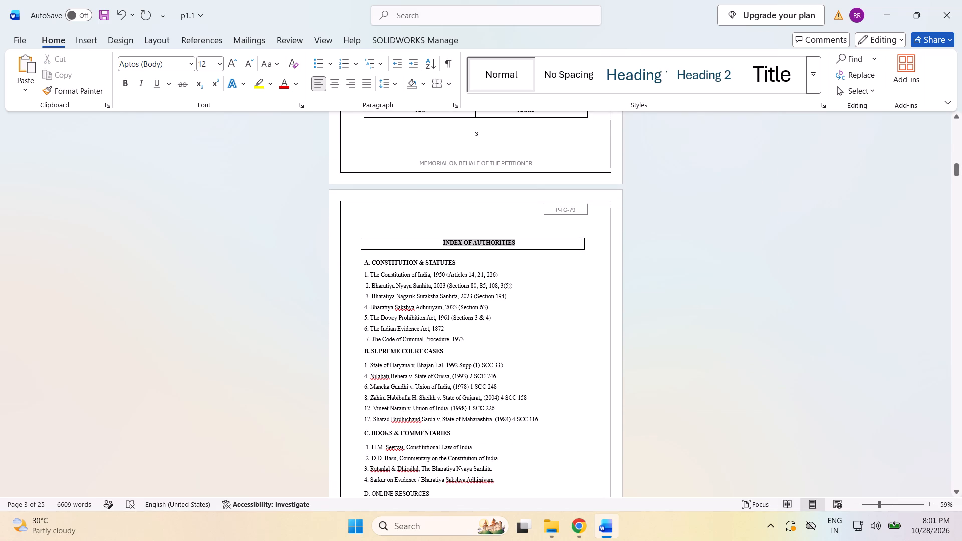
pyautogui.click(549, 205)
pyautogui.doubleClick(515, 211)
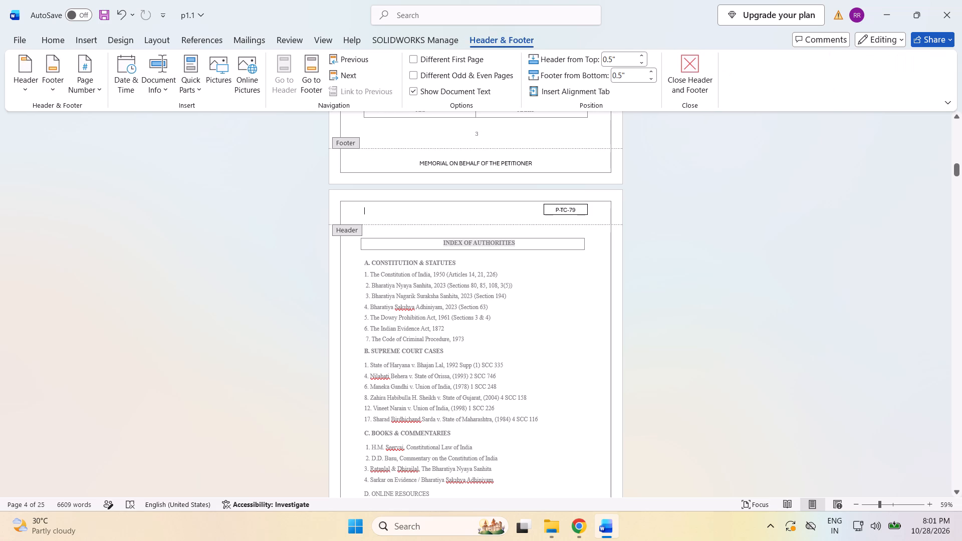
pyautogui.click(549, 208)
pyautogui.moveTo(553, 208); pyautogui.dragTo(577, 209)
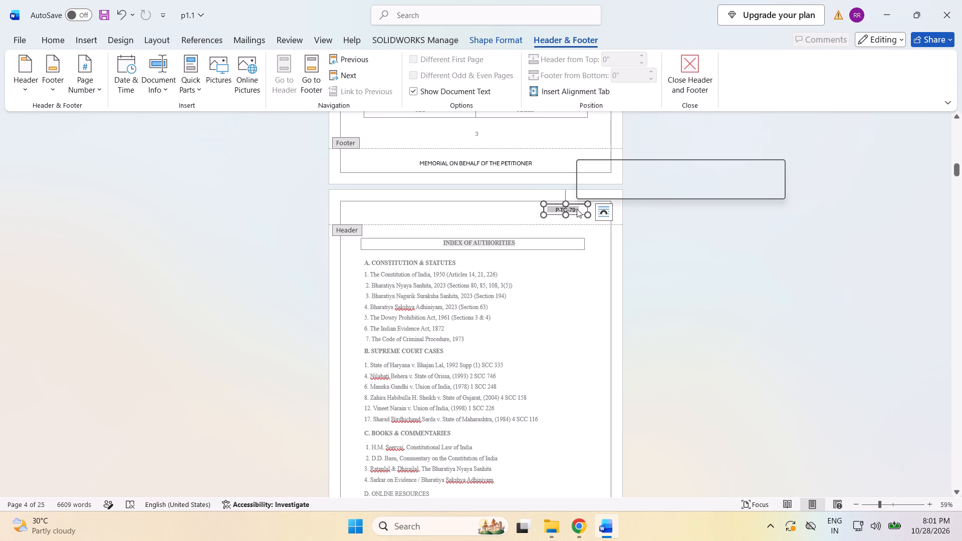
pyautogui.click(644, 171)
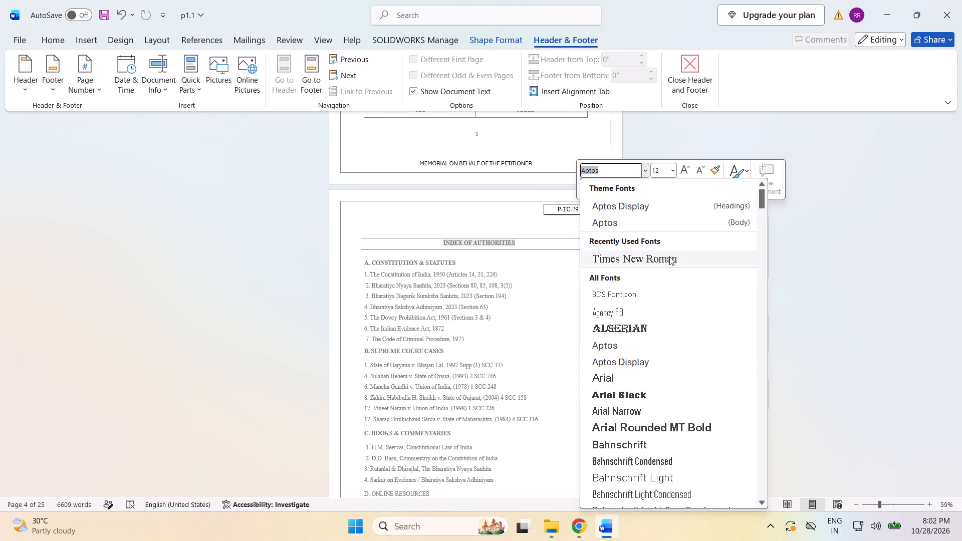
pyautogui.click(669, 256)
pyautogui.scroll(-5, 674, 255)
pyautogui.scroll(6, 674, 255)
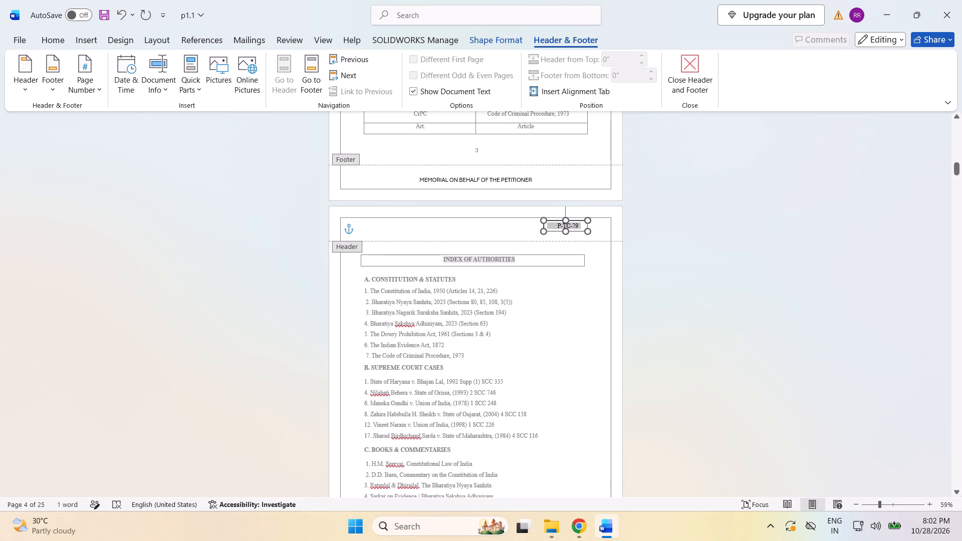
pyautogui.rightClick(577, 225)
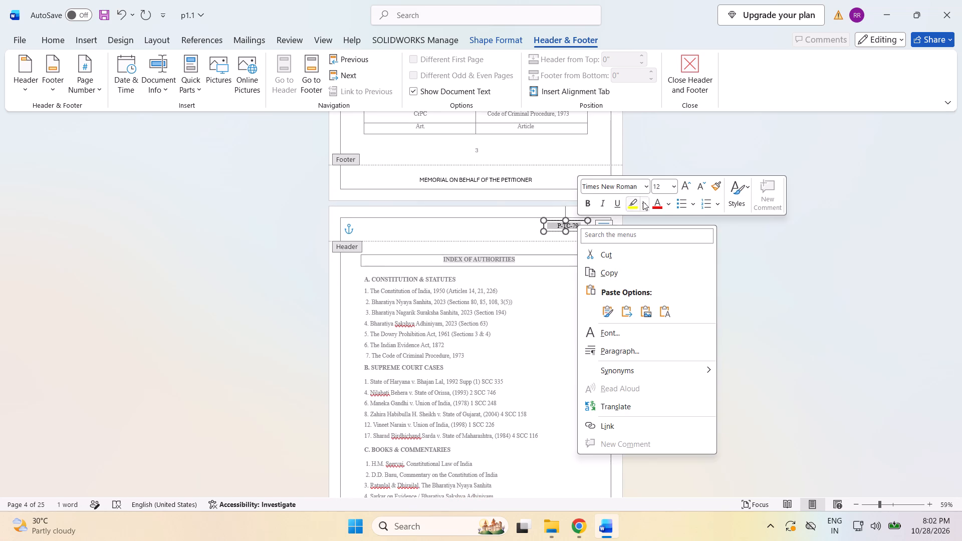
pyautogui.click(758, 225)
pyautogui.scroll(-3, 625, 278)
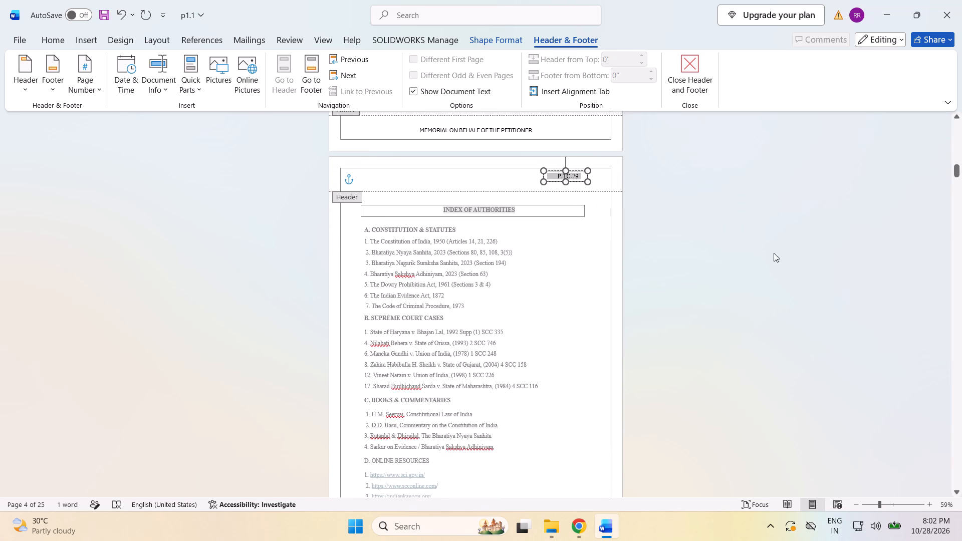
pyautogui.doubleClick(593, 257)
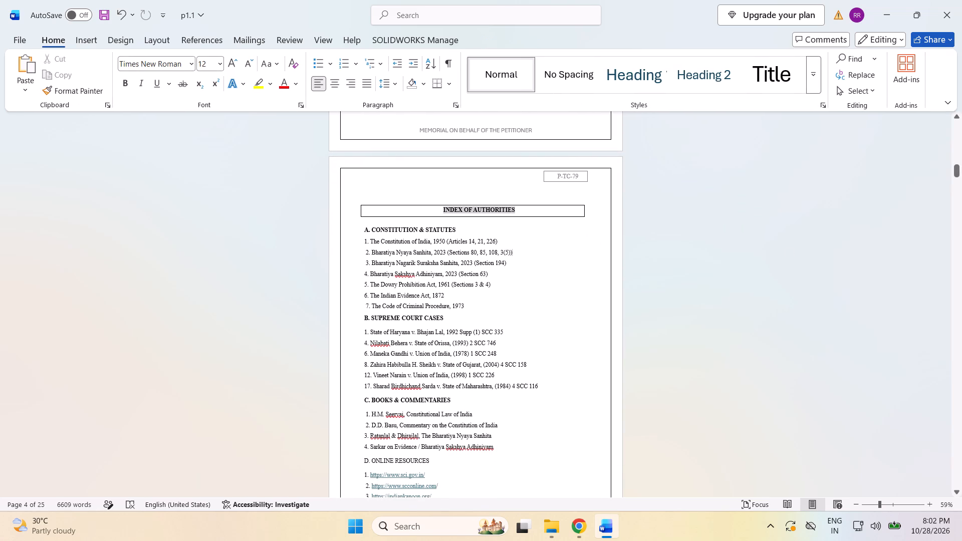
# Apply Times New Roman to the boxed "INDEX OF AUTHORITIES" title on page 4.
pyautogui.click(435, 210)
pyautogui.moveTo(442, 211); pyautogui.dragTo(512, 210)
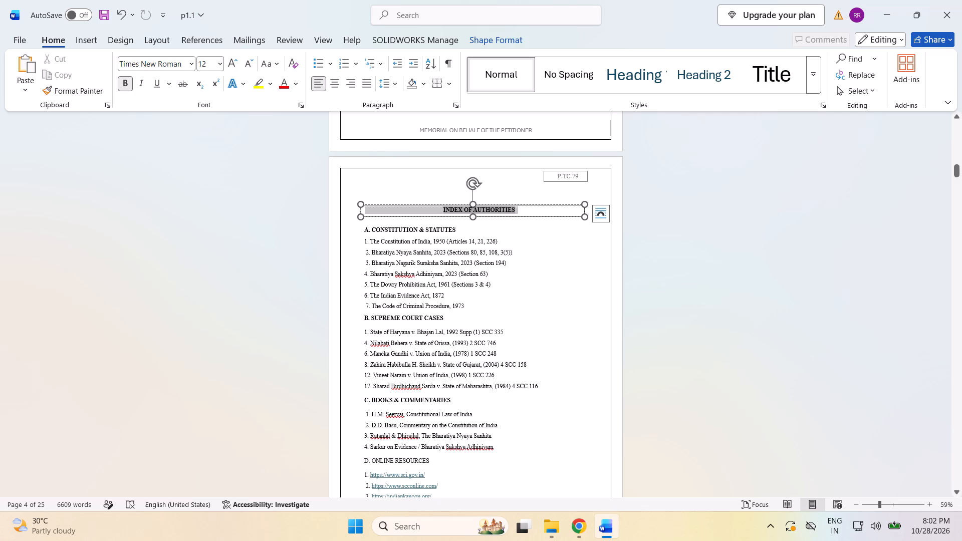
pyautogui.moveTo(512, 210); pyautogui.dragTo(528, 211)
pyautogui.click(598, 174)
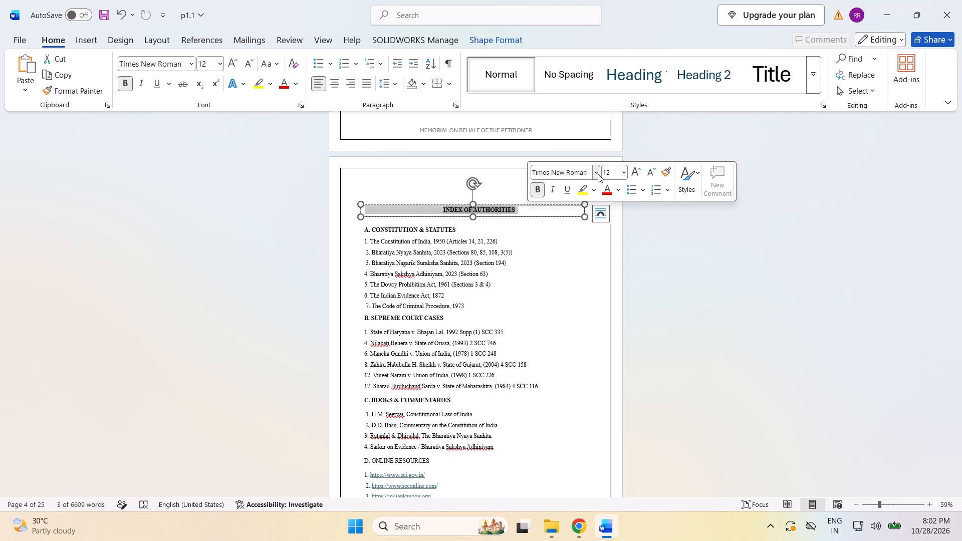
pyautogui.click(602, 258)
# Apply Times New Roman to the index of authorities text from "A. CONSTITUTION & STATUTES" through the "D. ONLINE RESOURCES" heading.
pyautogui.scroll(-6, 645, 254)
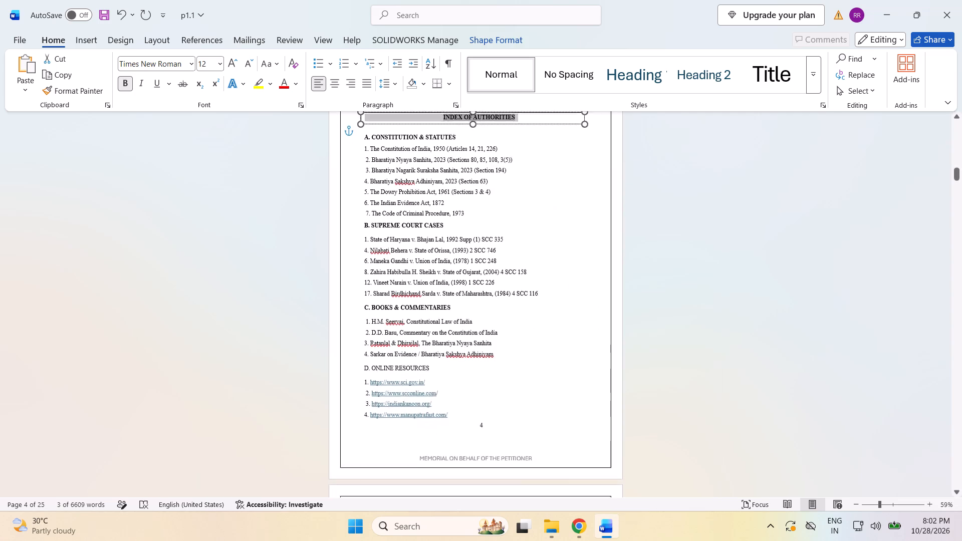
pyautogui.scroll(-1, 652, 258)
pyautogui.scroll(3, 669, 243)
pyautogui.click(669, 243)
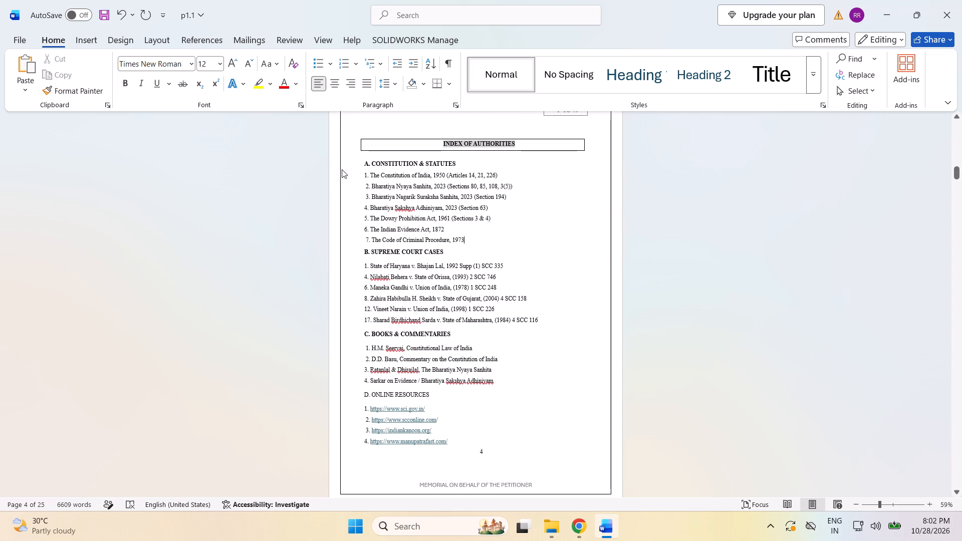
pyautogui.moveTo(360, 162); pyautogui.dragTo(494, 432)
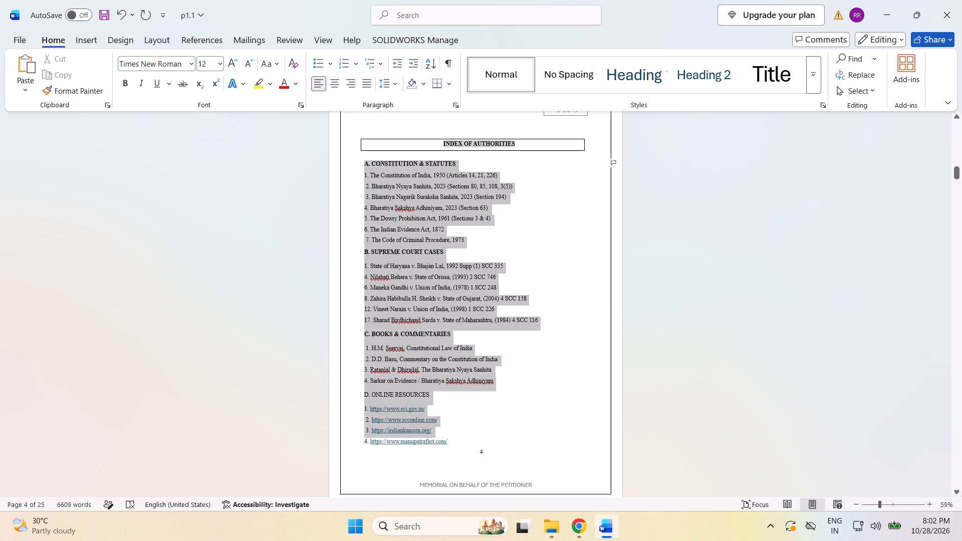
pyautogui.moveTo(494, 432); pyautogui.dragTo(476, 399)
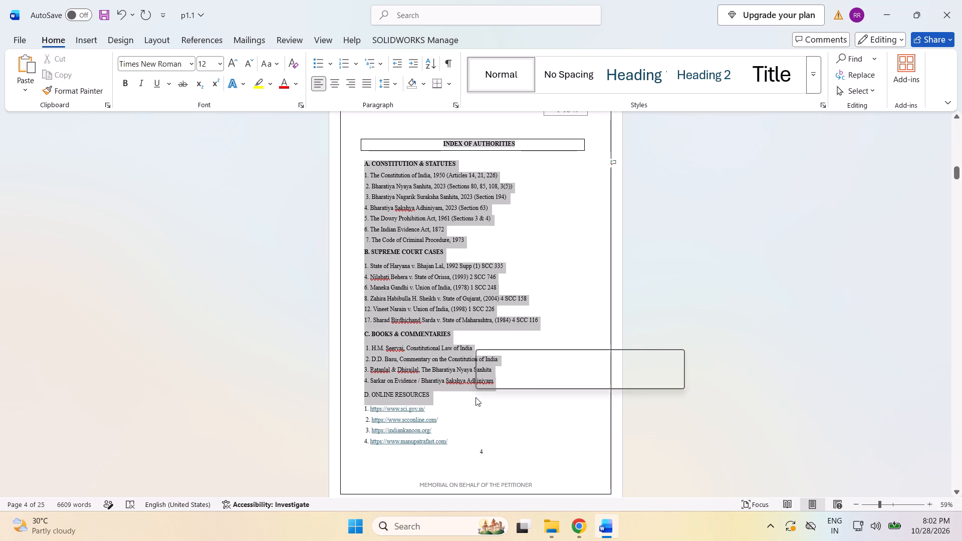
pyautogui.click(542, 365)
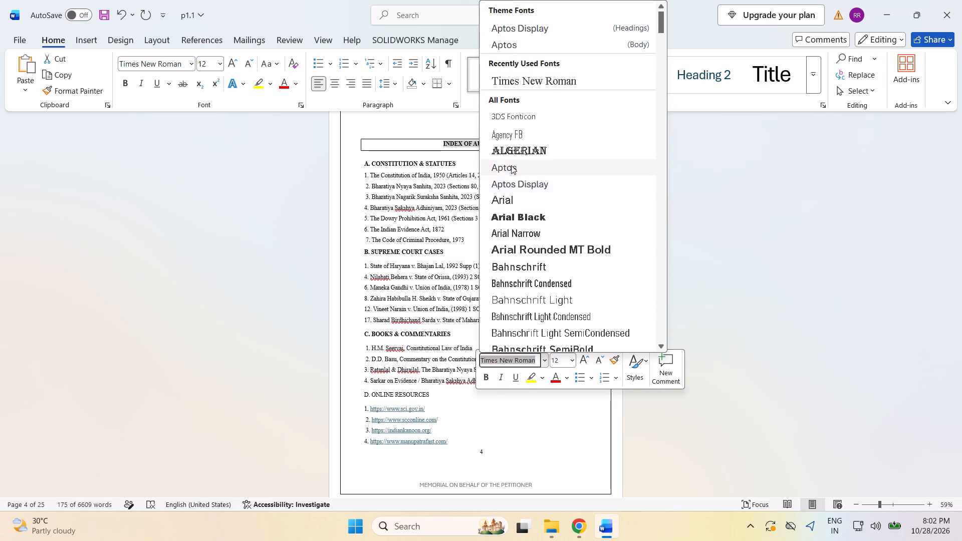
pyautogui.click(520, 87)
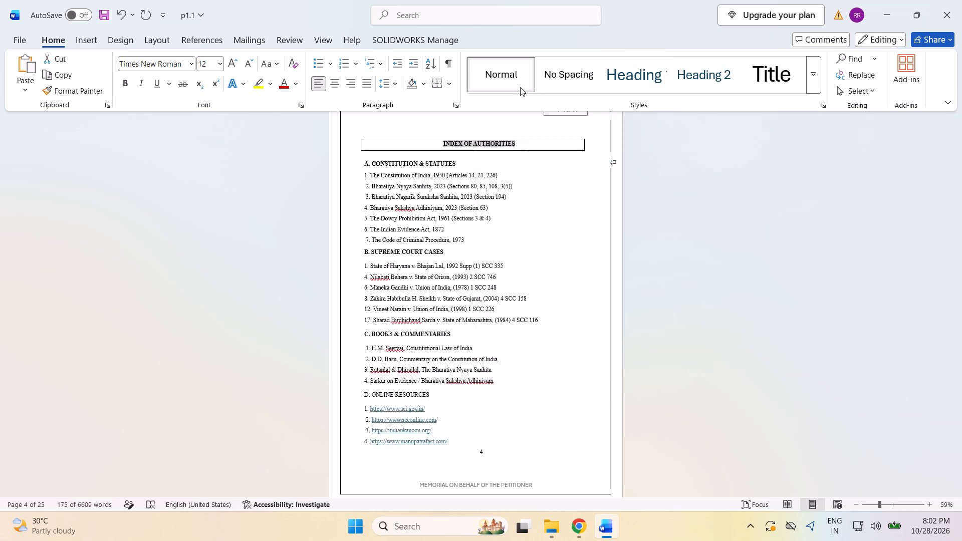
pyautogui.click(512, 433)
pyautogui.scroll(-1, 494, 434)
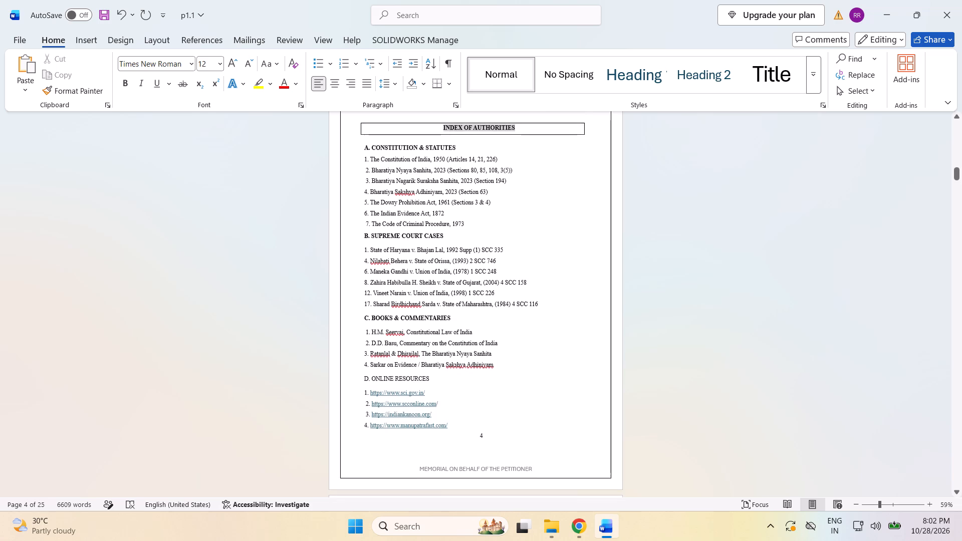
pyautogui.scroll(-1, 494, 434)
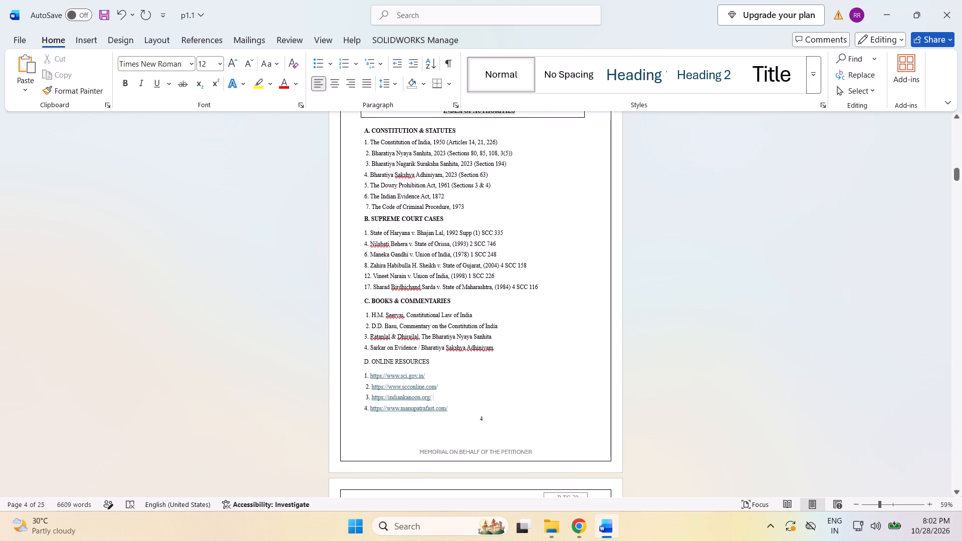
# Apply Times New Roman to the four numbered website links under "D. ONLINE RESOURCES".
pyautogui.moveTo(362, 378); pyautogui.dragTo(415, 417)
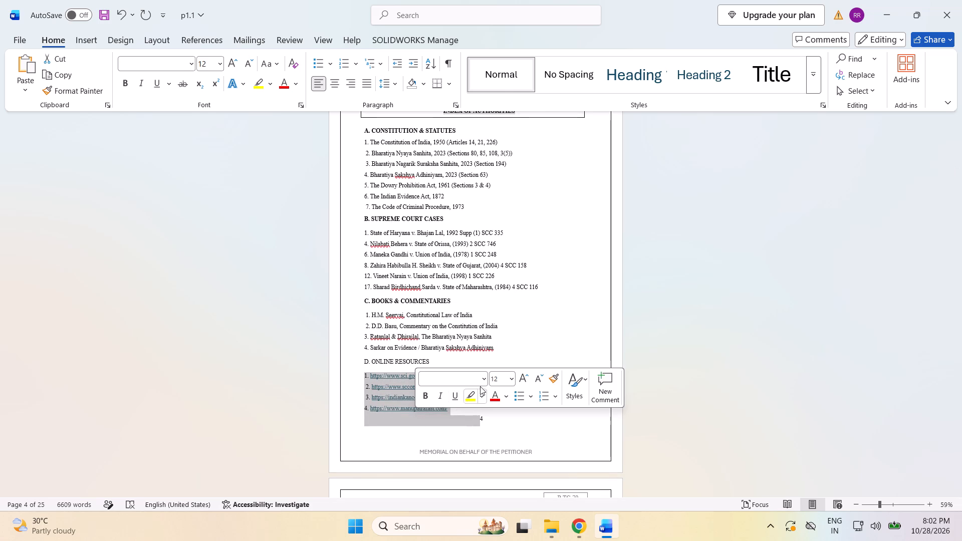
pyautogui.click(483, 383)
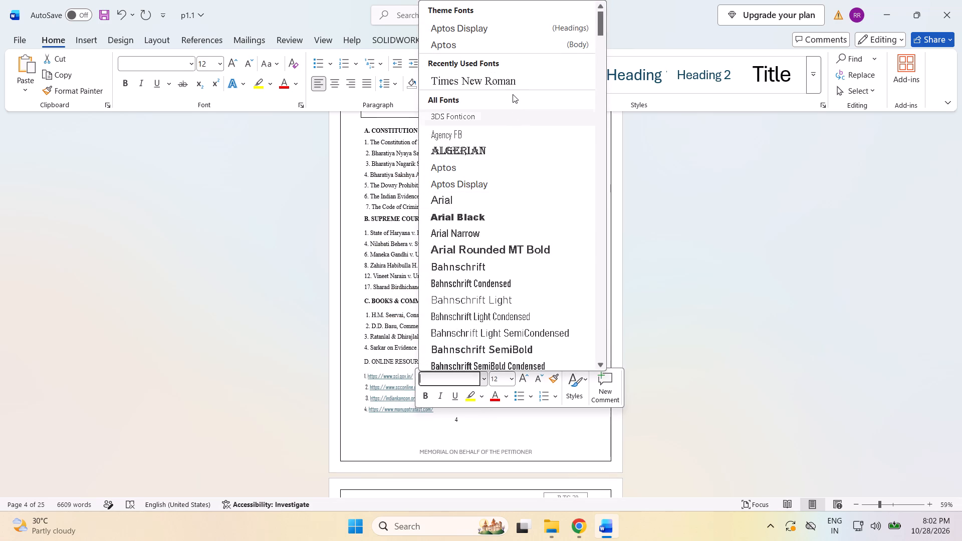
pyautogui.click(509, 84)
pyautogui.click(667, 387)
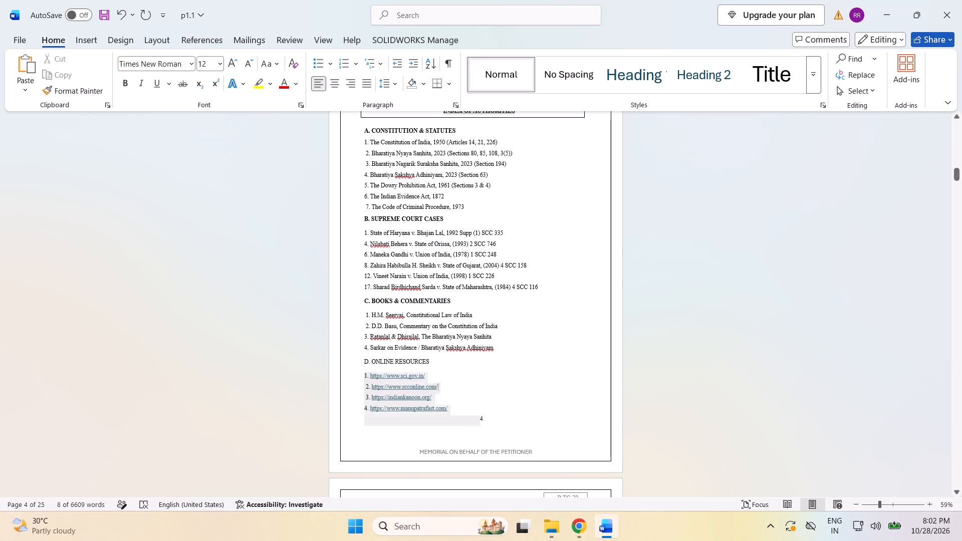
pyautogui.scroll(1, 613, 406)
pyautogui.scroll(-1, 613, 406)
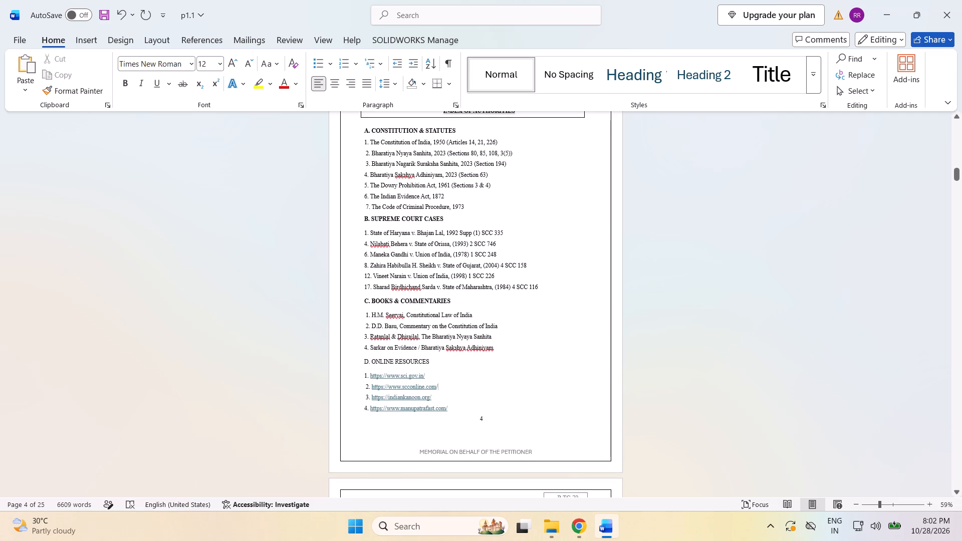
# Remove the leading spaces before items 2 and 3 of the online resources list so the numbers align.
pyautogui.click(364, 387)
pyautogui.press('BackSpace')
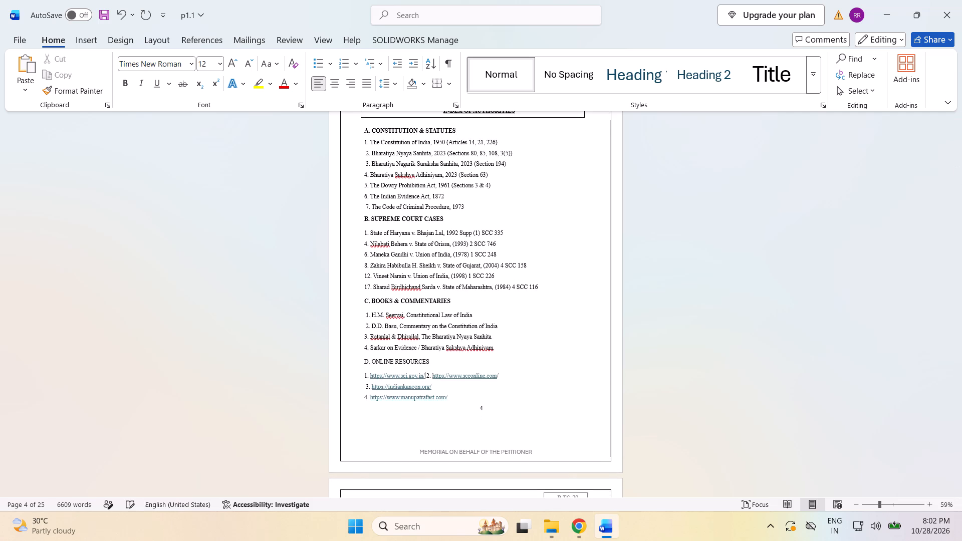
pyautogui.press('Return')
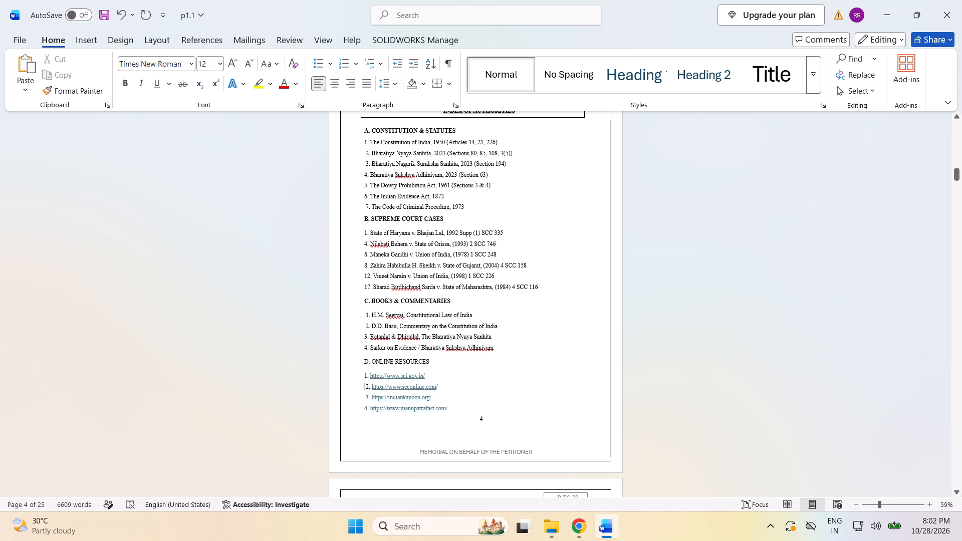
pyautogui.click(366, 388)
pyautogui.press('BackSpace')
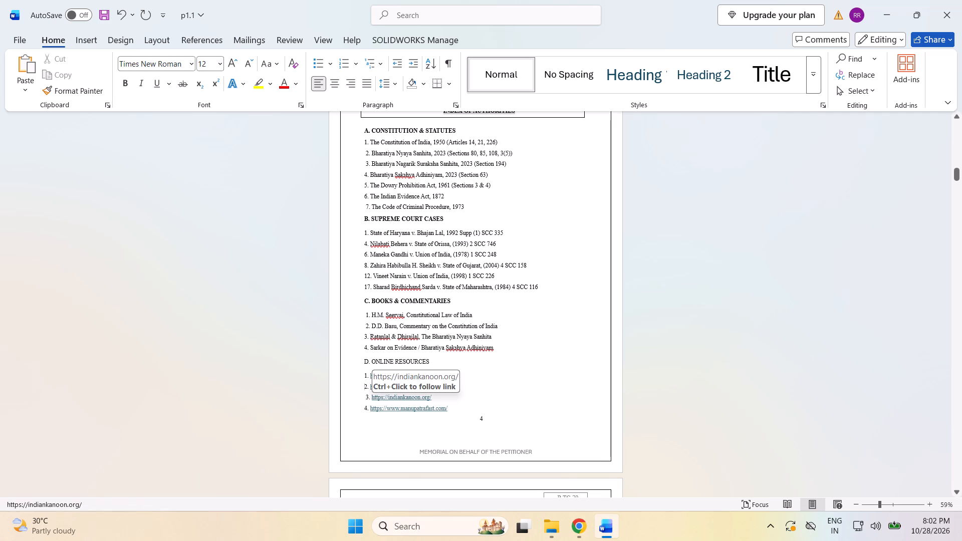
pyautogui.press('Down')
pyautogui.press('Right')
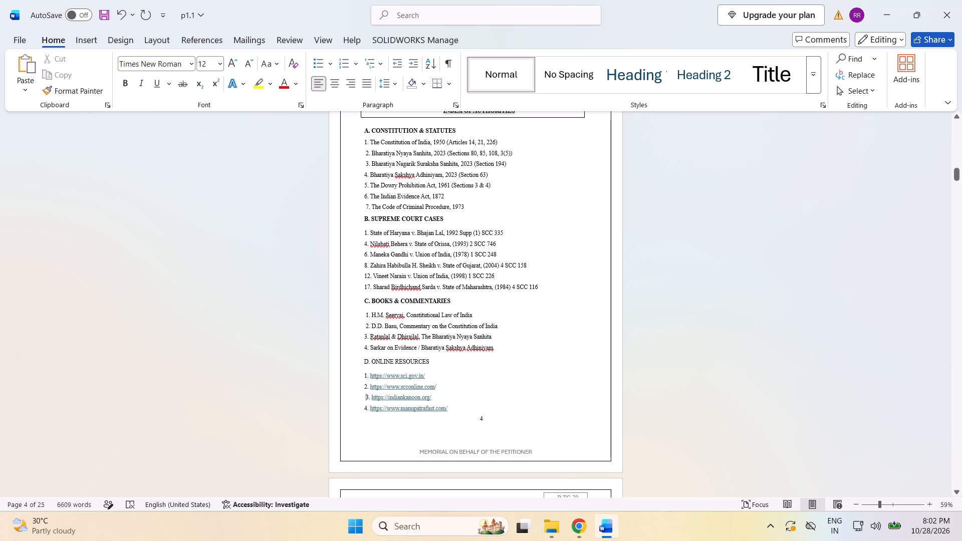
pyautogui.press('BackSpace')
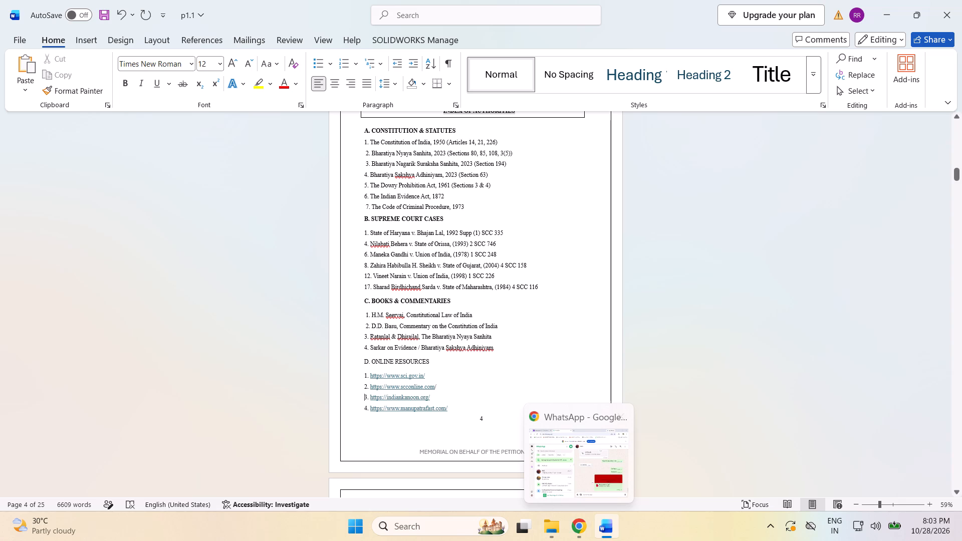
pyautogui.click(734, 282)
# Delete the extra spaces before the boxed "STATEMENT OF JURISDICTION" title on page 5 to centre it in its box.
pyautogui.scroll(-11, 708, 322)
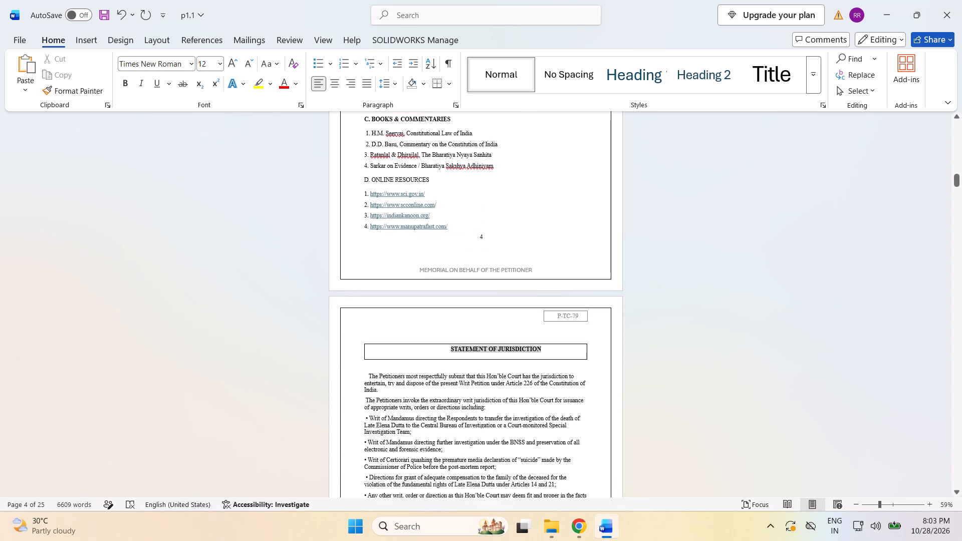
pyautogui.scroll(-4, 704, 329)
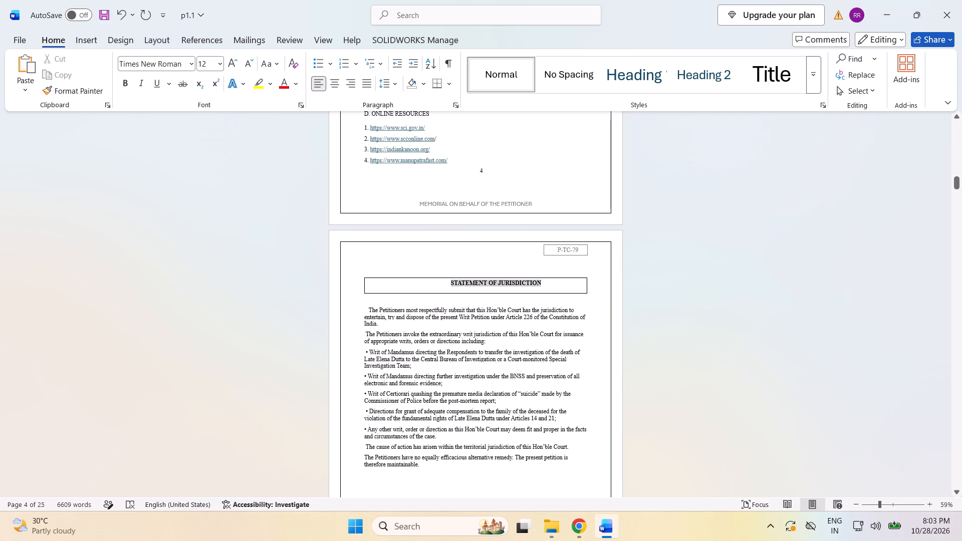
pyautogui.scroll(-5, 704, 329)
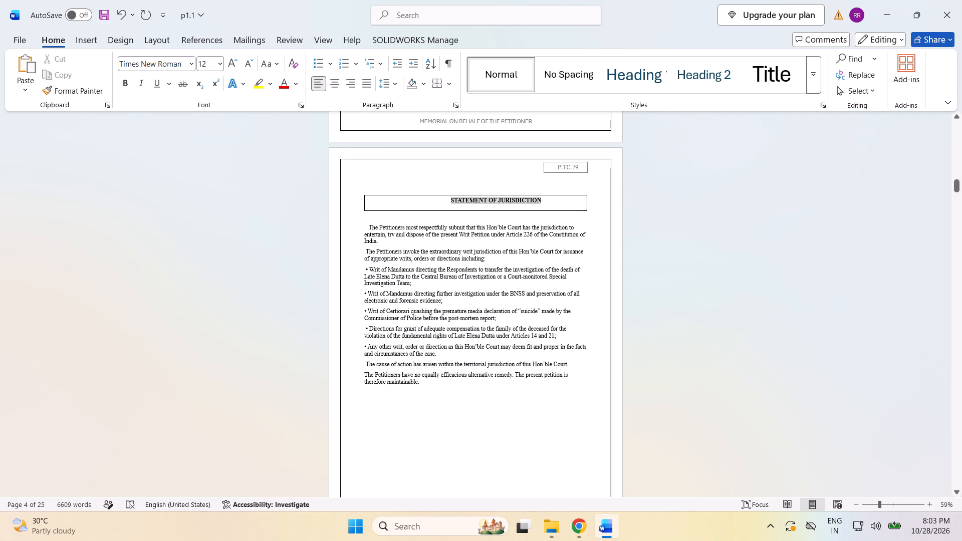
pyautogui.click(437, 205)
pyautogui.press('BackSpace')
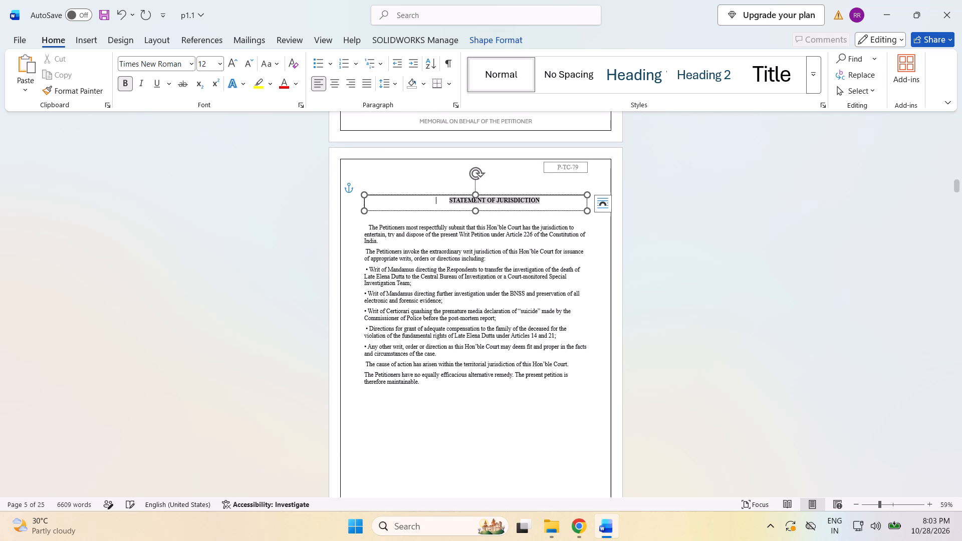
pyautogui.press('BackSpace')
pyautogui.press('BackSpace')
pyautogui.press('BackSpace')
pyautogui.press('BackSpace')
pyautogui.press('BackSpace')
pyautogui.press('BackSpace')
pyautogui.press('BackSpace')
pyautogui.press('BackSpace')
pyautogui.press('BackSpace')
pyautogui.press('BackSpace')
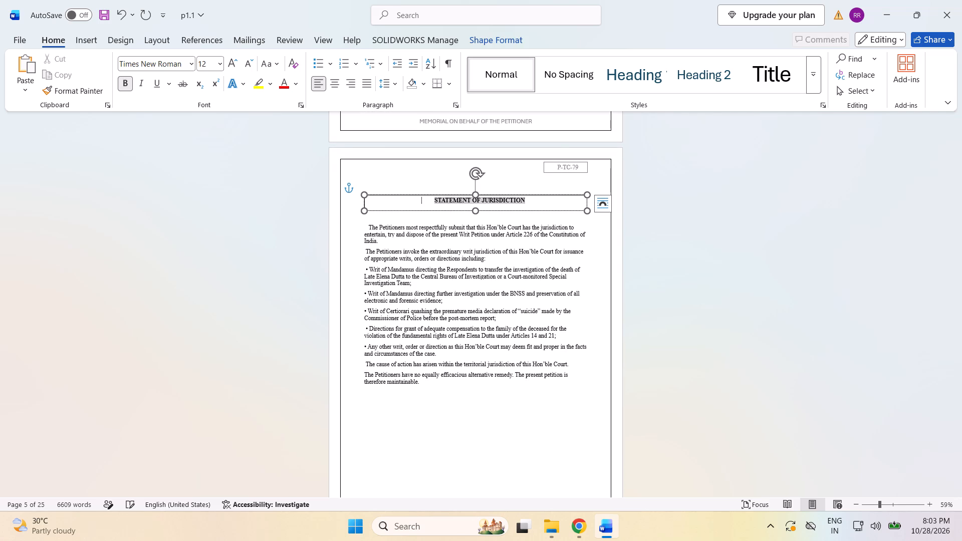
pyautogui.press('BackSpace')
pyautogui.press('BackSpace')
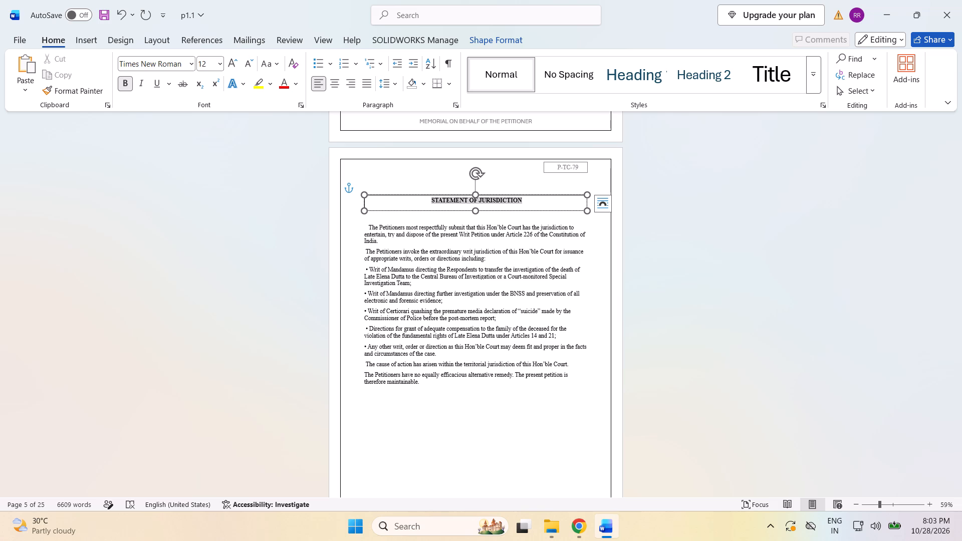
# Apply Times New Roman to the boxed "STATEMENT OF JURISDICTION" title.
pyautogui.moveTo(426, 203); pyautogui.dragTo(548, 201)
pyautogui.click(614, 164)
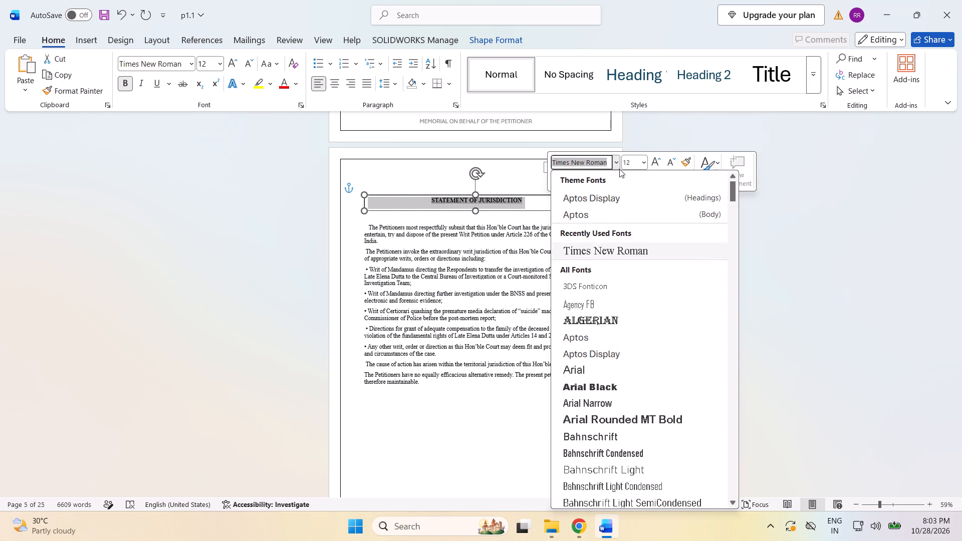
pyautogui.click(632, 252)
pyautogui.click(680, 257)
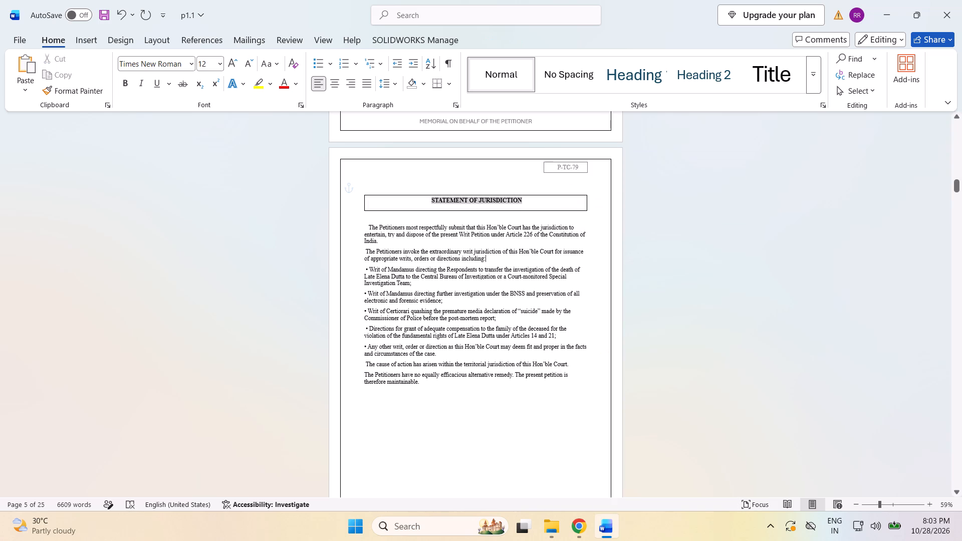
# Apply Times New Roman to the full statement of jurisdiction text, from the opening paragraph through "therefore maintainable.".
pyautogui.moveTo(362, 225); pyautogui.dragTo(431, 381)
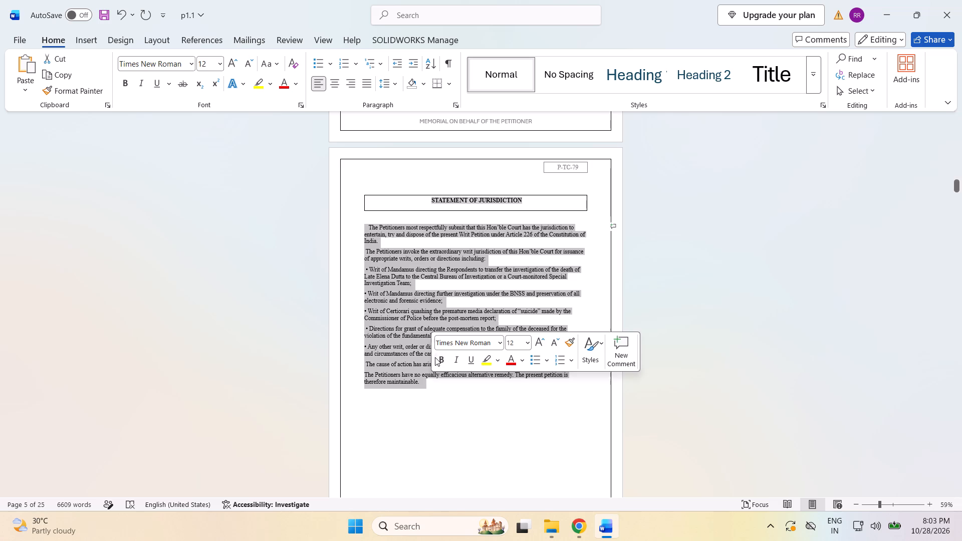
pyautogui.click(498, 343)
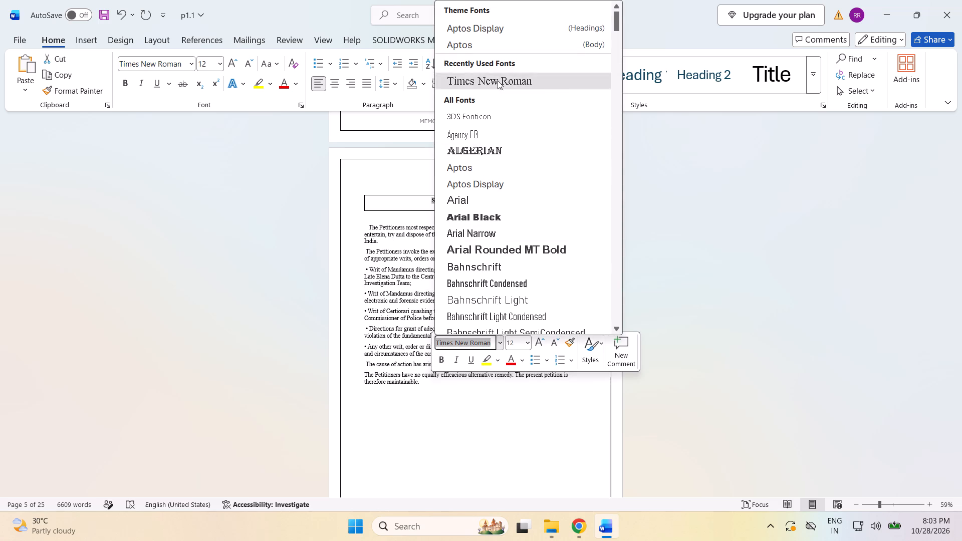
pyautogui.click(498, 81)
pyautogui.scroll(-10, 613, 203)
pyautogui.click(479, 294)
# Apply Times New Roman to the boxed "STATEMENT OF FACTS" title on page 6.
pyautogui.scroll(-8, 485, 299)
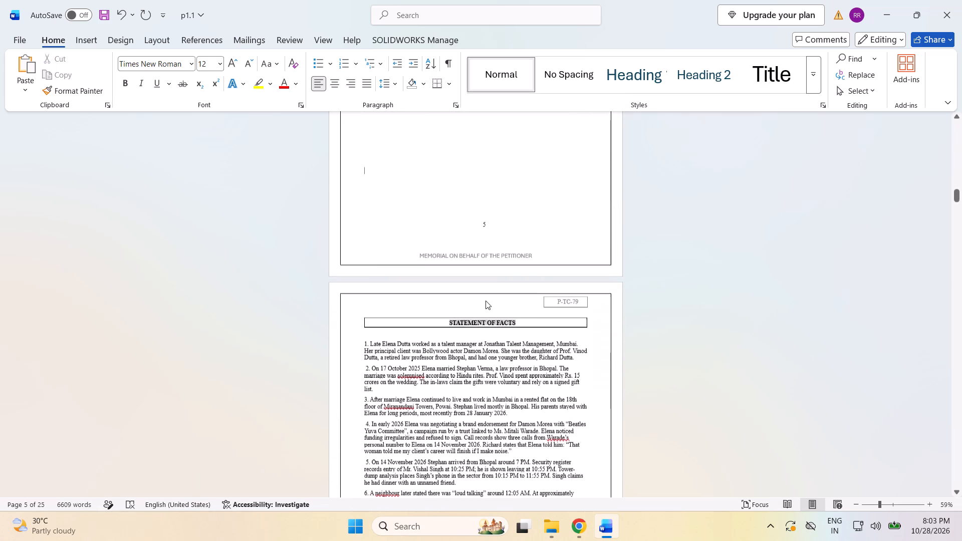
pyautogui.scroll(-11, 486, 301)
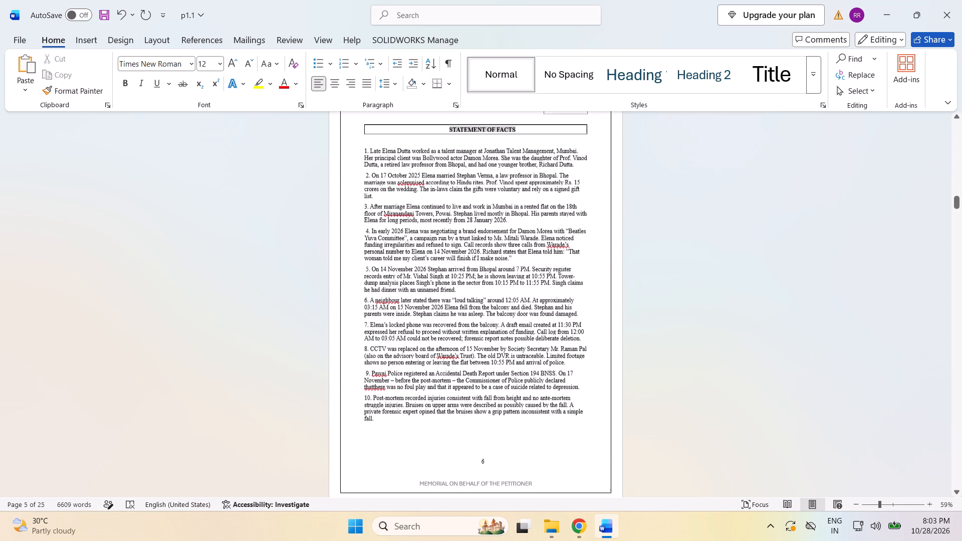
pyautogui.scroll(-1, 486, 301)
pyautogui.scroll(2, 486, 301)
pyautogui.click(430, 146)
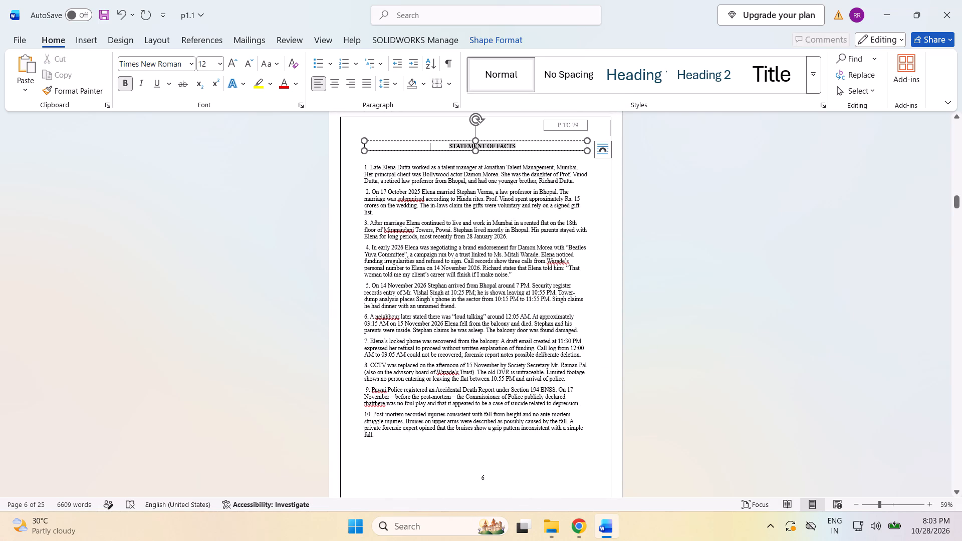
pyautogui.moveTo(443, 145); pyautogui.dragTo(538, 147)
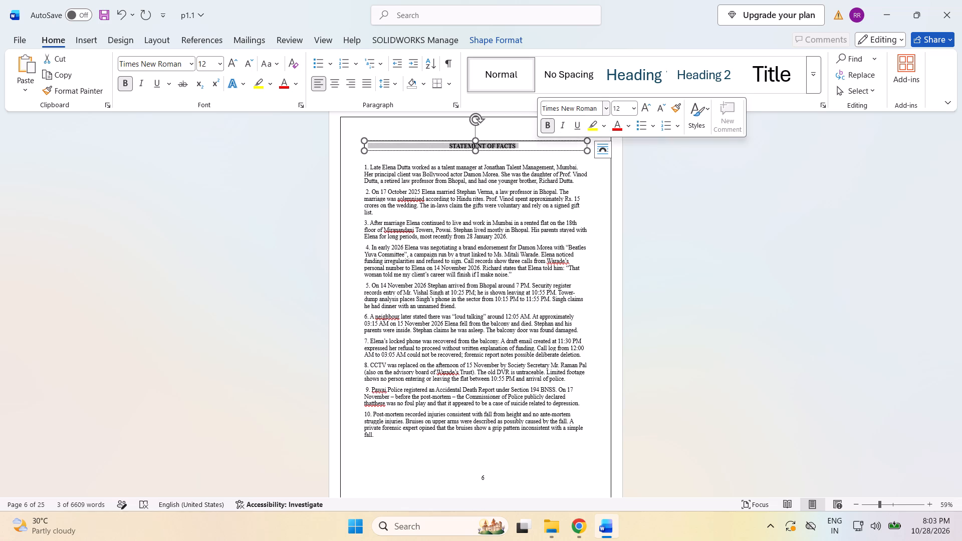
pyautogui.click(605, 110)
pyautogui.click(612, 189)
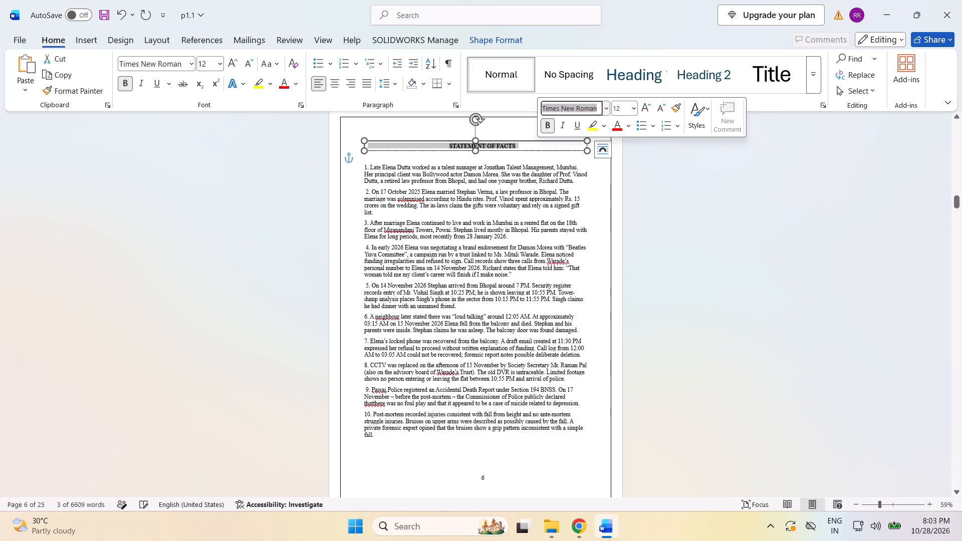
pyautogui.scroll(-3, 597, 200)
pyautogui.scroll(2, 597, 200)
pyautogui.click(596, 225)
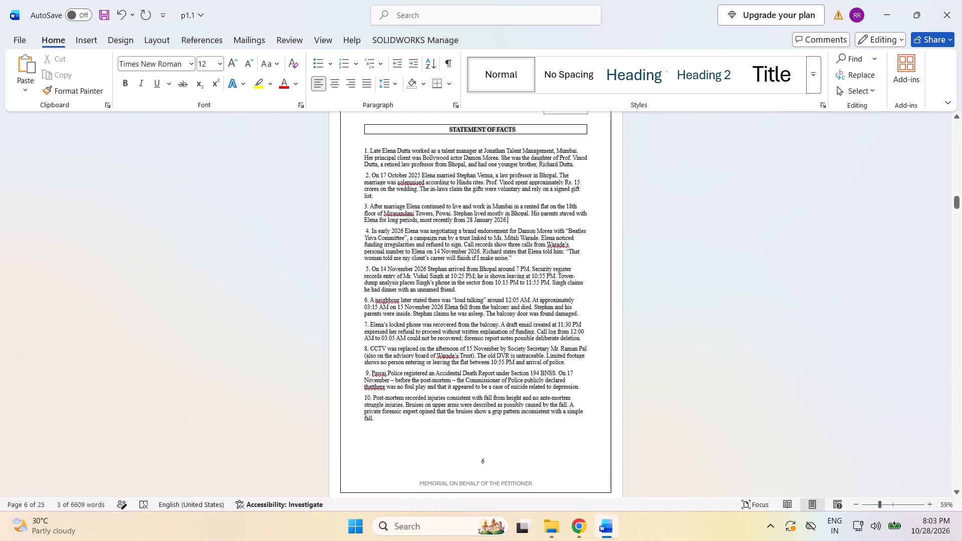
# Apply Times New Roman to paragraphs 1 through 10 of the statement of facts.
pyautogui.moveTo(357, 147); pyautogui.dragTo(471, 417)
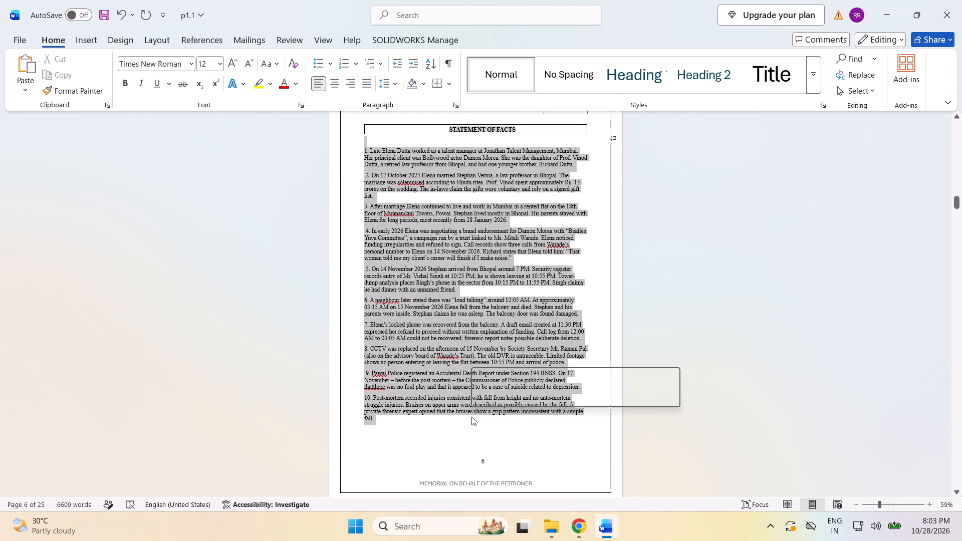
pyautogui.click(537, 382)
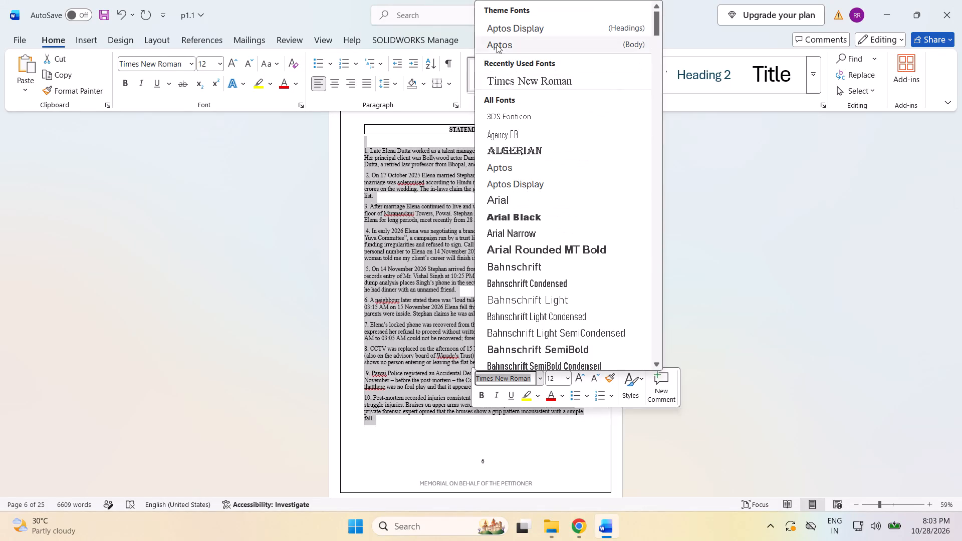
pyautogui.click(517, 83)
# Apply Times New Roman to paragraphs 11 through 13 of the statement of facts on page 7, including the surrounding blank lines.
pyautogui.scroll(-18, 532, 147)
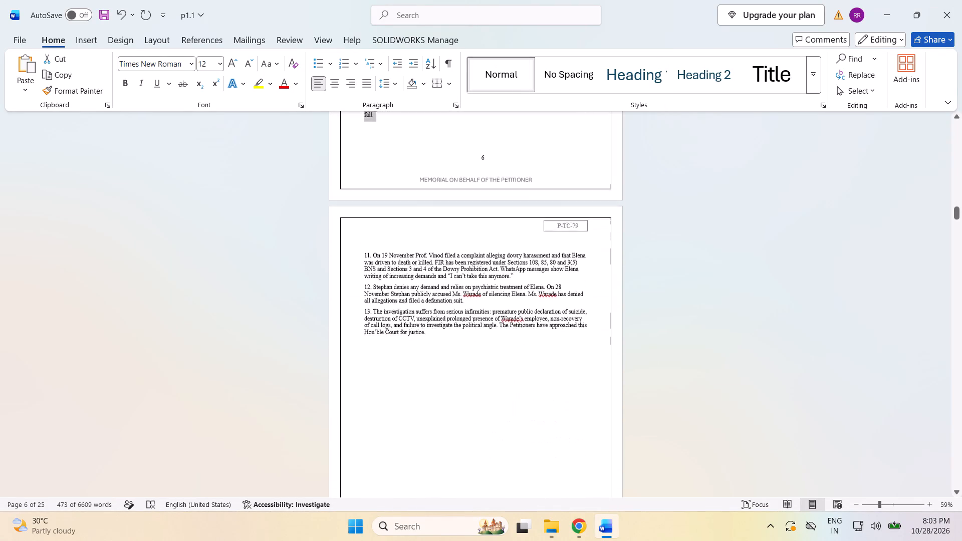
pyautogui.scroll(-5, 535, 157)
pyautogui.click(476, 316)
pyautogui.moveTo(355, 178); pyautogui.dragTo(368, 185)
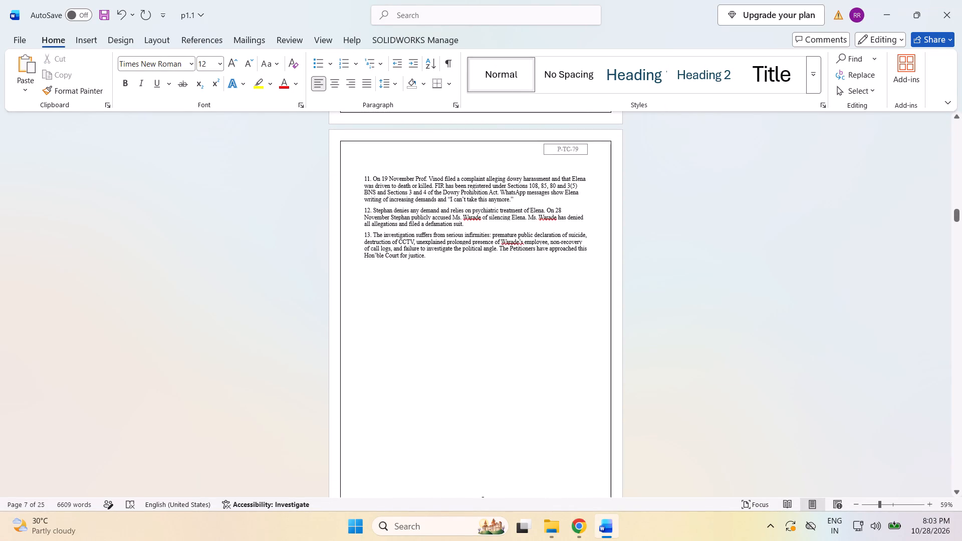
pyautogui.moveTo(368, 185); pyautogui.dragTo(440, 256)
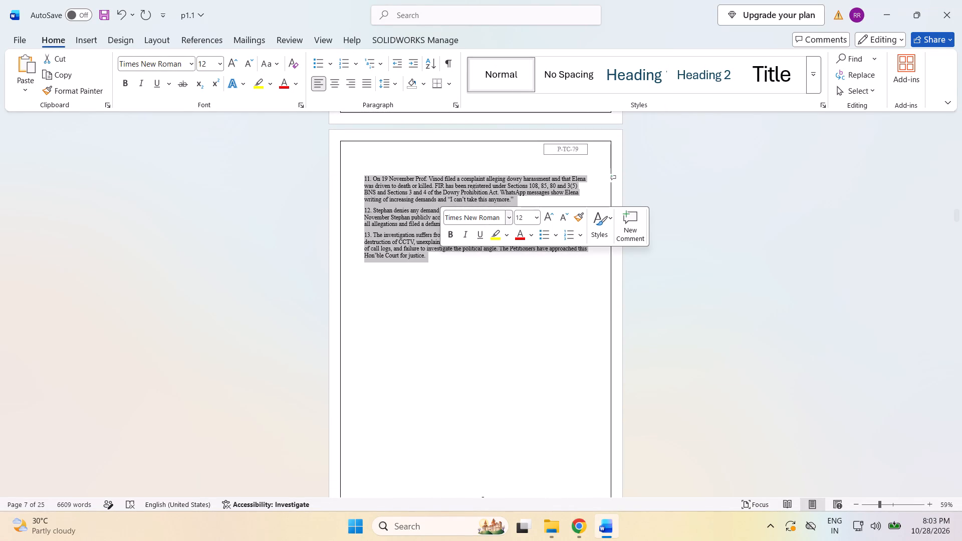
pyautogui.click(518, 219)
pyautogui.click(511, 218)
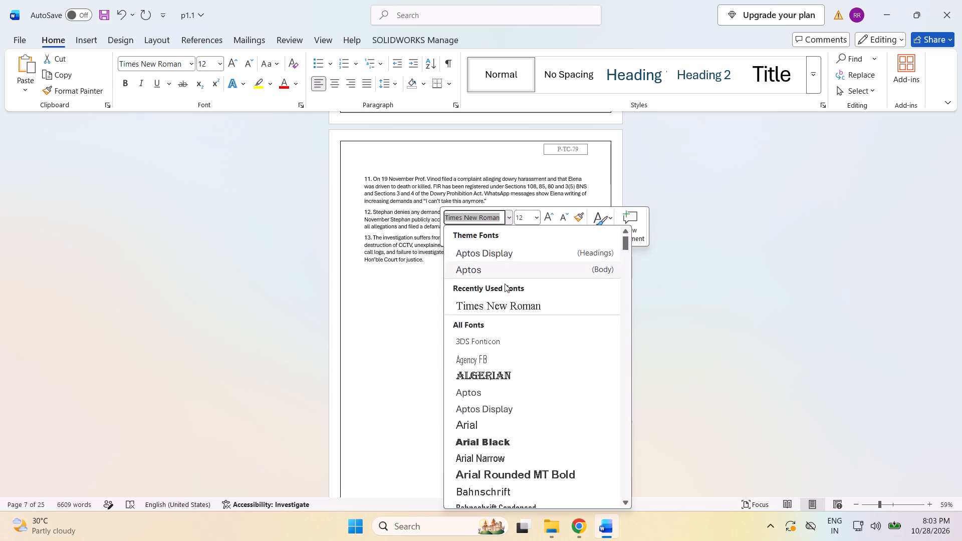
pyautogui.click(505, 302)
pyautogui.click(513, 277)
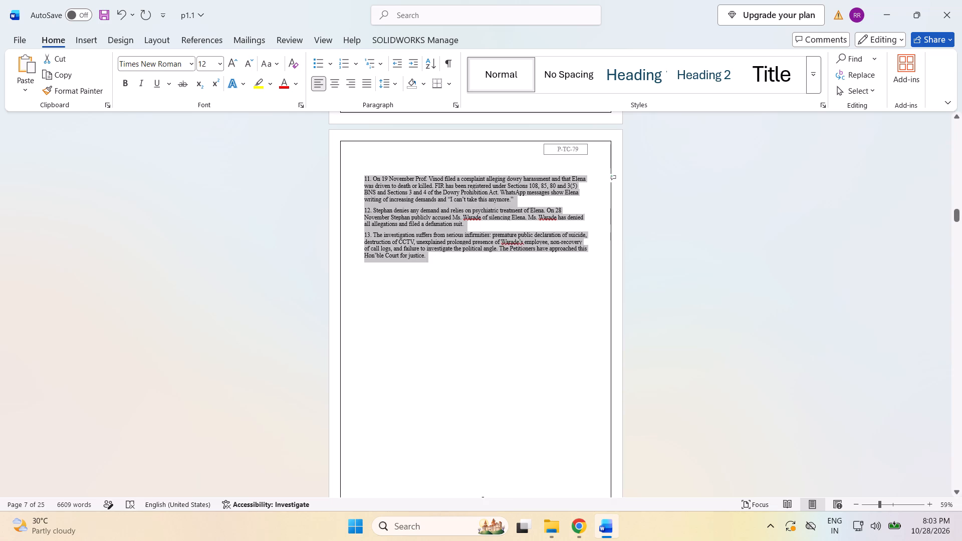
pyautogui.moveTo(362, 174); pyautogui.dragTo(428, 285)
pyautogui.click(496, 251)
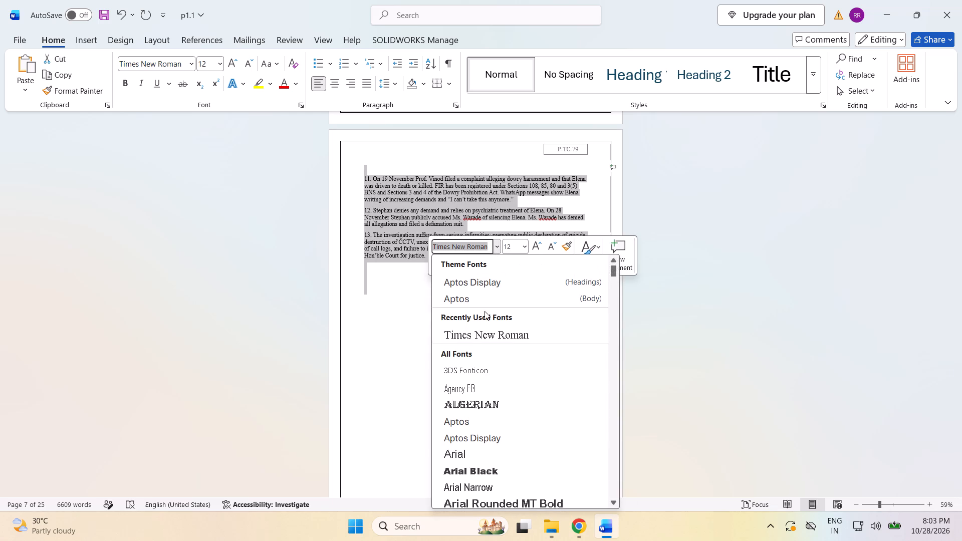
pyautogui.click(484, 330)
pyautogui.scroll(-10, 480, 331)
pyautogui.scroll(-14, 477, 329)
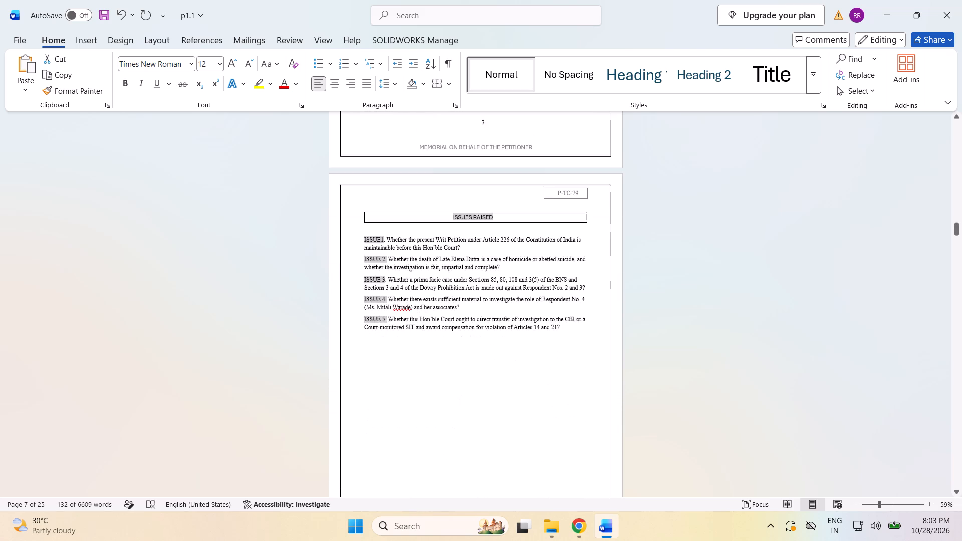
# Apply Times New Roman to the boxed "ISSUES RAISED" title on page 8.
pyautogui.scroll(-3, 474, 325)
pyautogui.click(474, 325)
pyautogui.click(443, 149)
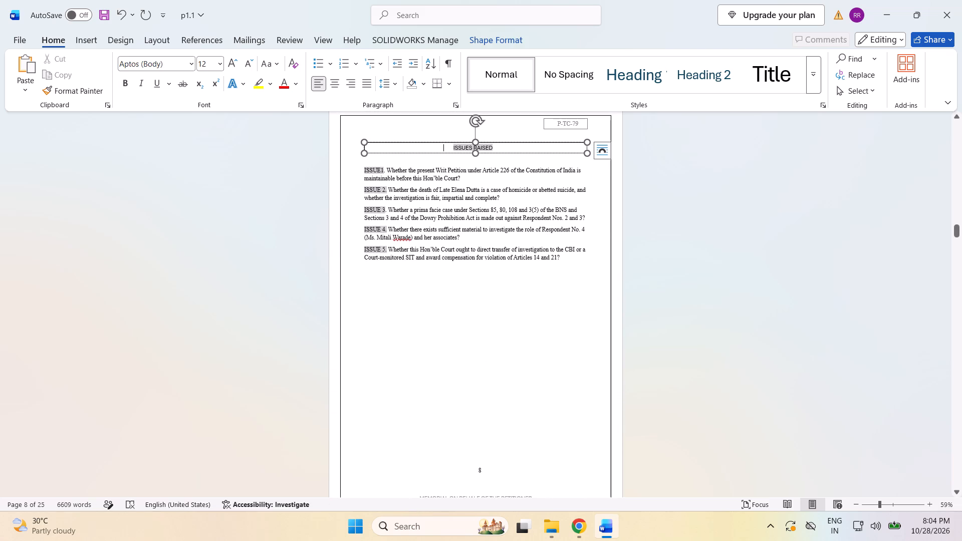
pyautogui.moveTo(450, 147); pyautogui.dragTo(508, 147)
pyautogui.click(577, 109)
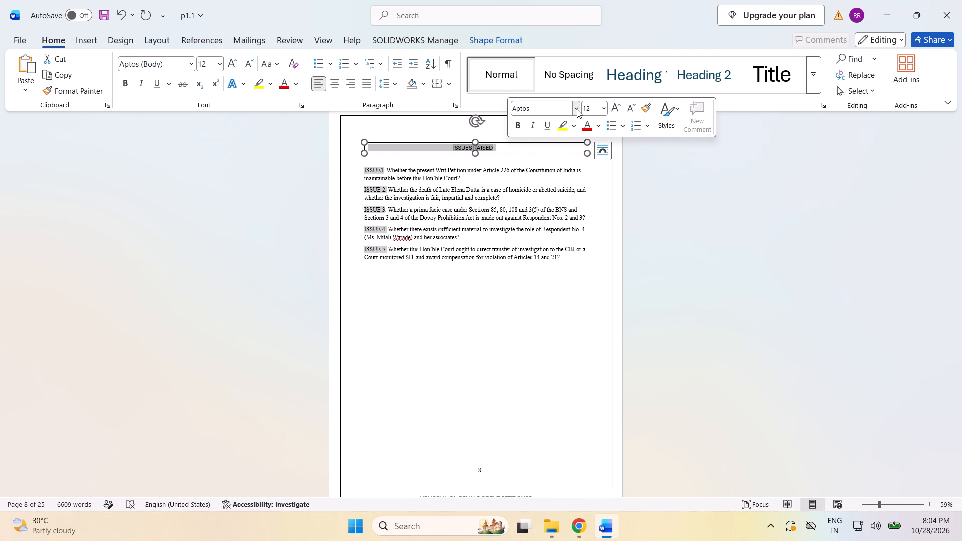
pyautogui.click(574, 190)
# Apply Times New Roman to the full list of Issues 1 to 5 on page 8, including the surrounding blank lines.
pyautogui.scroll(-3, 567, 190)
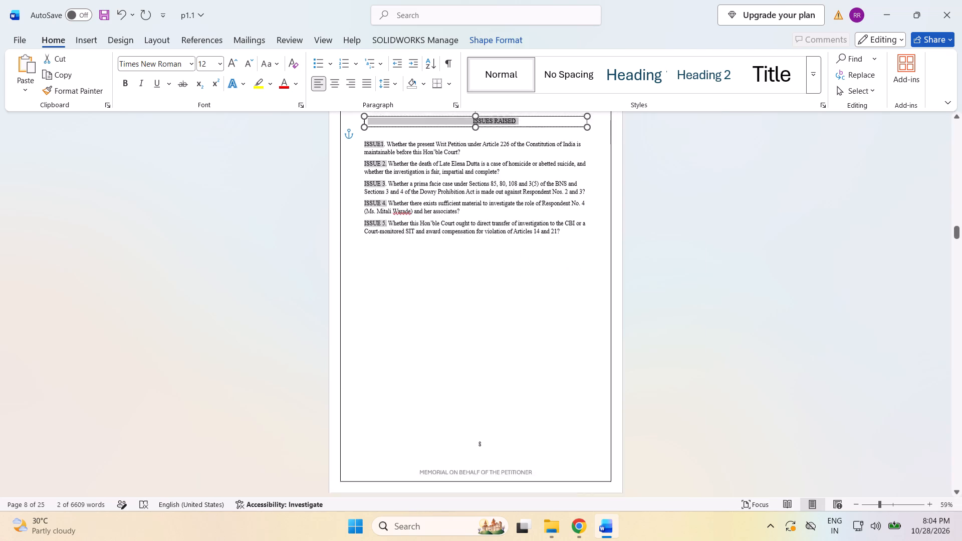
pyautogui.scroll(-2, 567, 190)
pyautogui.scroll(4, 544, 201)
pyautogui.click(518, 260)
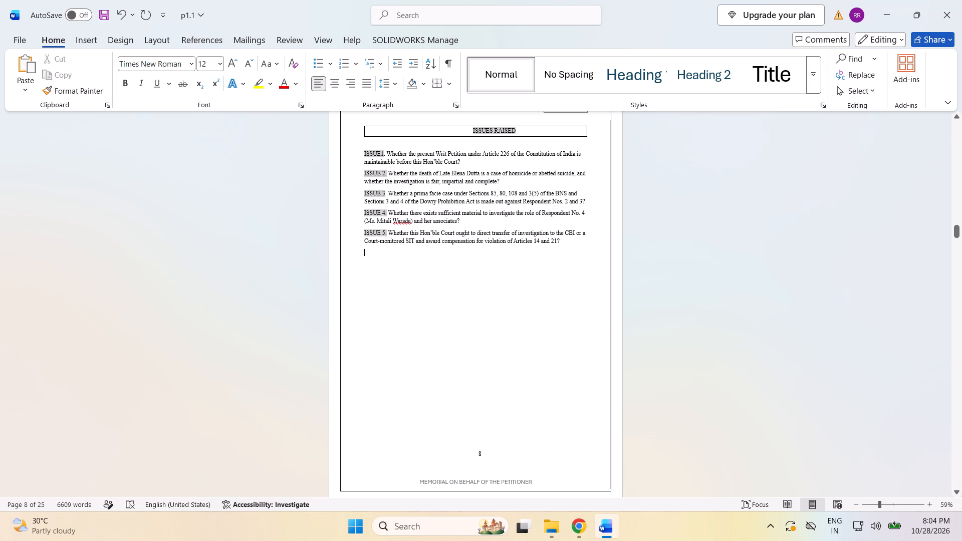
pyautogui.moveTo(358, 145); pyautogui.dragTo(504, 256)
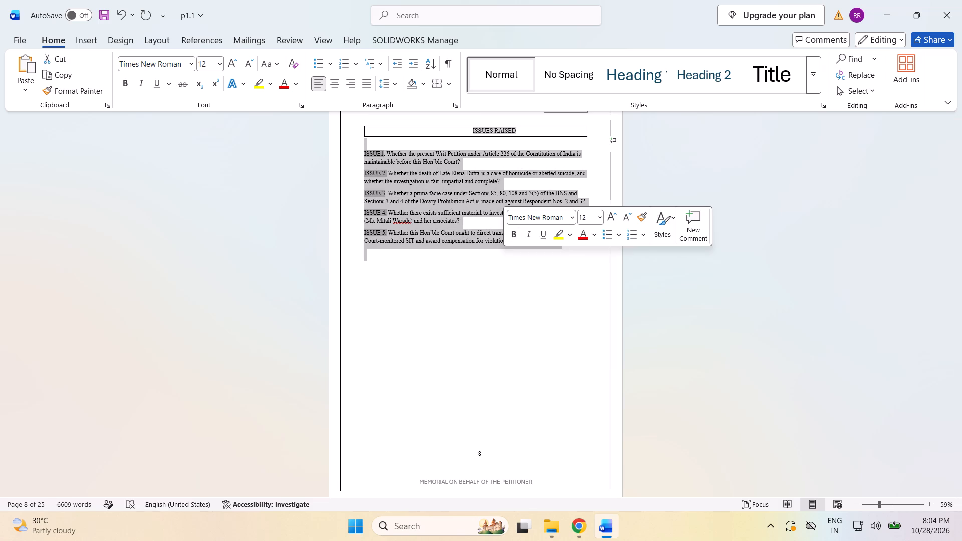
pyautogui.click(570, 218)
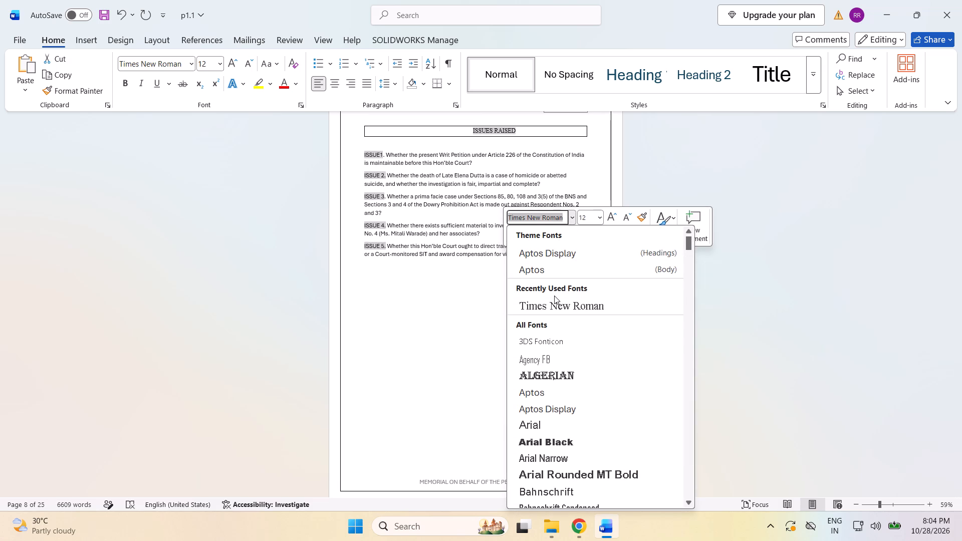
pyautogui.click(554, 304)
# Apply Times New Roman to the boxed "SUMMARY OF ARGUMENTS" title on page 9.
pyautogui.scroll(-16, 549, 300)
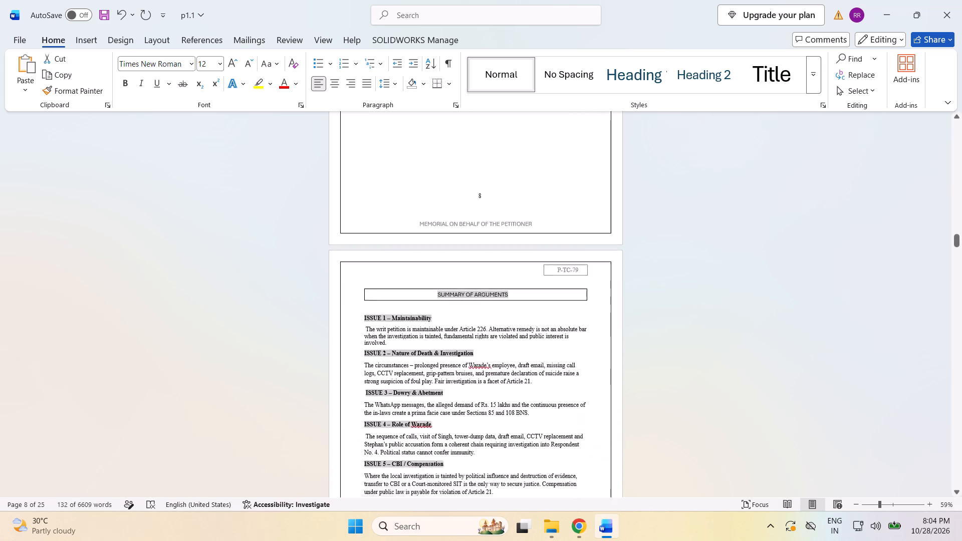
pyautogui.scroll(-5, 545, 299)
pyautogui.click(512, 425)
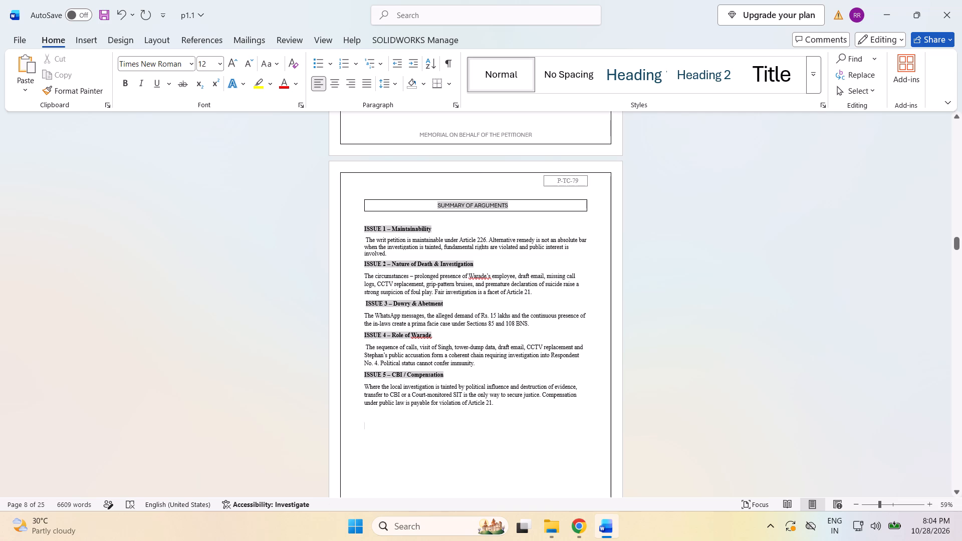
pyautogui.click(433, 205)
pyautogui.moveTo(434, 201); pyautogui.dragTo(485, 202)
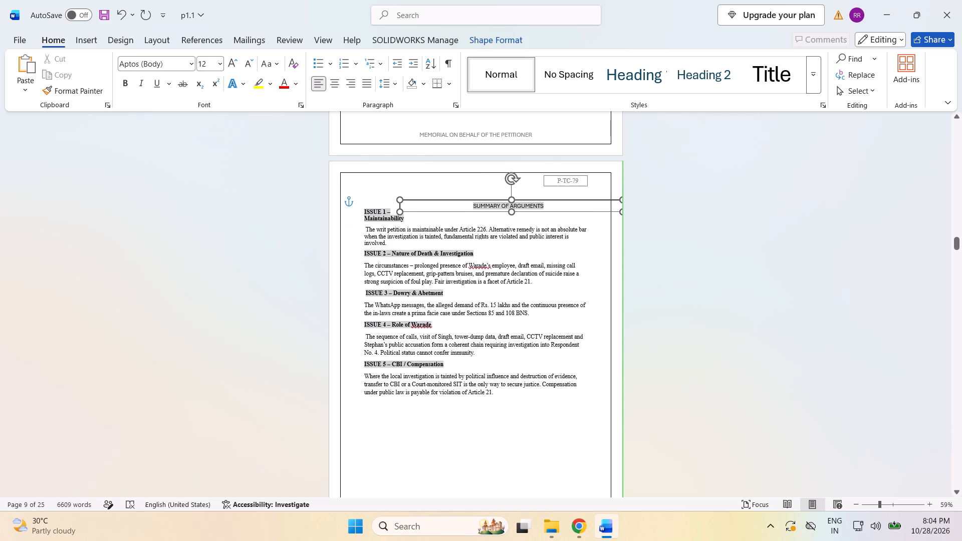
pyautogui.moveTo(485, 202); pyautogui.dragTo(437, 195)
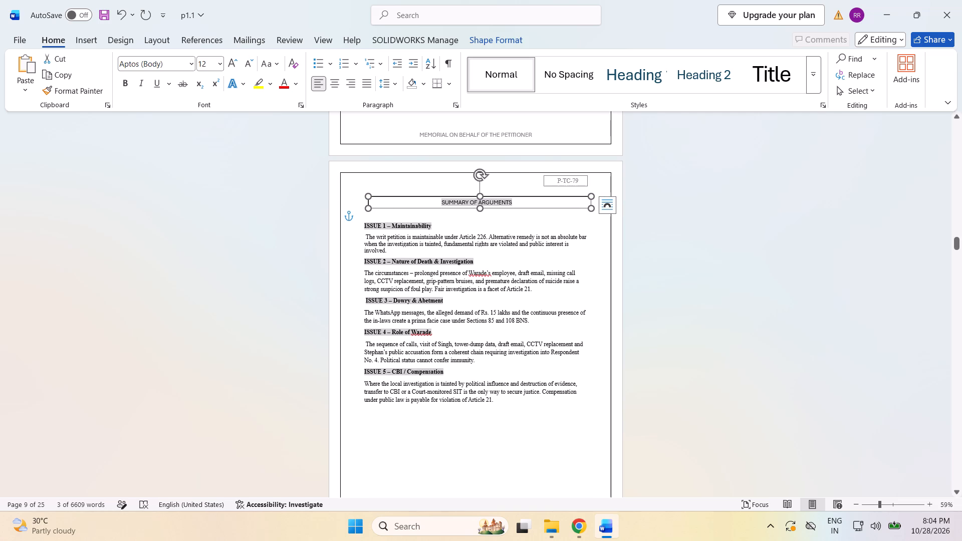
pyautogui.click(433, 200)
pyautogui.moveTo(436, 203); pyautogui.dragTo(514, 202)
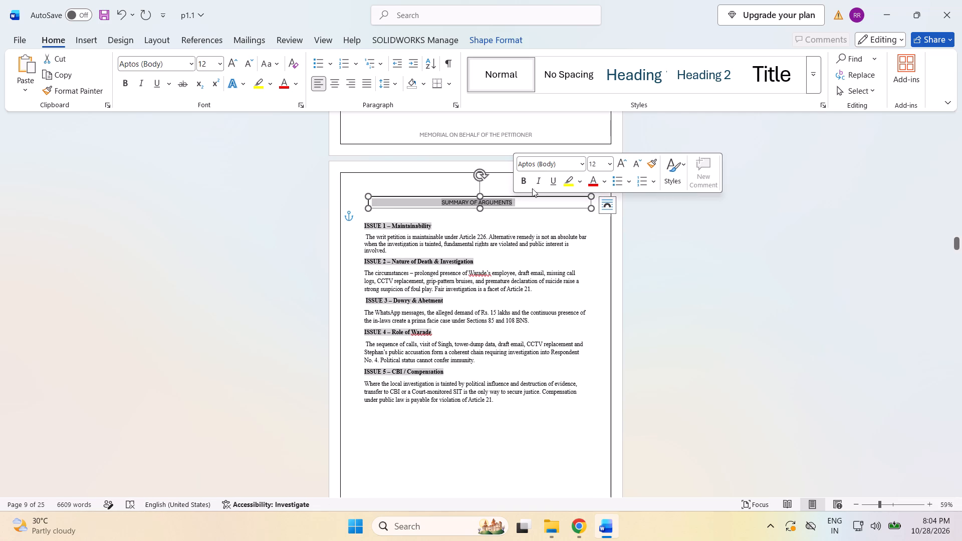
pyautogui.click(581, 167)
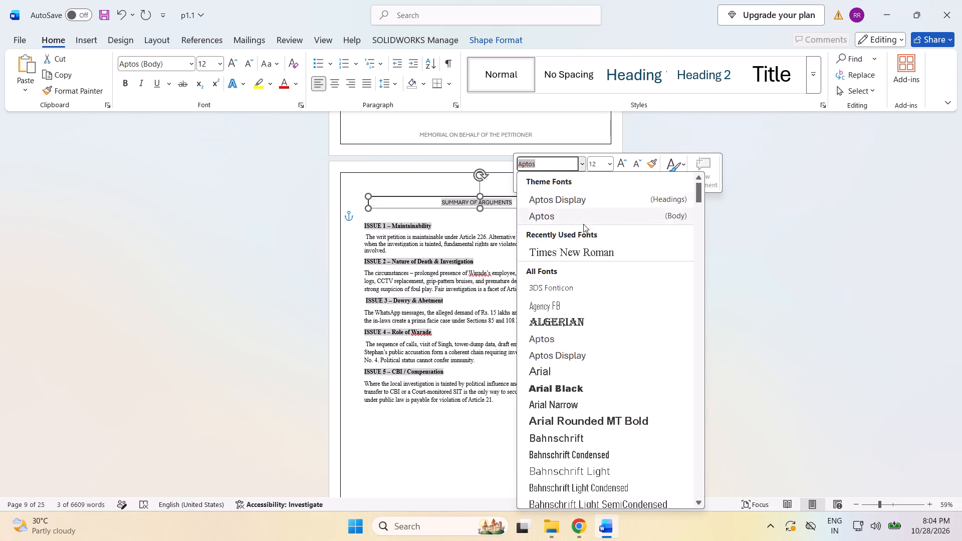
pyautogui.click(579, 244)
# Apply Times New Roman to the summary of arguments text, from the Issue 1 heading through Issue 5 and the blank lines below.
pyautogui.scroll(-3, 523, 258)
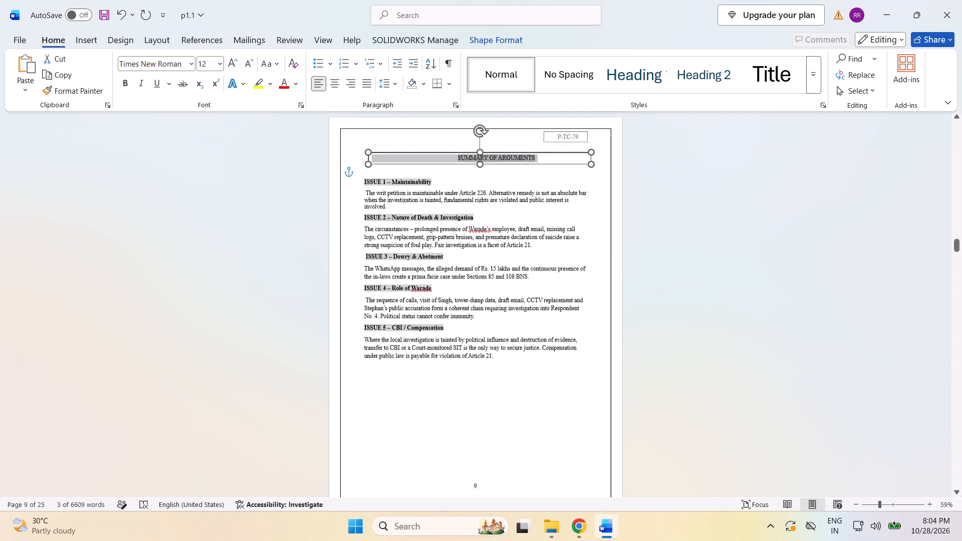
pyautogui.scroll(2, 521, 397)
pyautogui.click(521, 397)
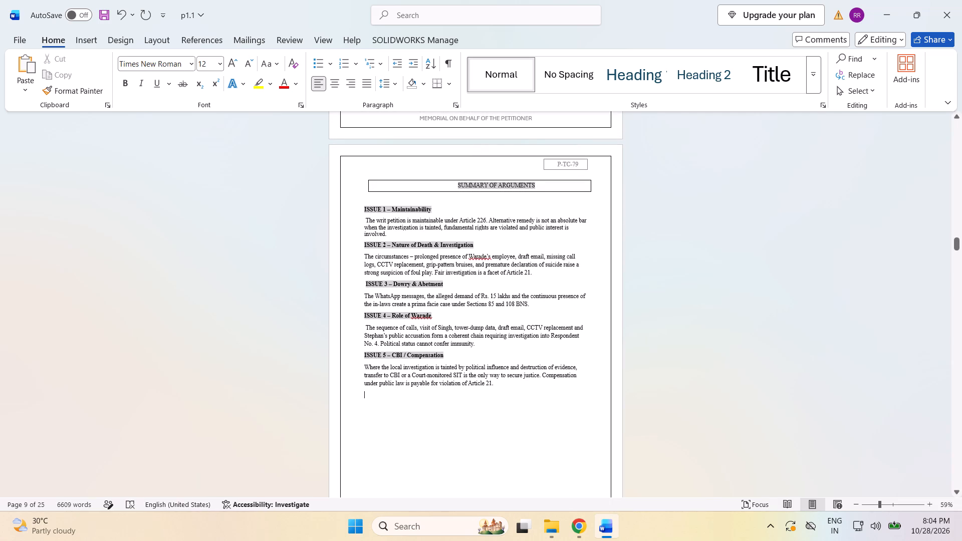
pyautogui.moveTo(360, 206); pyautogui.dragTo(493, 428)
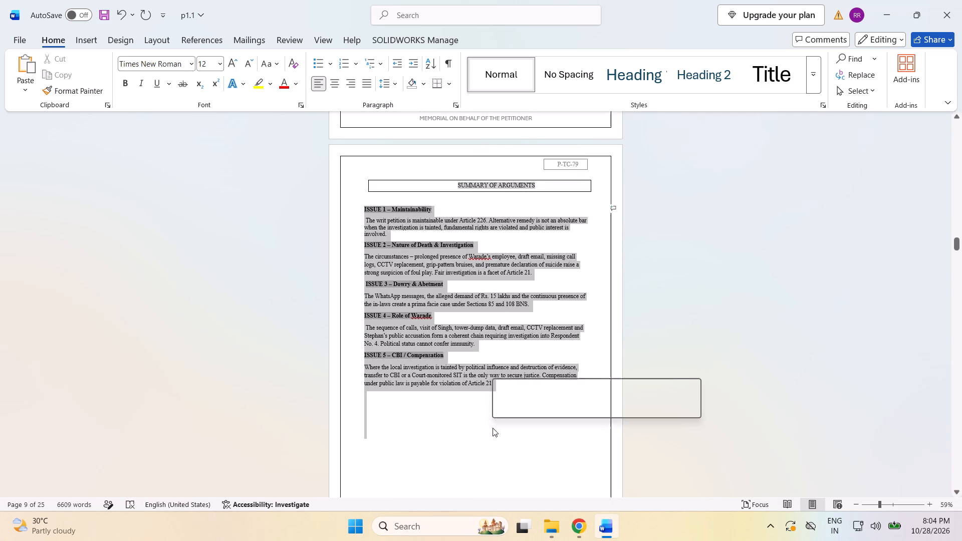
pyautogui.click(561, 393)
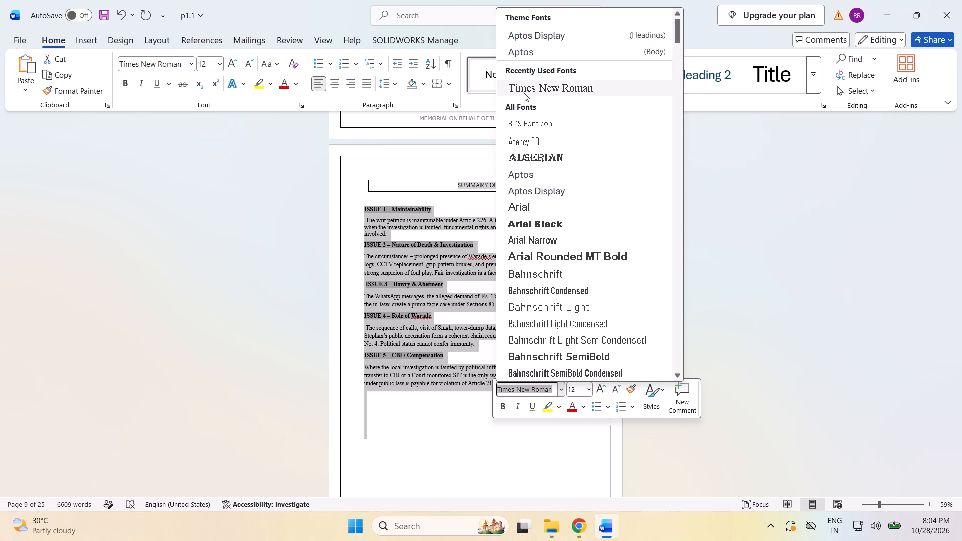
pyautogui.click(524, 92)
# Move the "SUMMARY OF ARGUMENTS" title box back into line with the body text margins on page 9.
pyautogui.scroll(1, 498, 192)
pyautogui.click(477, 213)
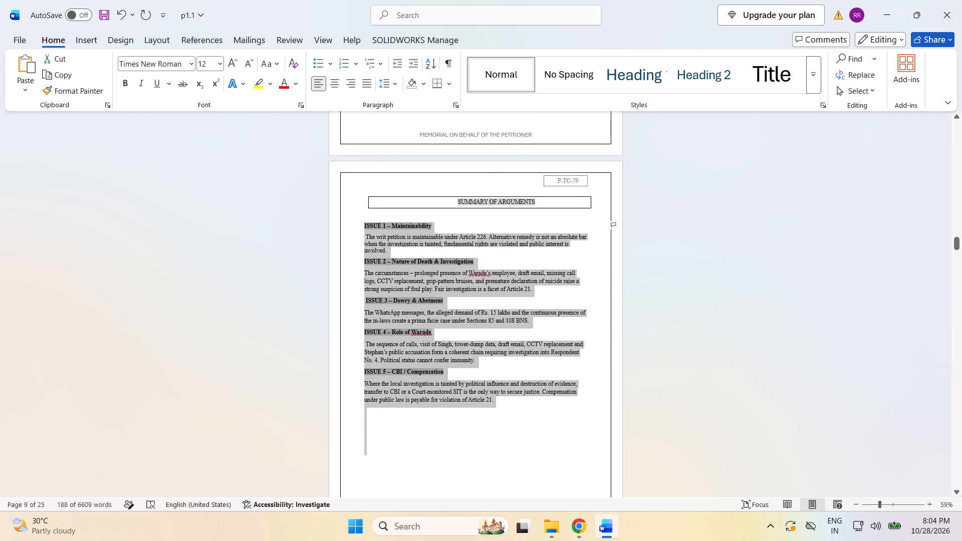
pyautogui.click(448, 197)
pyautogui.moveTo(448, 197); pyautogui.dragTo(444, 196)
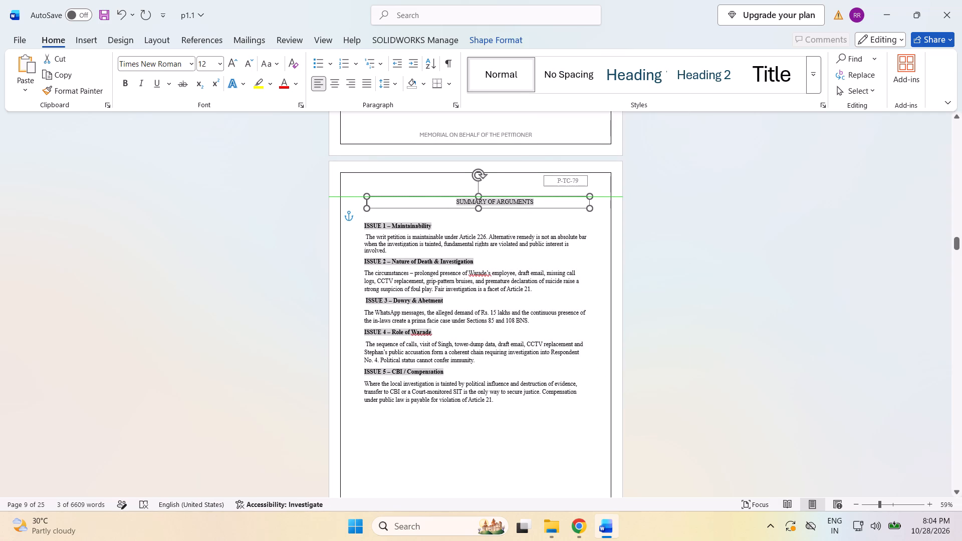
pyautogui.moveTo(444, 196); pyautogui.dragTo(443, 195)
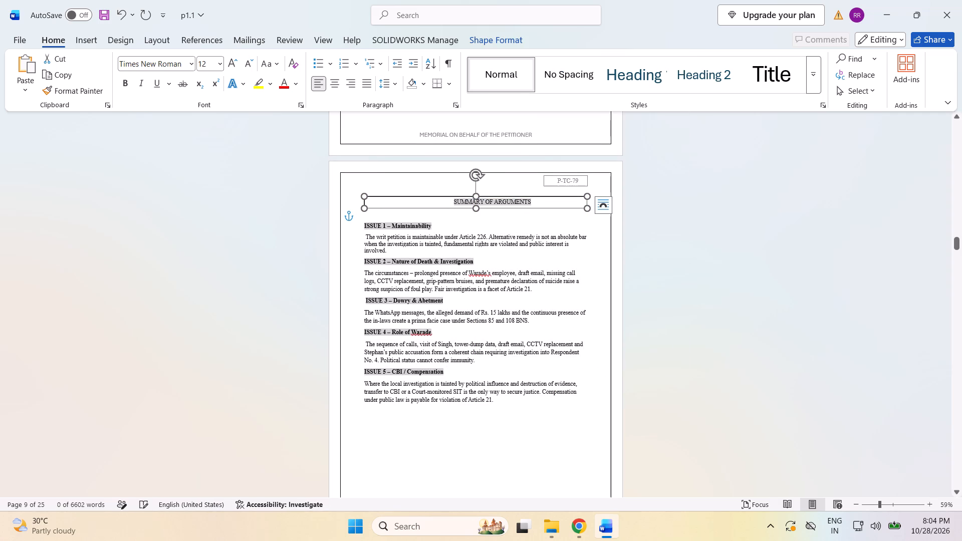
pyautogui.click(498, 223)
# Delete surplus leading spaces in the "SUMMARY OF ARGUMENTS" title so the text sits centred in its box.
pyautogui.scroll(-2, 499, 226)
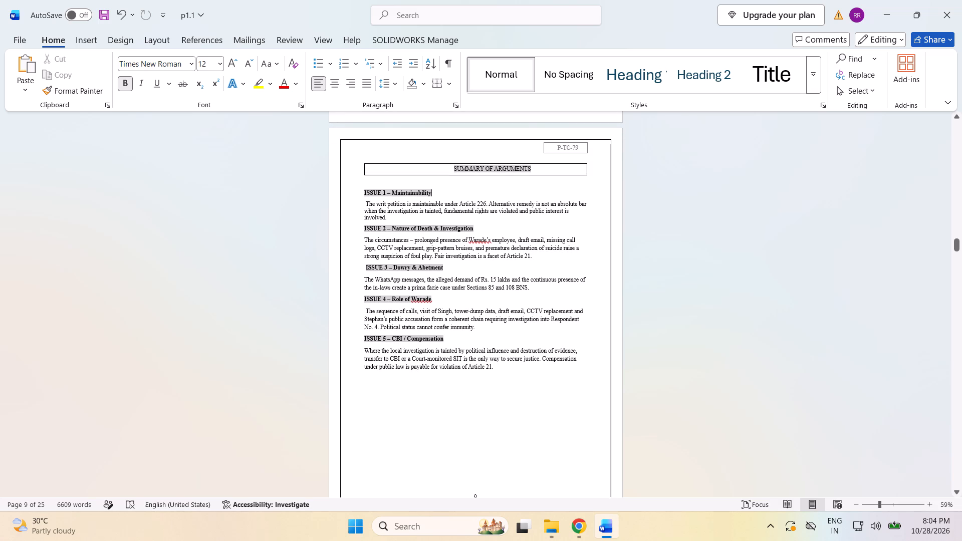
pyautogui.click(448, 170)
pyautogui.press('BackSpace')
pyautogui.press('BackSpace')
pyautogui.press('BackSpace')
pyautogui.press('BackSpace')
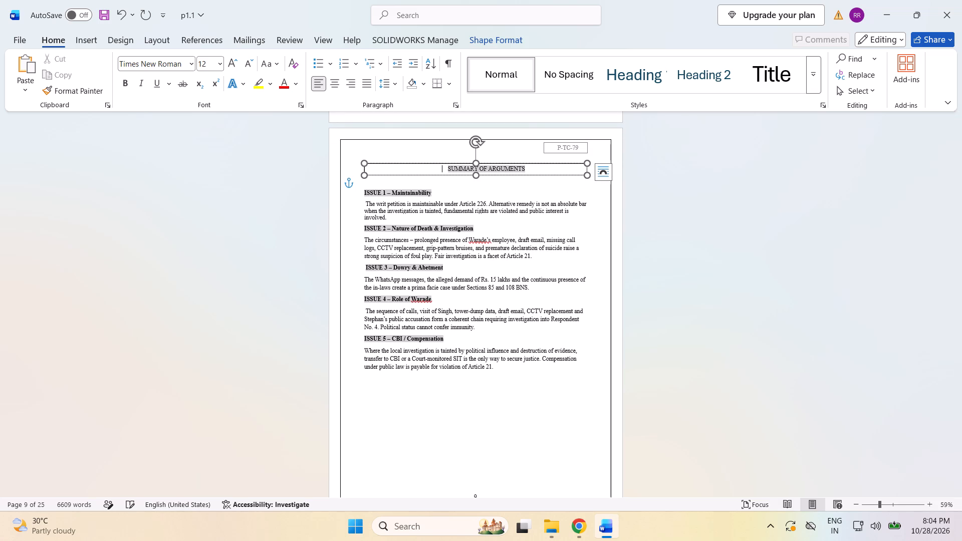
pyautogui.press('BackSpace')
pyautogui.press('BackSpace')
pyautogui.press('BackSpace')
pyautogui.press('BackSpace')
pyautogui.press('BackSpace')
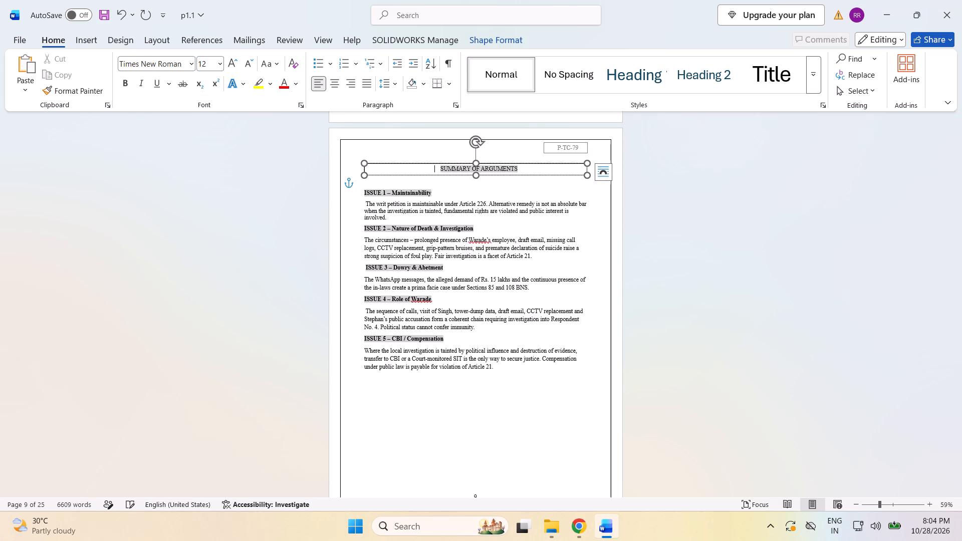
# Delete surplus leading spaces in the "ISSUES RAISED" title on page 8 so the text sits centred in its box.
pyautogui.scroll(13, 482, 246)
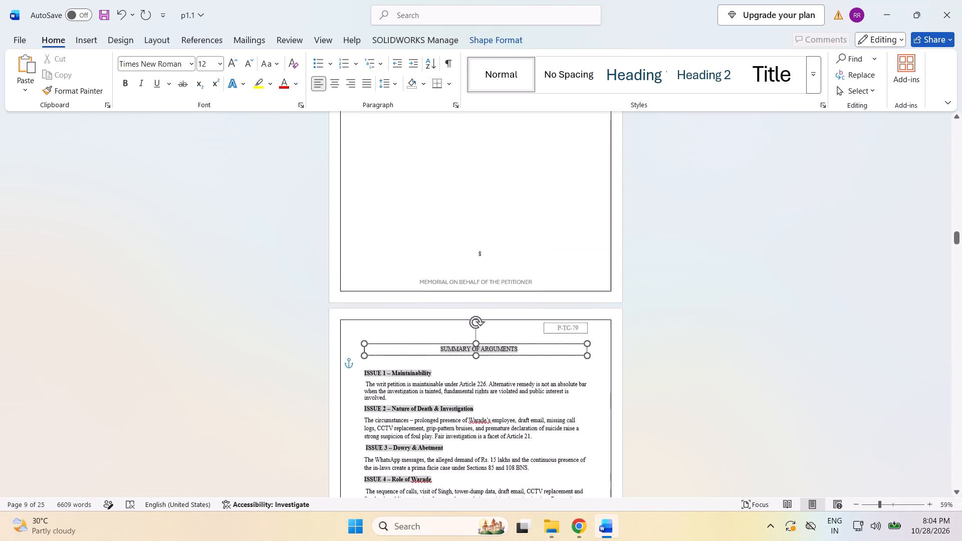
pyautogui.scroll(16, 482, 237)
pyautogui.click(468, 228)
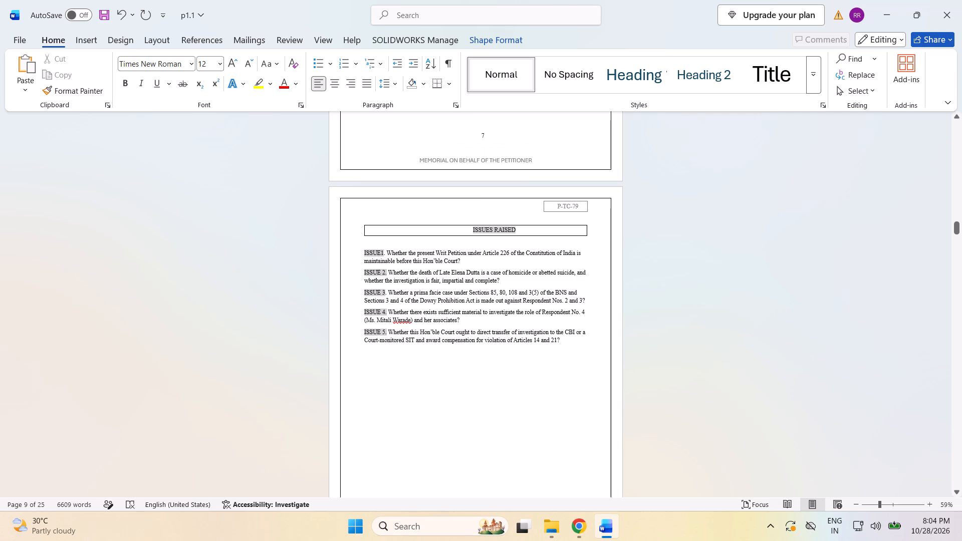
pyautogui.press('BackSpace')
pyautogui.press('BackSpace')
pyautogui.press('BackSpace')
pyautogui.press('BackSpace')
pyautogui.press('BackSpace')
pyautogui.press('BackSpace')
pyautogui.press('BackSpace')
pyautogui.press('BackSpace')
pyautogui.press('BackSpace')
pyautogui.press('BackSpace')
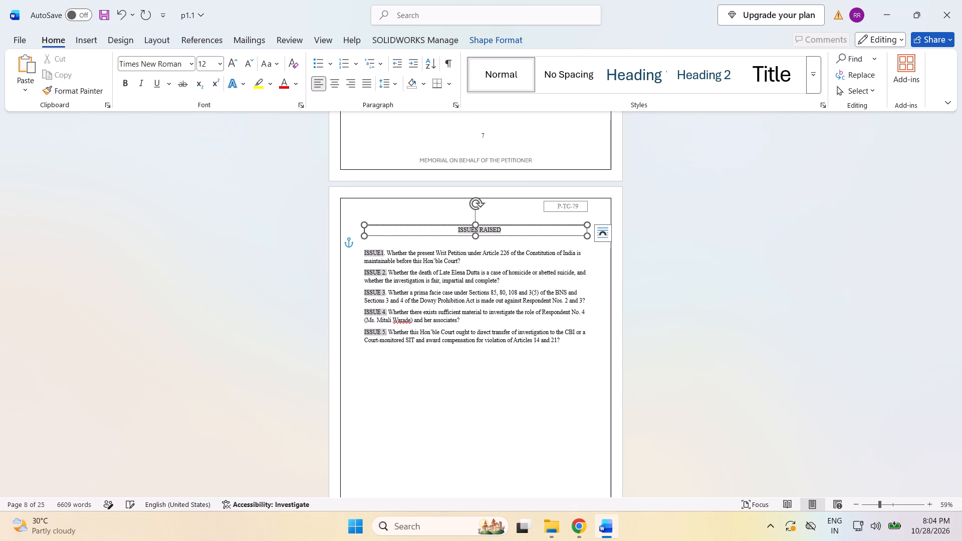
pyautogui.press('BackSpace')
pyautogui.press('BackSpace')
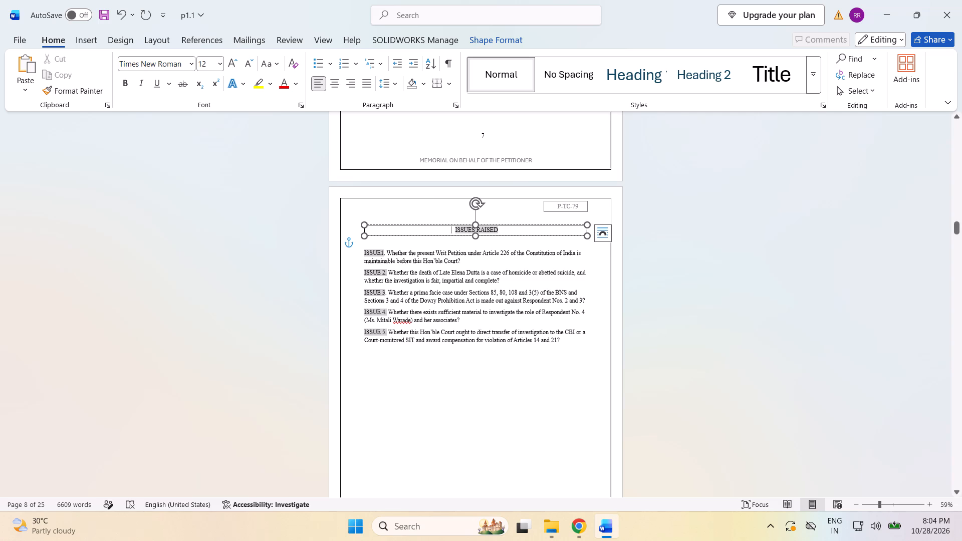
# Apply Times New Roman to the boxed "ARGUMENTS ADVANCED" title on page 10.
pyautogui.scroll(-20, 460, 249)
pyautogui.scroll(-19, 460, 249)
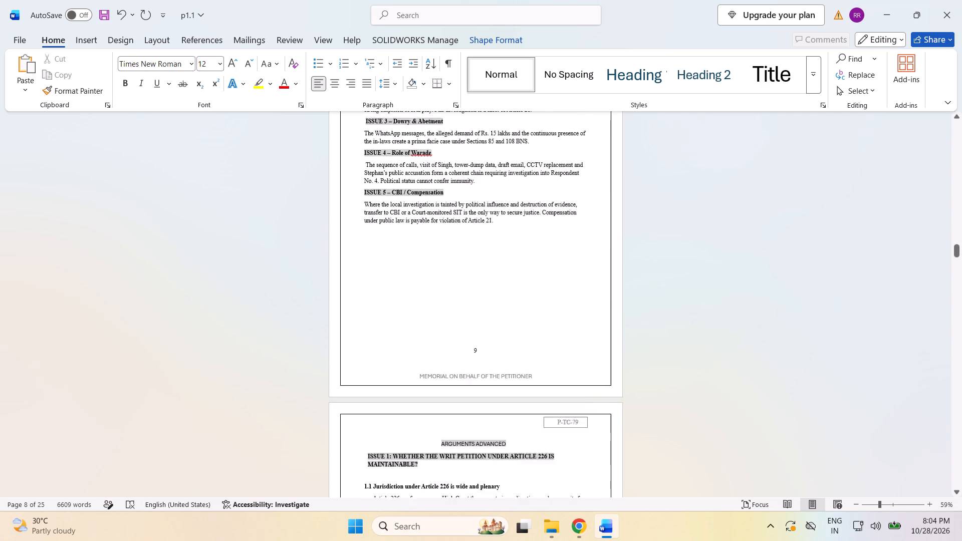
pyautogui.scroll(-14, 455, 263)
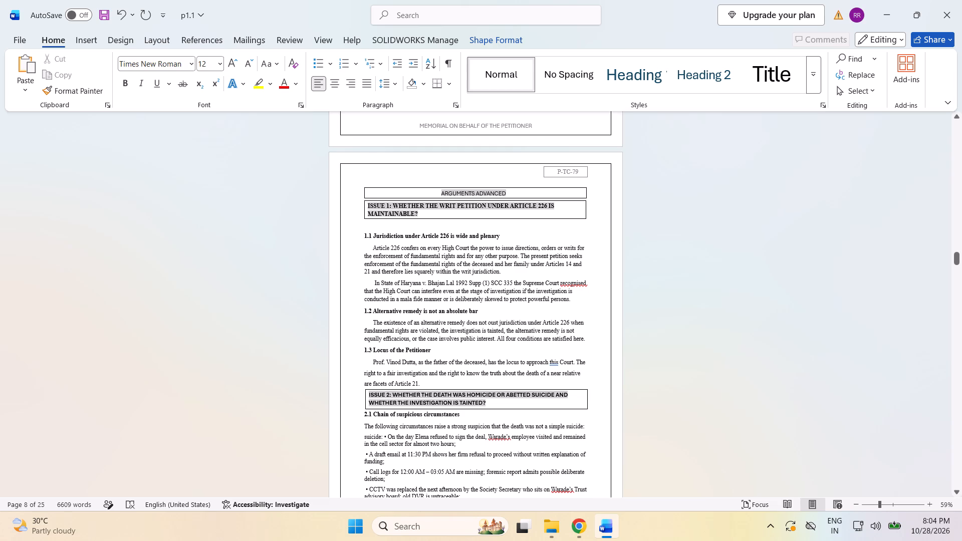
pyautogui.click(430, 192)
pyautogui.moveTo(440, 192); pyautogui.dragTo(507, 195)
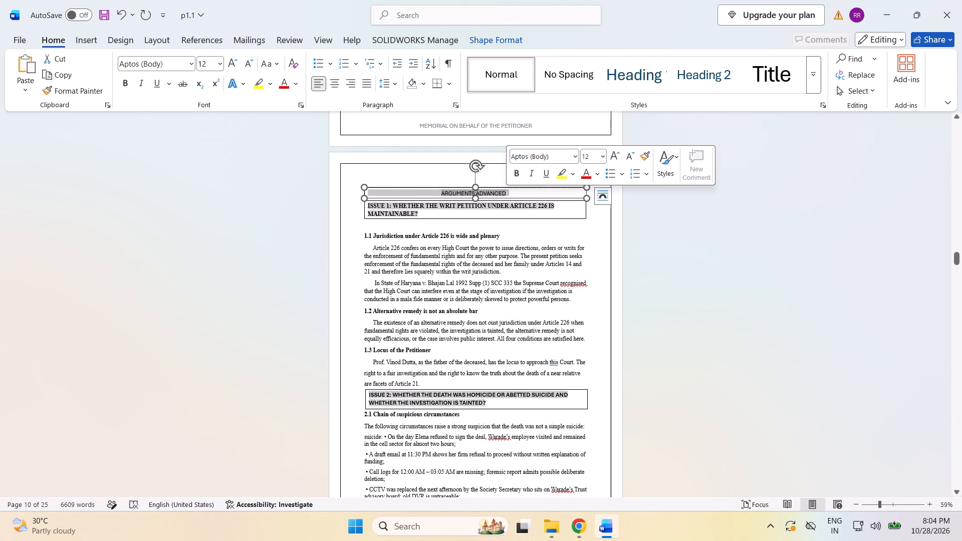
pyautogui.click(573, 157)
pyautogui.click(579, 246)
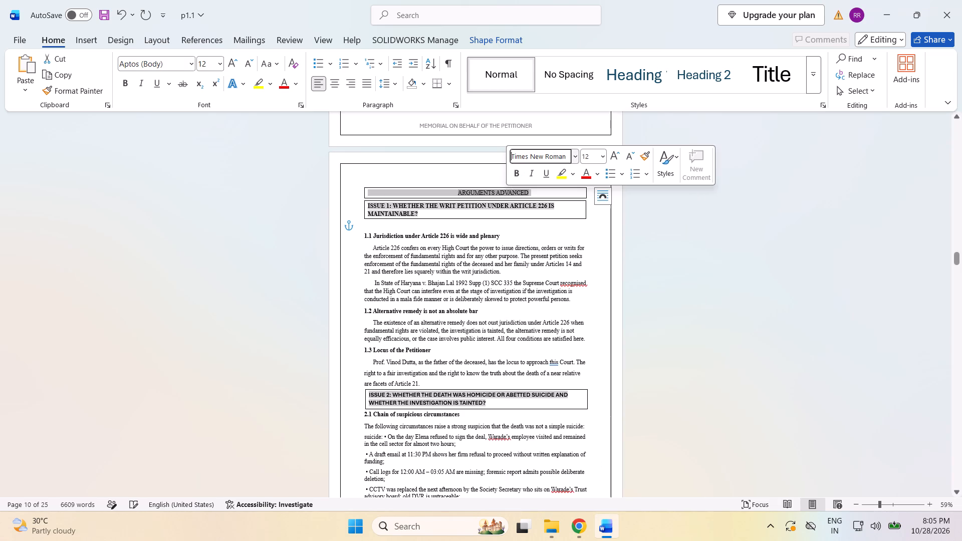
pyautogui.click(586, 228)
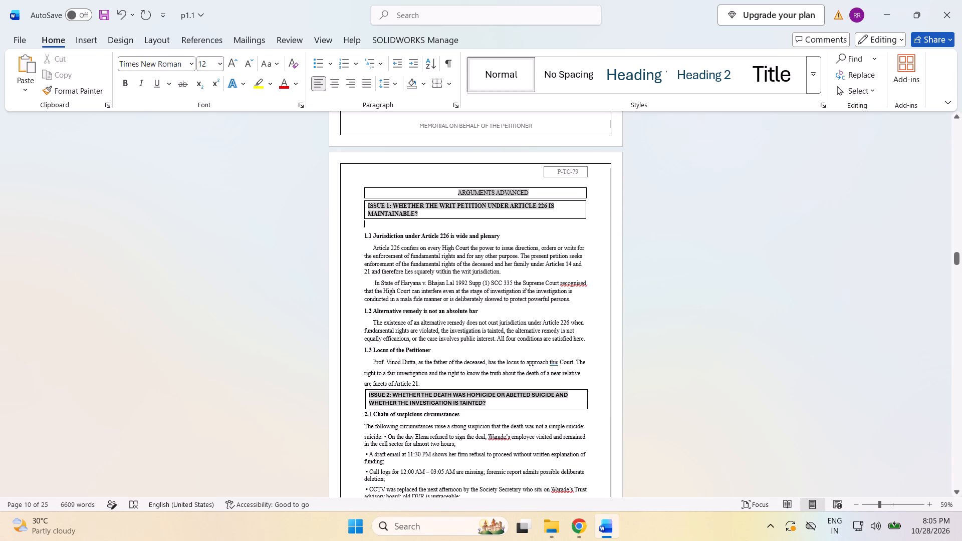
# Apply Times New Roman to the boxed Issue 1 heading on the maintainability of the writ petition under Article 226.
pyautogui.click(369, 204)
pyautogui.moveTo(368, 207); pyautogui.dragTo(385, 211)
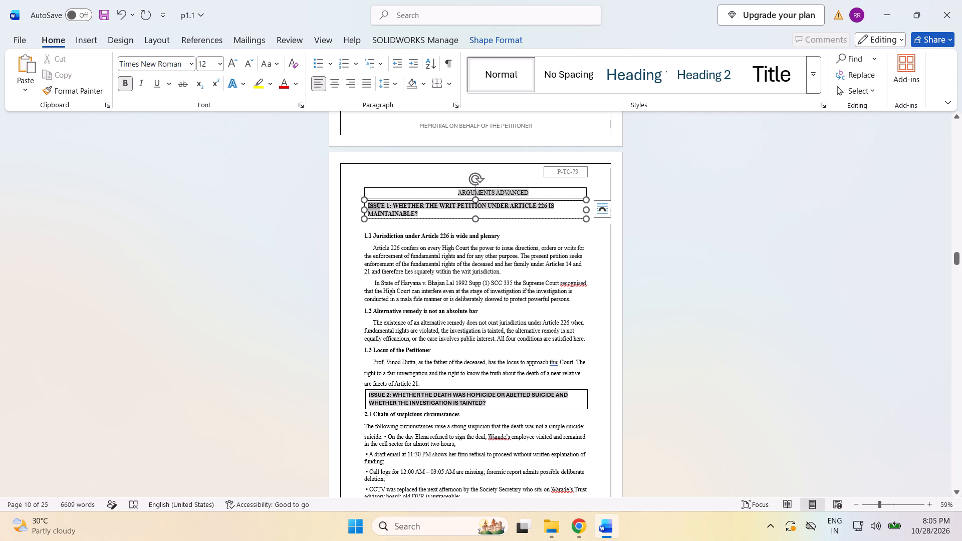
pyautogui.moveTo(385, 211); pyautogui.dragTo(426, 216)
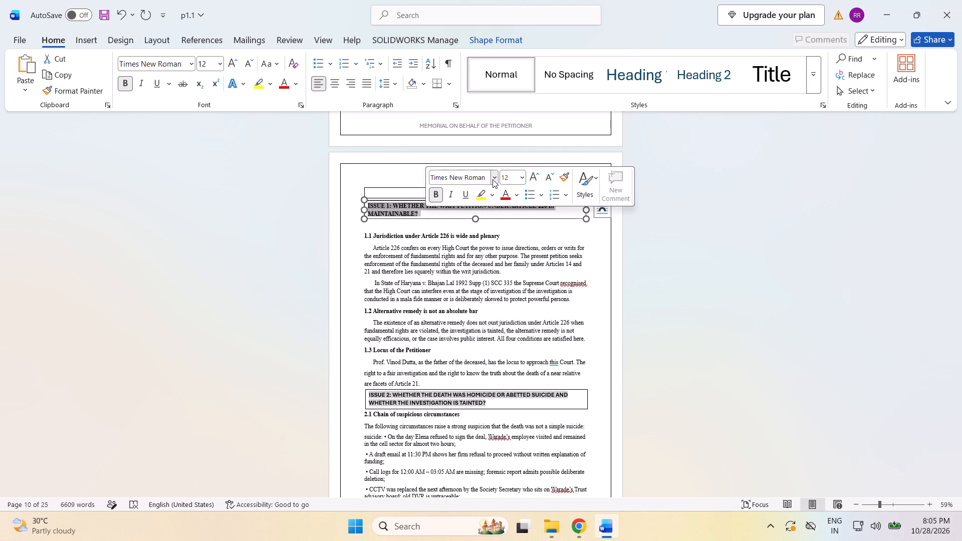
pyautogui.click(493, 179)
pyautogui.click(485, 259)
# Apply Times New Roman to the Issue 1 body text, covering sections 1.1 to 1.3 on page 10.
pyautogui.scroll(-2, 485, 261)
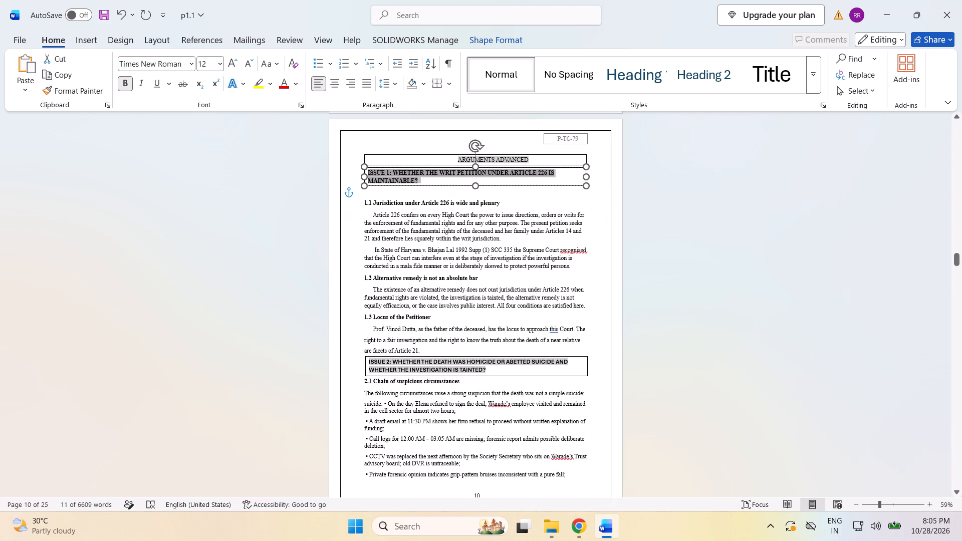
pyautogui.click(513, 202)
pyautogui.moveTo(357, 198); pyautogui.dragTo(376, 236)
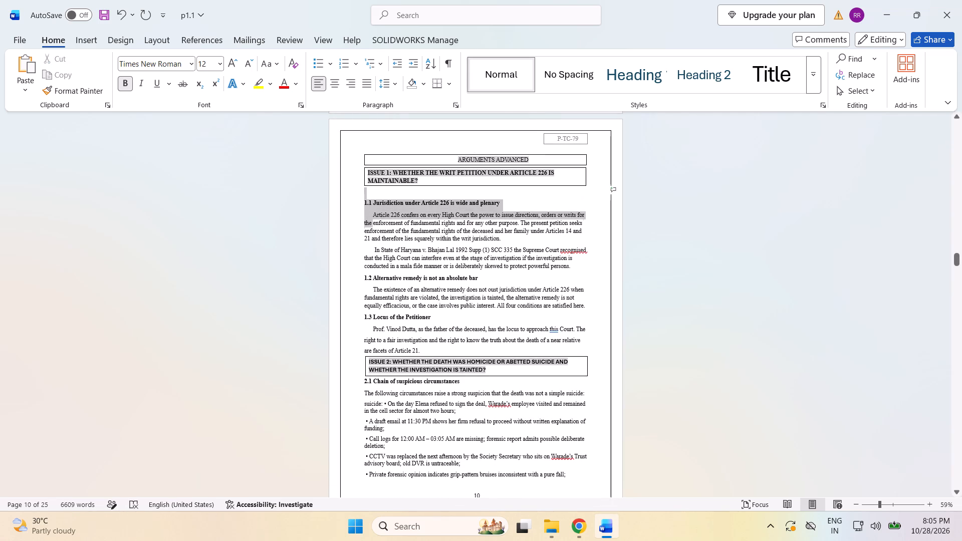
pyautogui.moveTo(376, 236); pyautogui.dragTo(426, 346)
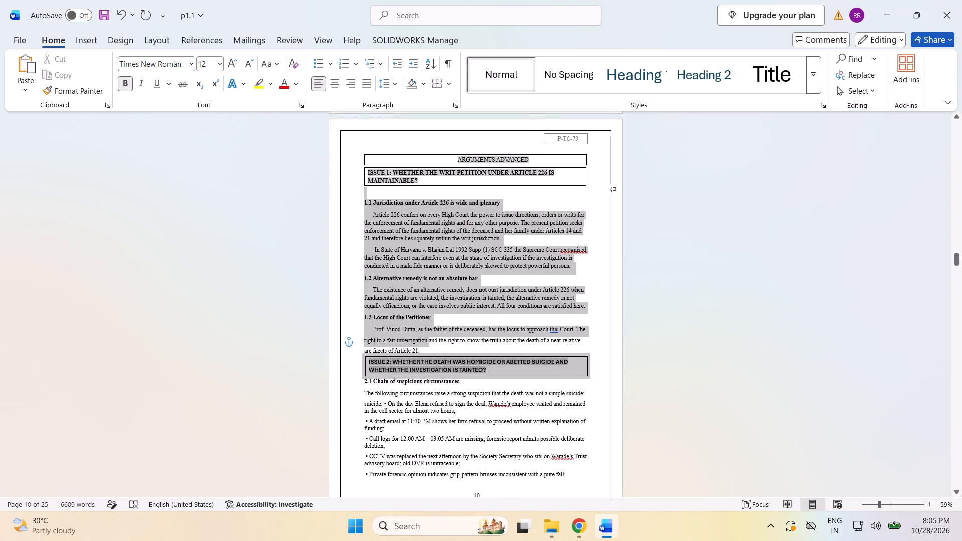
pyautogui.moveTo(426, 346); pyautogui.dragTo(426, 348)
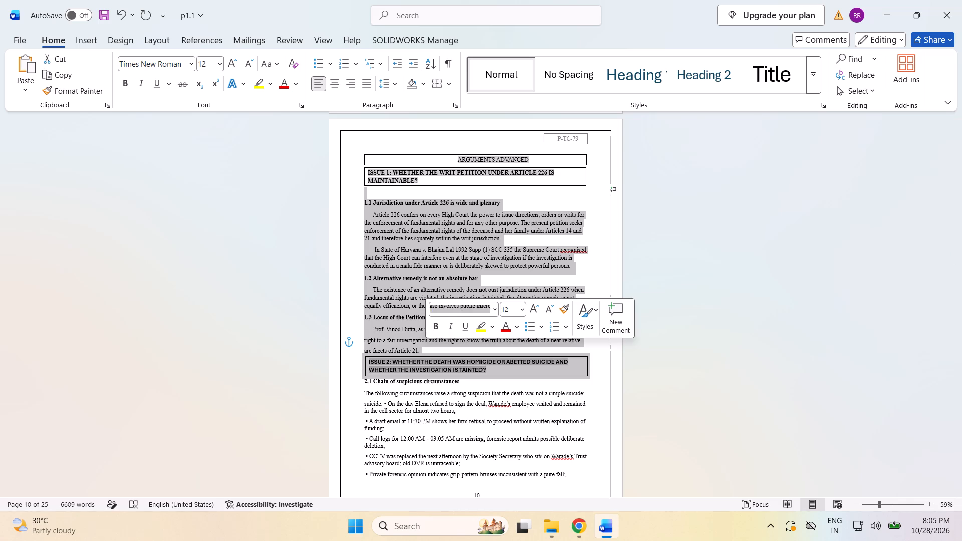
pyautogui.click(495, 312)
pyautogui.click(489, 87)
pyautogui.scroll(-4, 487, 218)
pyautogui.click(661, 297)
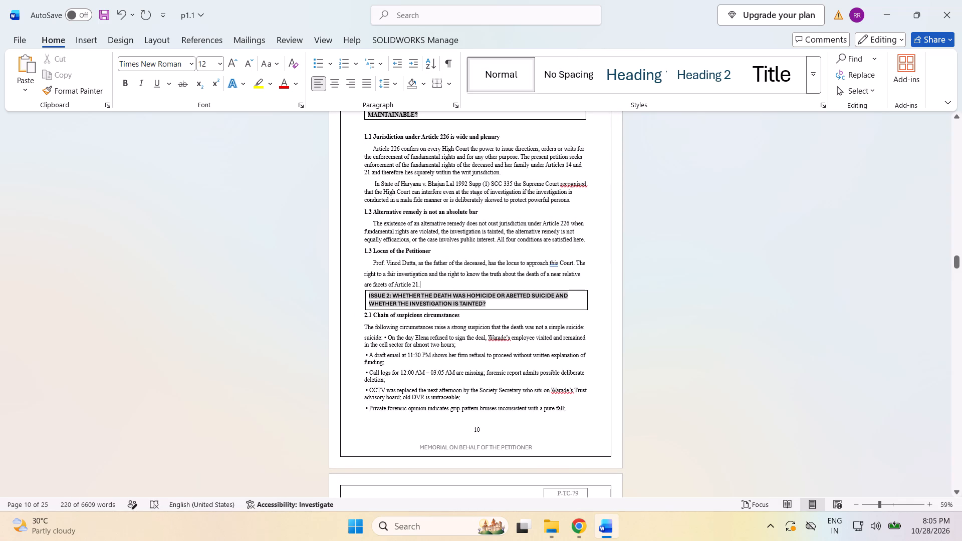
# Apply Times New Roman to the boxed Issue 2 heading on homicide or abetted suicide and the tainted investigation.
pyautogui.click(374, 297)
pyautogui.moveTo(370, 298); pyautogui.dragTo(379, 301)
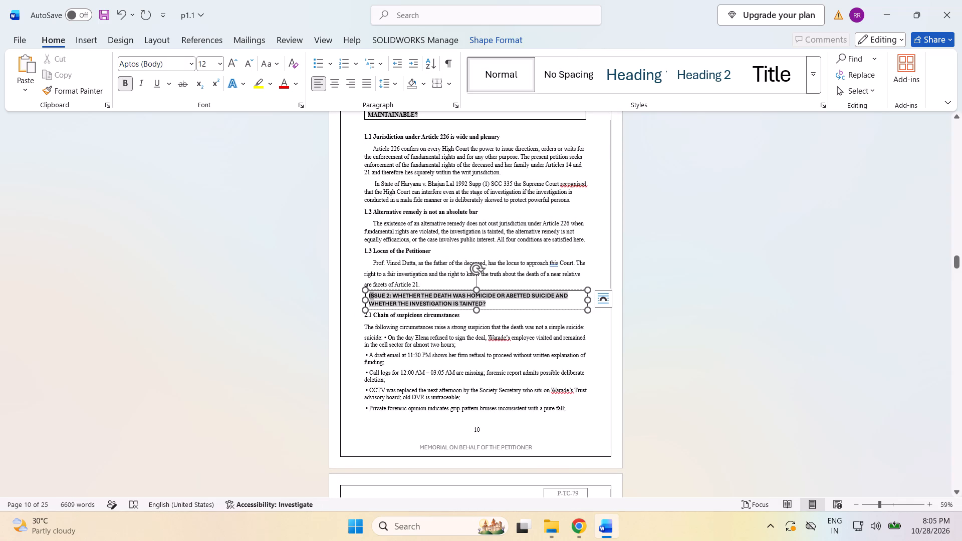
pyautogui.moveTo(379, 301); pyautogui.dragTo(493, 313)
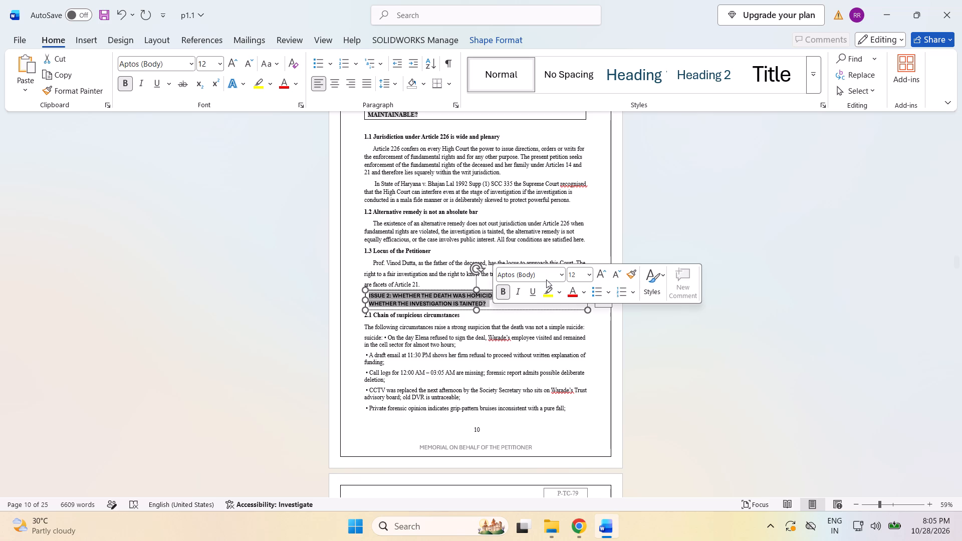
pyautogui.click(565, 279)
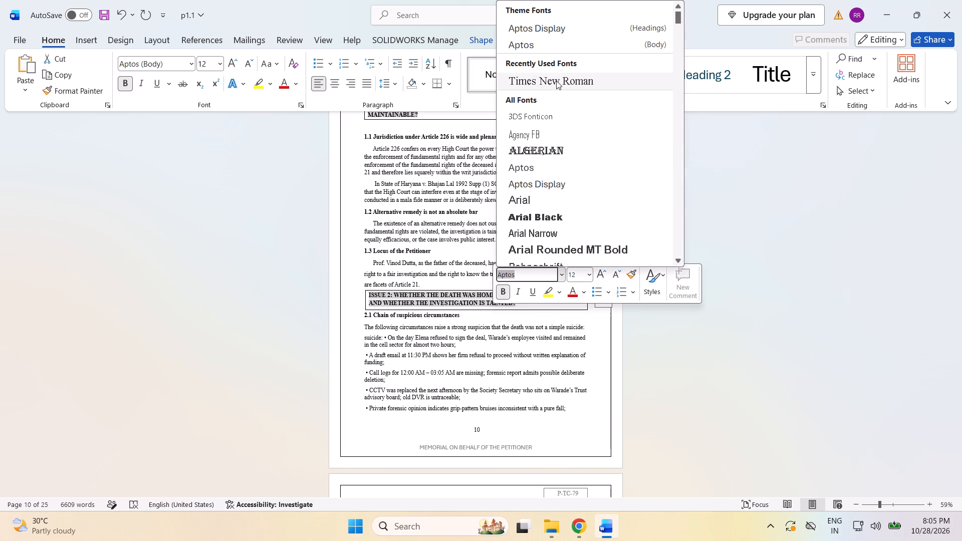
pyautogui.click(556, 82)
pyautogui.scroll(-7, 554, 93)
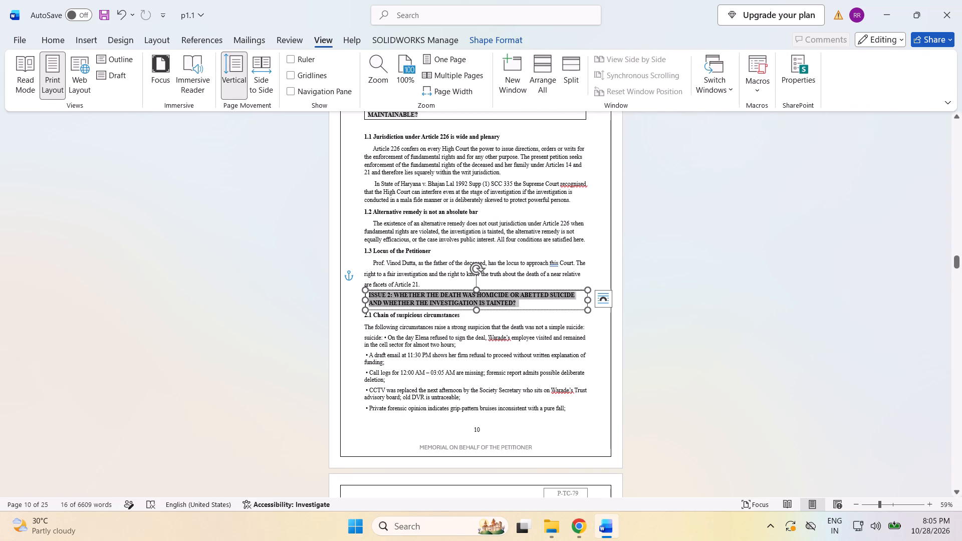
pyautogui.scroll(1, 551, 133)
pyautogui.scroll(-9, 582, 199)
pyautogui.click(639, 207)
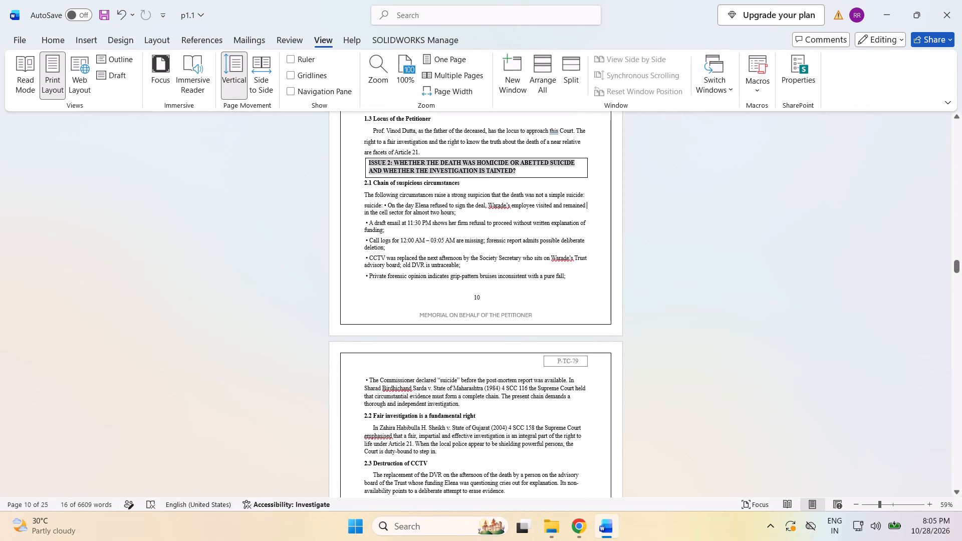
# Apply Times New Roman to section 2.1 "Chain of suspicious circumstances" and its bullet points on page 10.
pyautogui.moveTo(362, 182); pyautogui.dragTo(392, 225)
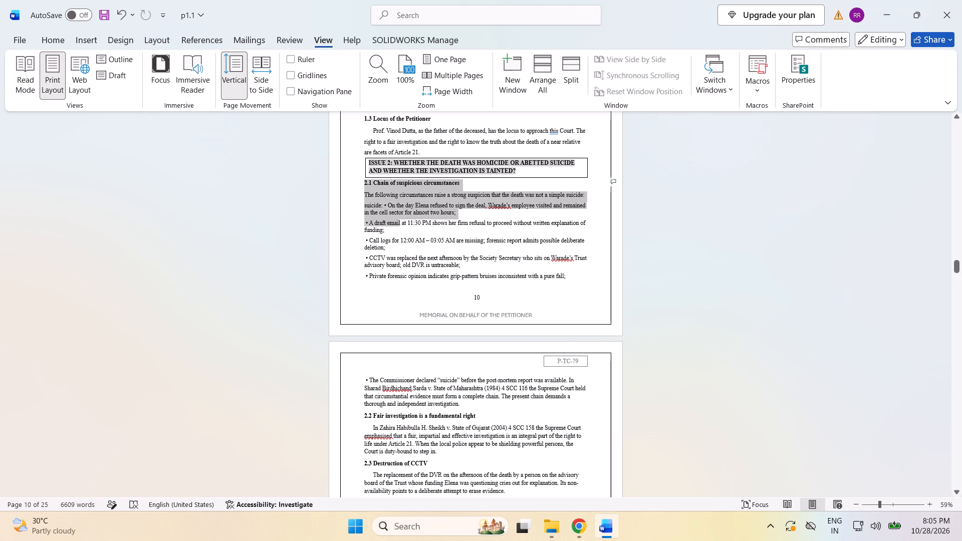
pyautogui.moveTo(392, 225); pyautogui.dragTo(560, 283)
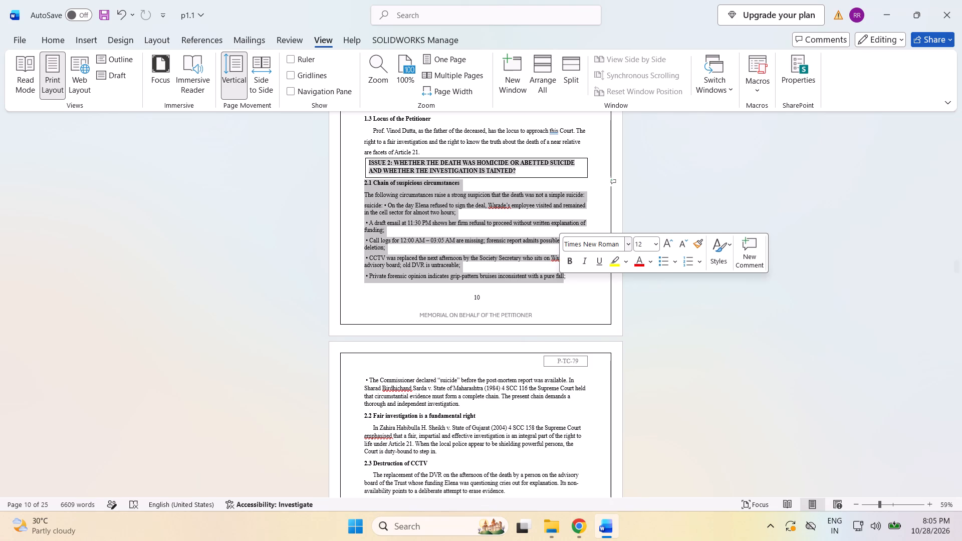
pyautogui.click(629, 249)
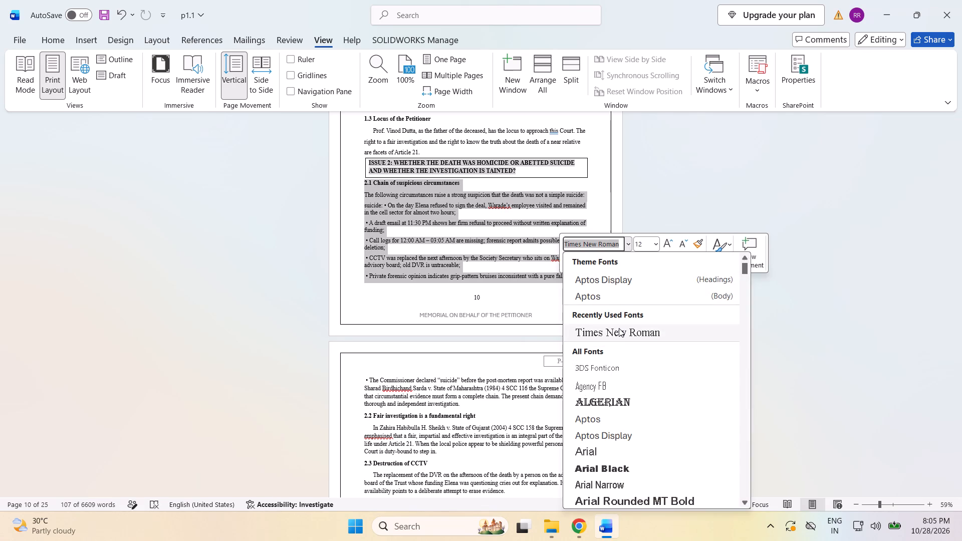
pyautogui.click(619, 328)
pyautogui.scroll(-2, 629, 339)
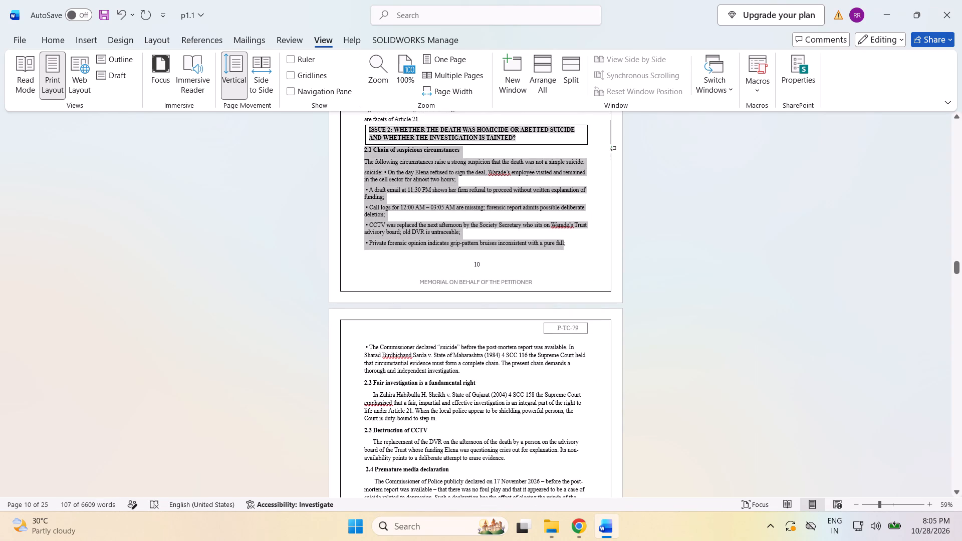
pyautogui.click(567, 252)
# Apply Times New Roman to the rest of the Issue 2 text on page 11, from the Commissioner bullet through section 2.4.
pyautogui.scroll(-4, 560, 271)
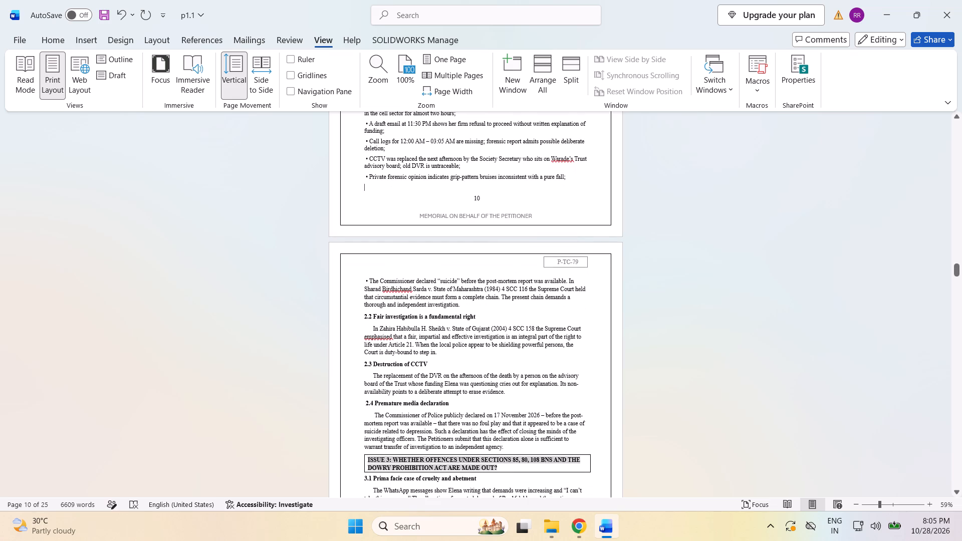
pyautogui.scroll(-1, 362, 283)
pyautogui.moveTo(359, 267); pyautogui.dragTo(483, 422)
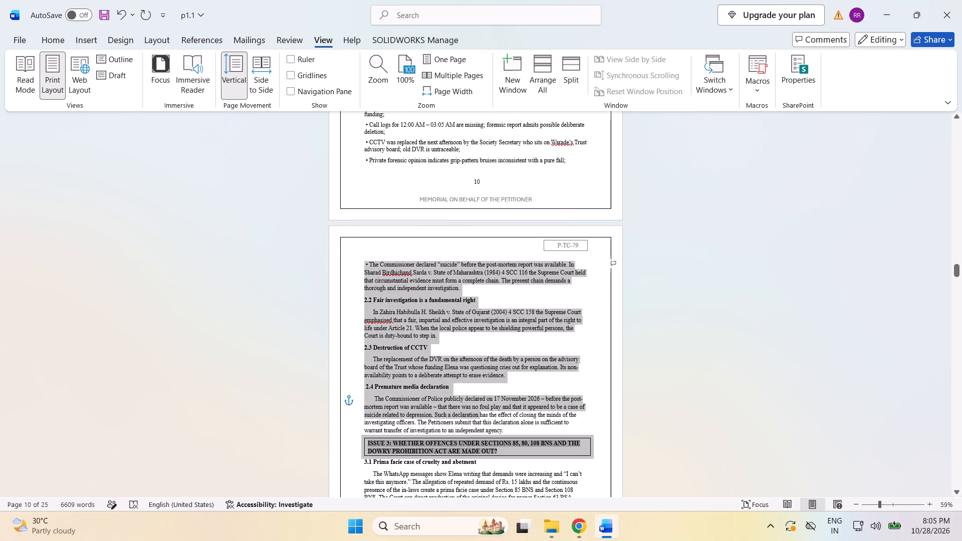
pyautogui.moveTo(483, 422); pyautogui.dragTo(517, 433)
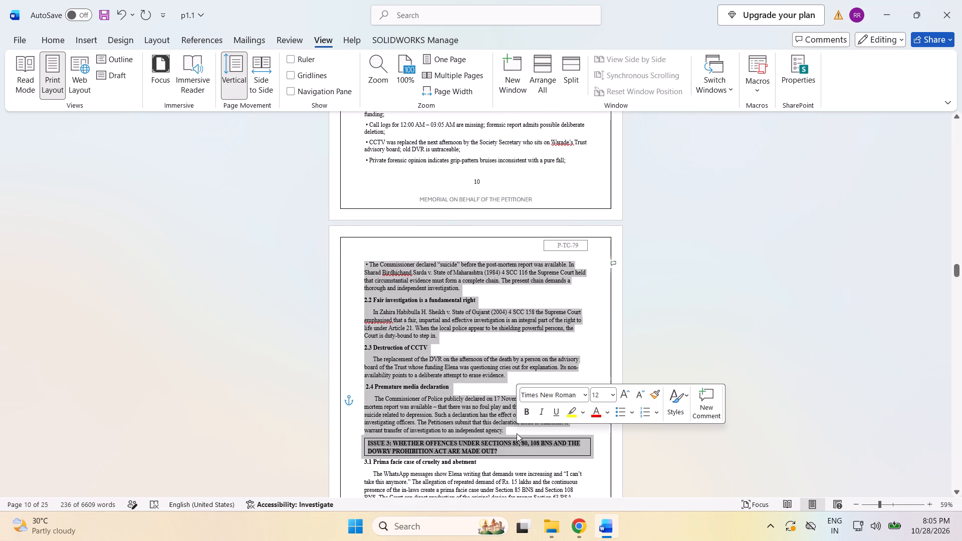
pyautogui.click(586, 399)
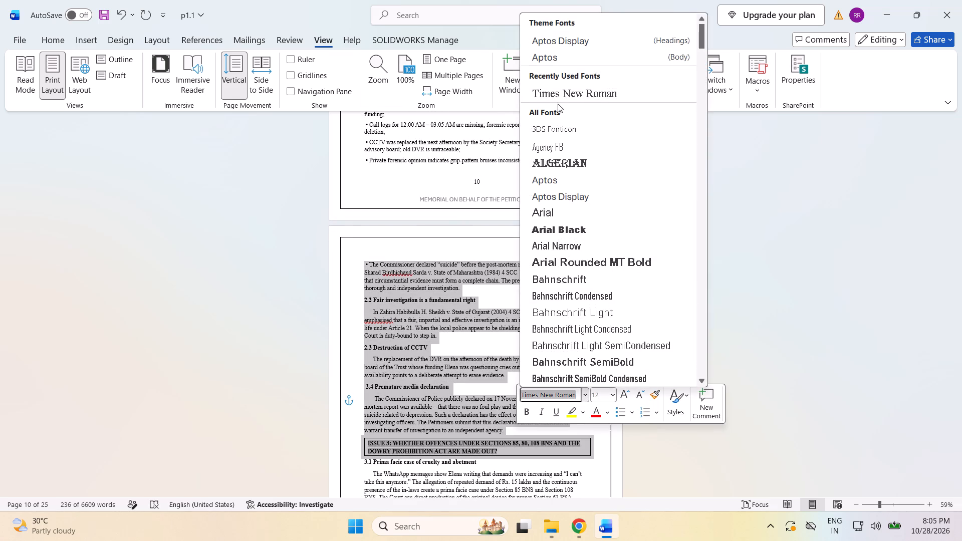
pyautogui.click(557, 99)
pyautogui.scroll(-9, 556, 106)
pyautogui.scroll(2, 556, 115)
pyautogui.scroll(-3, 558, 135)
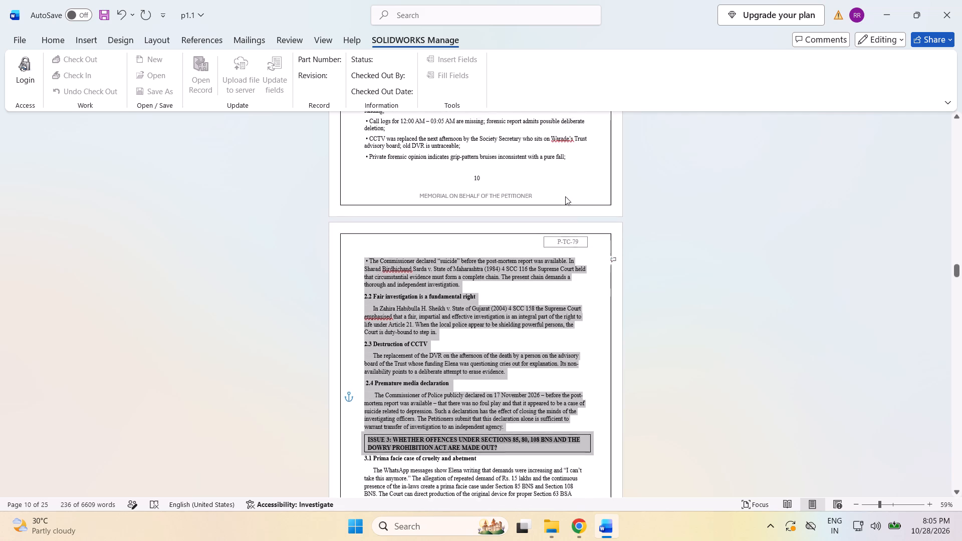
pyautogui.scroll(-10, 565, 196)
pyautogui.click(780, 238)
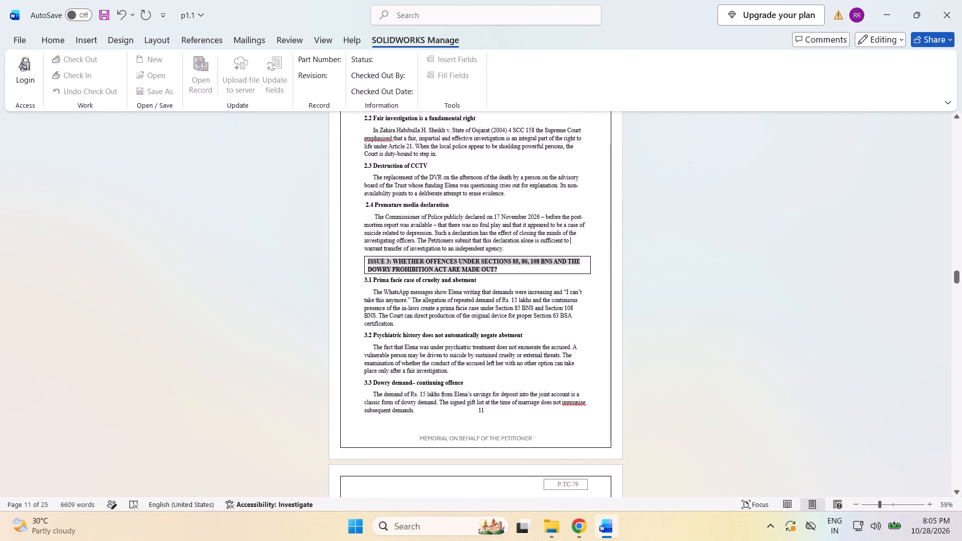
# Apply Times New Roman to the boxed Issue 3 heading on offences under the BNS and the Dowry Prohibition Act.
pyautogui.click(369, 265)
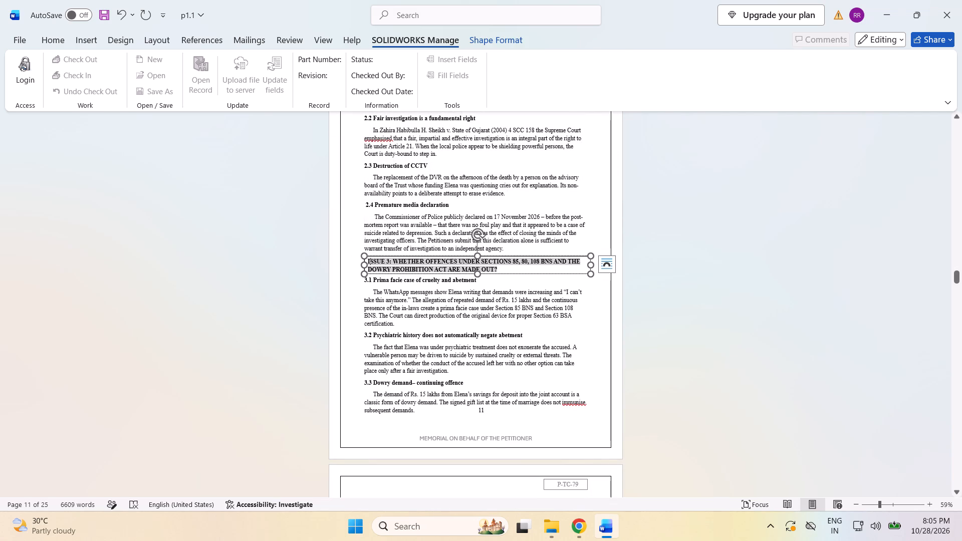
pyautogui.moveTo(368, 261); pyautogui.dragTo(505, 272)
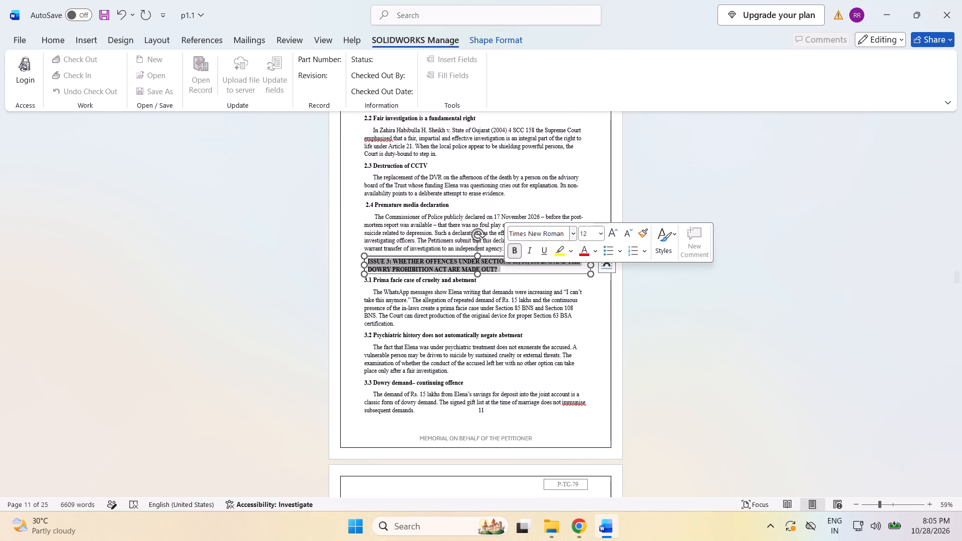
pyautogui.click(573, 234)
pyautogui.click(570, 325)
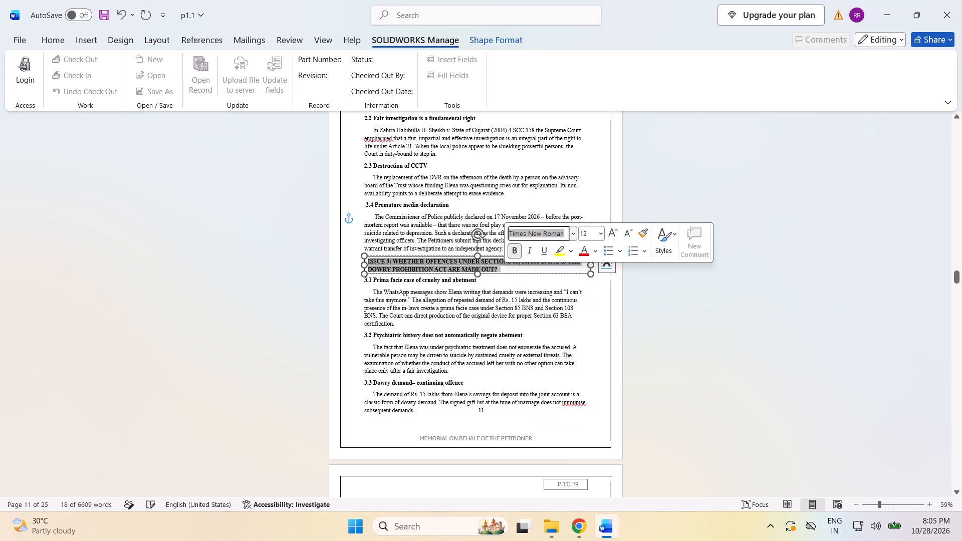
pyautogui.scroll(-6, 567, 319)
pyautogui.click(699, 233)
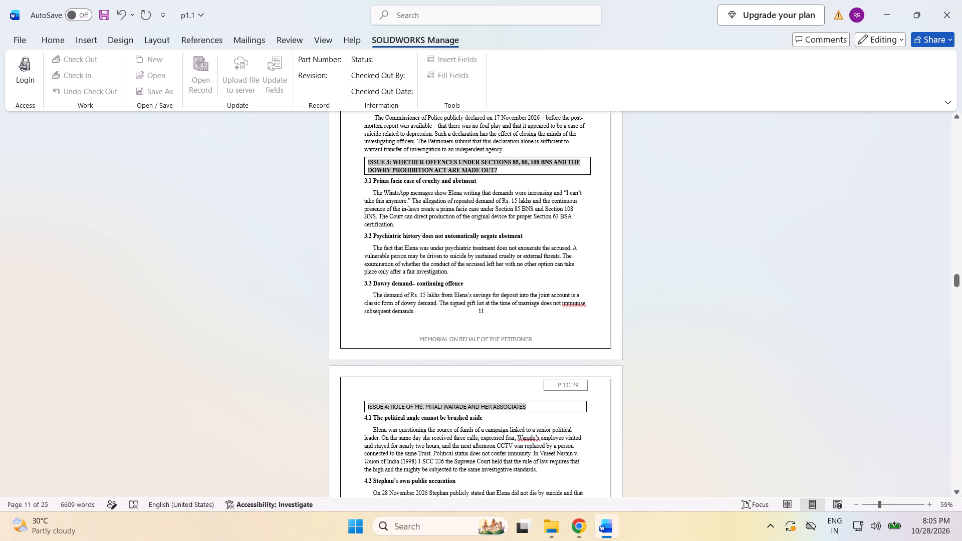
# Apply Times New Roman to the Issue 3 body text, covering sections 3.1 to 3.3 on page 11.
pyautogui.moveTo(361, 178); pyautogui.dragTo(444, 310)
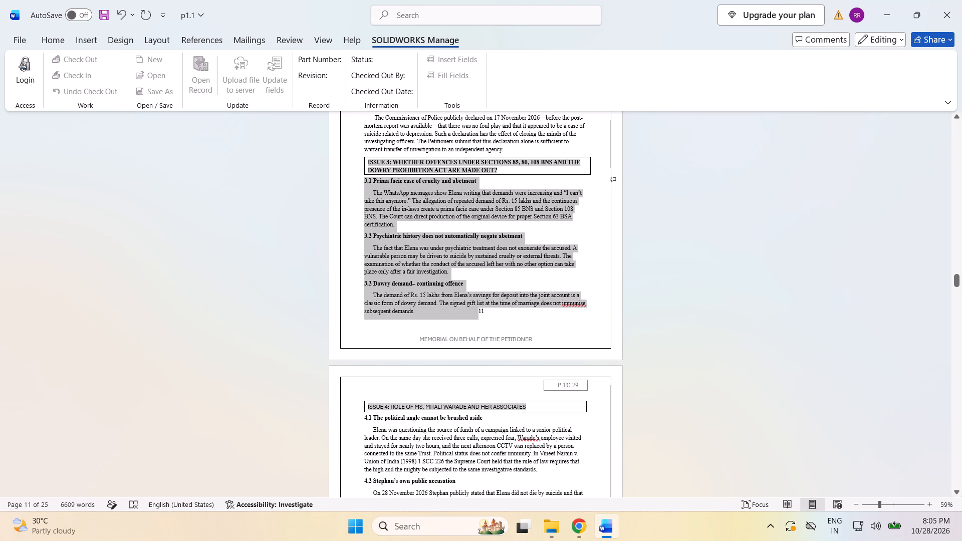
pyautogui.moveTo(444, 310); pyautogui.dragTo(443, 310)
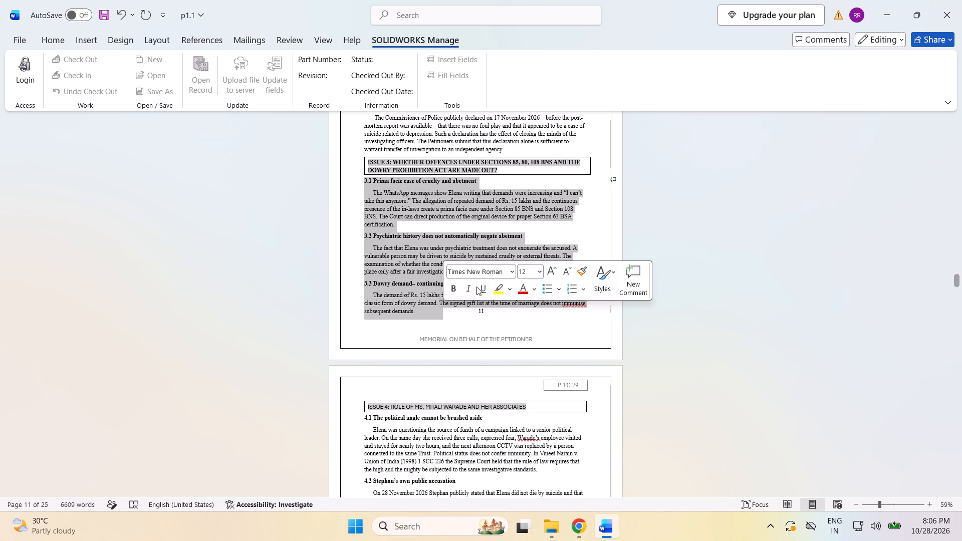
pyautogui.click(509, 272)
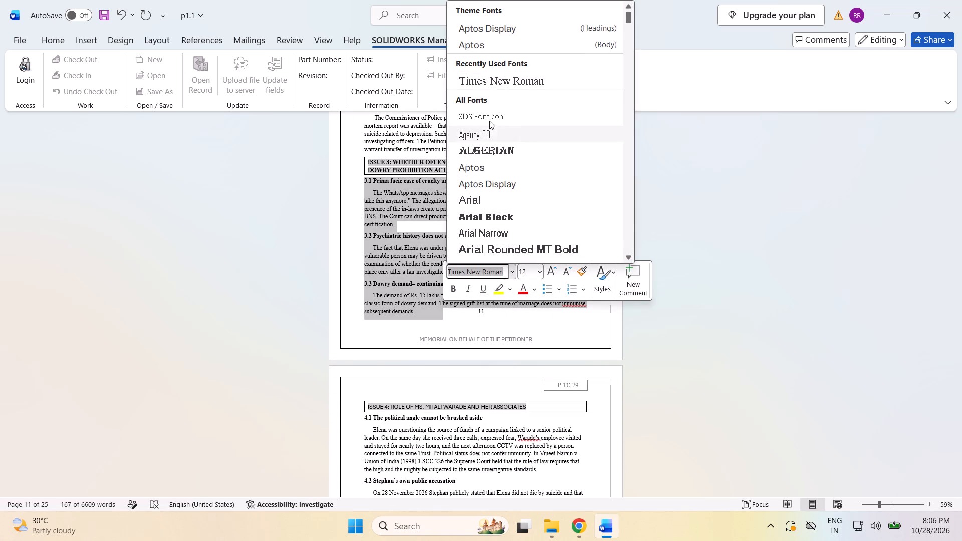
pyautogui.click(487, 82)
pyautogui.scroll(-8, 493, 157)
pyautogui.click(769, 264)
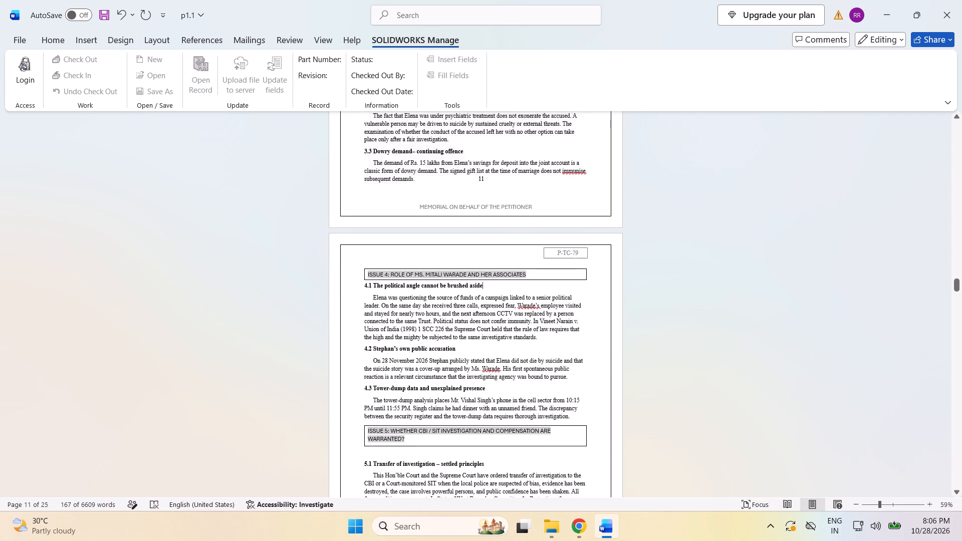
# Make the boxed Issue 4 heading at the top of page 12 bold.
pyautogui.click(534, 275)
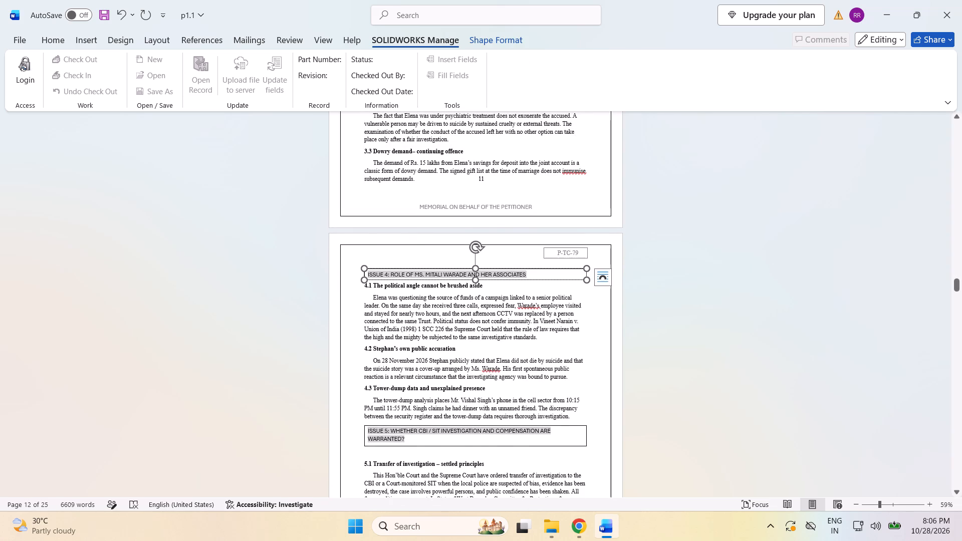
pyautogui.scroll(13, 388, 269)
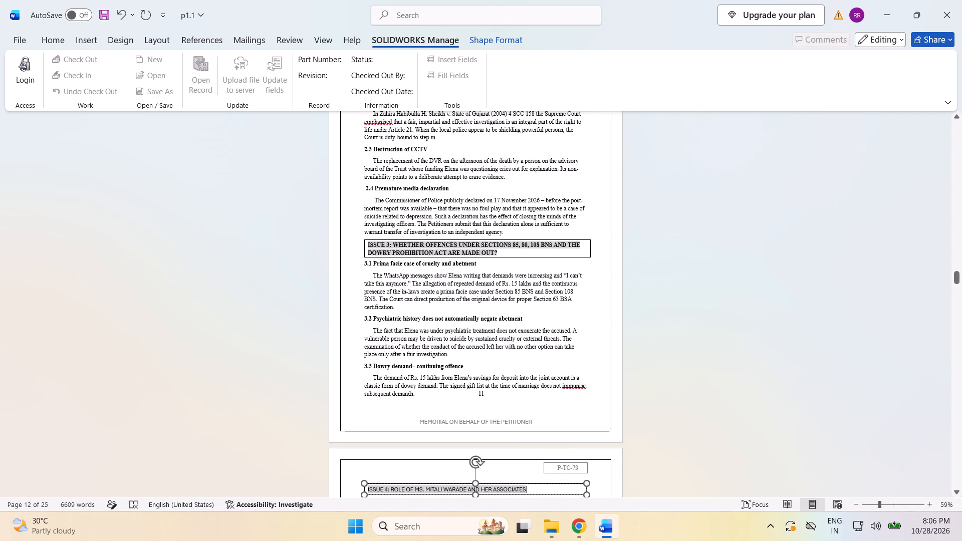
pyautogui.scroll(-7, 386, 261)
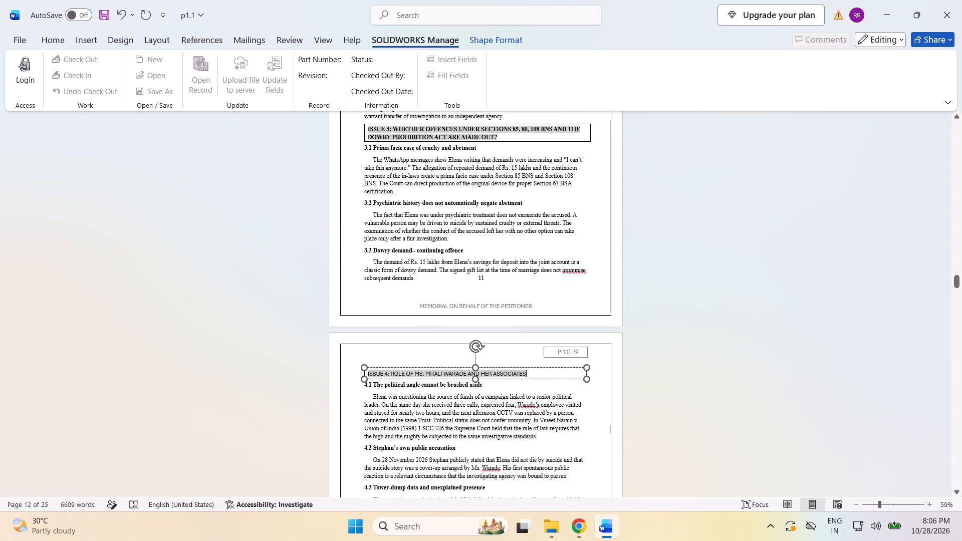
pyautogui.scroll(-4, 386, 362)
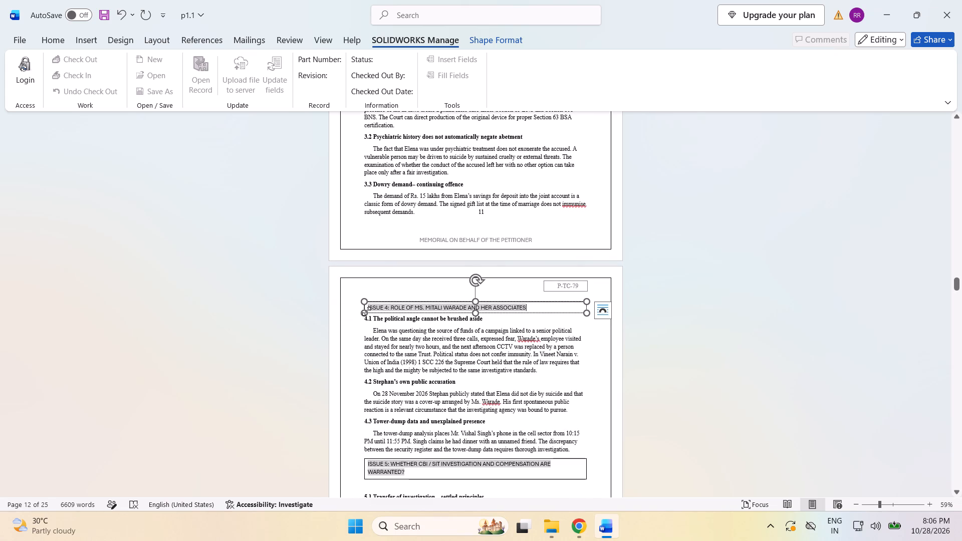
pyautogui.moveTo(368, 307); pyautogui.dragTo(500, 307)
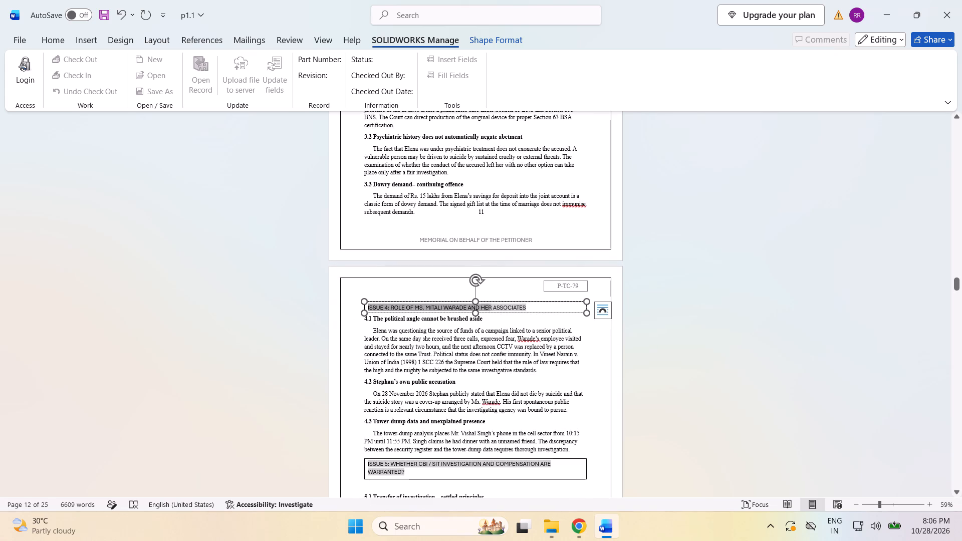
pyautogui.moveTo(500, 307); pyautogui.dragTo(527, 307)
pyautogui.click(532, 288)
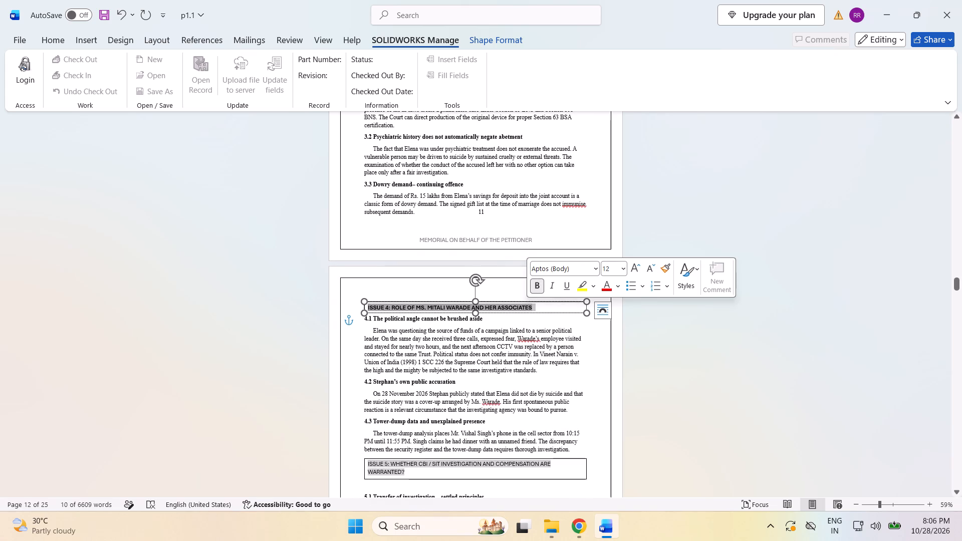
pyautogui.scroll(-1, 521, 335)
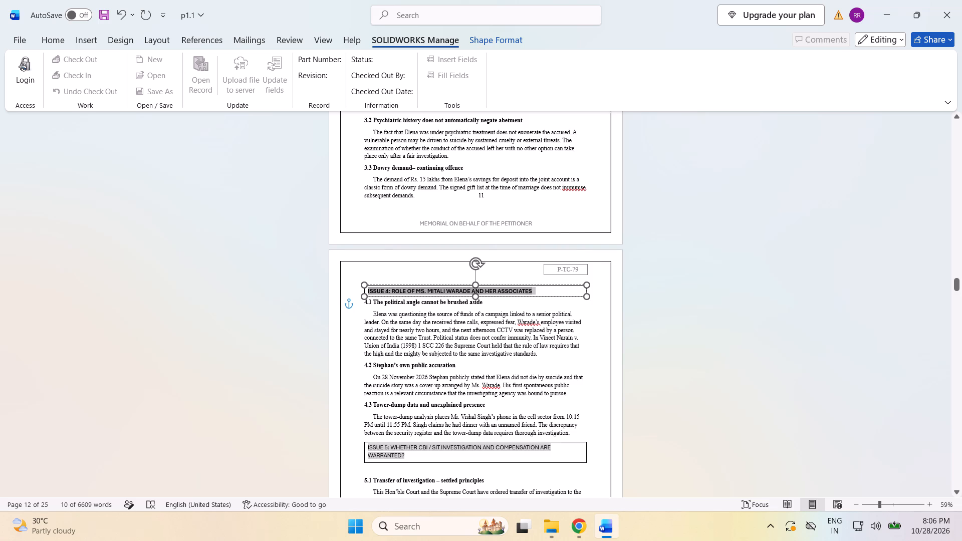
# Apply Times New Roman to the boxed Issue 4 heading at the top of page 12.
pyautogui.rightClick(539, 294)
pyautogui.click(726, 300)
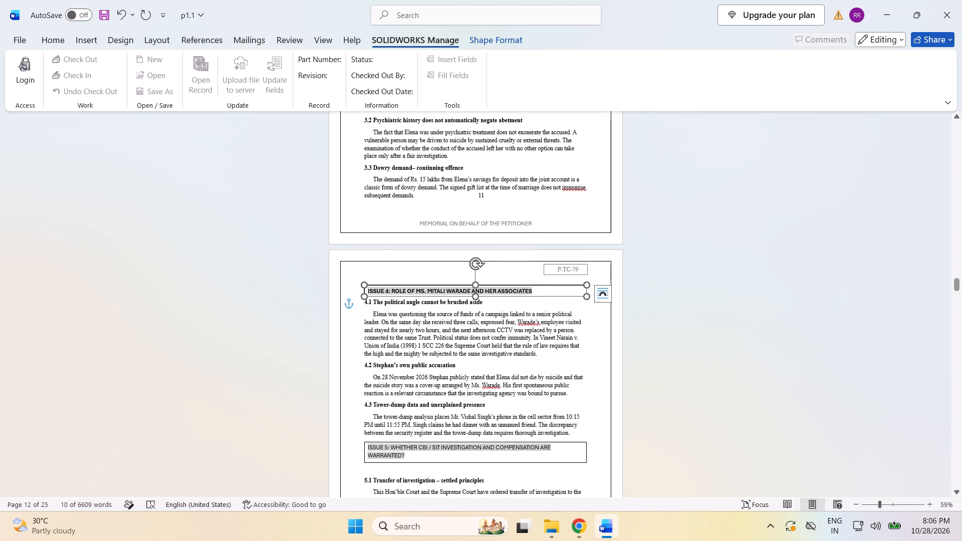
pyautogui.click(536, 289)
pyautogui.moveTo(536, 291); pyautogui.dragTo(469, 292)
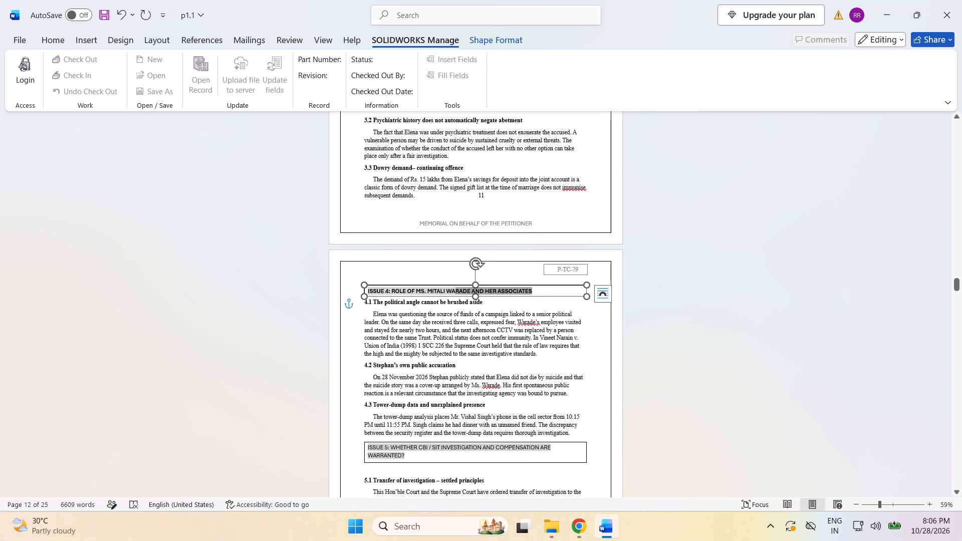
pyautogui.moveTo(469, 292); pyautogui.dragTo(363, 292)
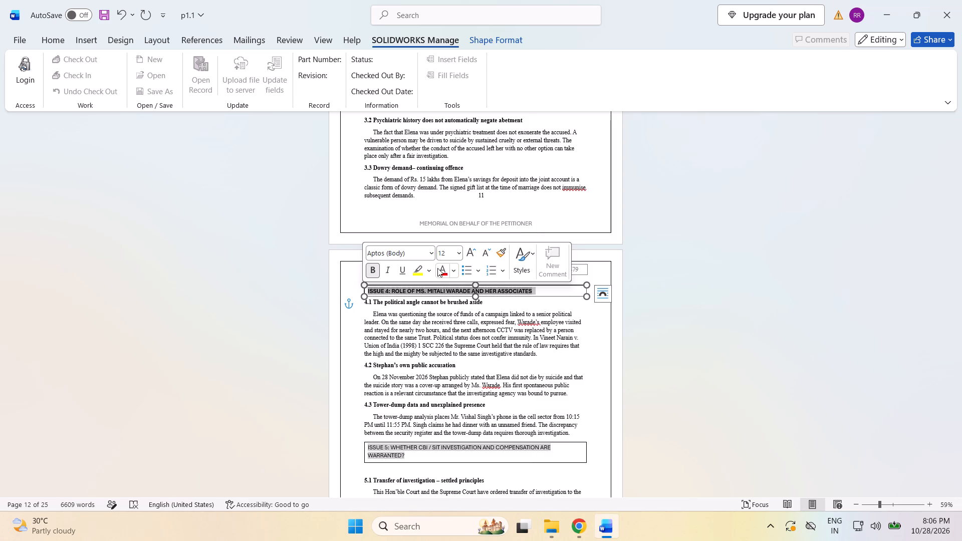
pyautogui.click(430, 253)
pyautogui.click(431, 338)
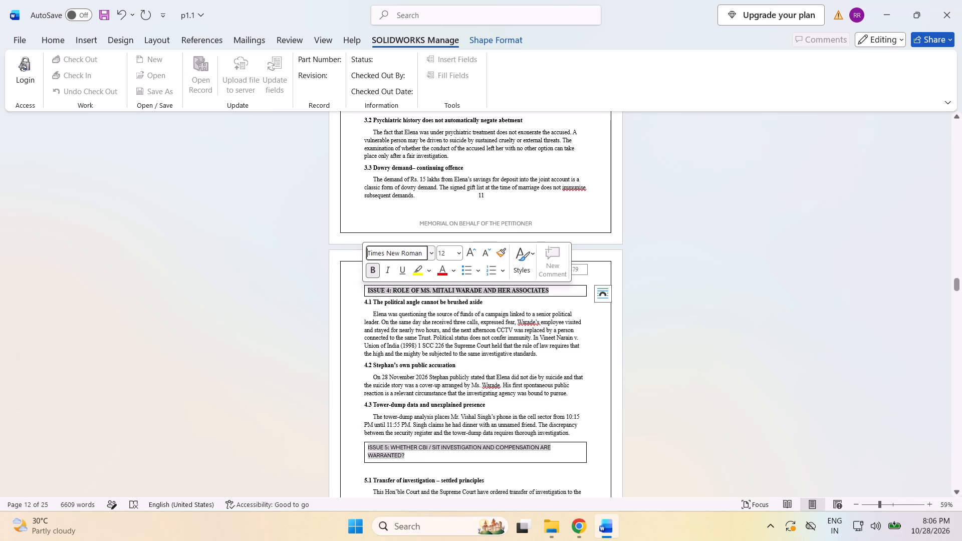
pyautogui.scroll(8, 564, 353)
pyautogui.scroll(-9, 541, 326)
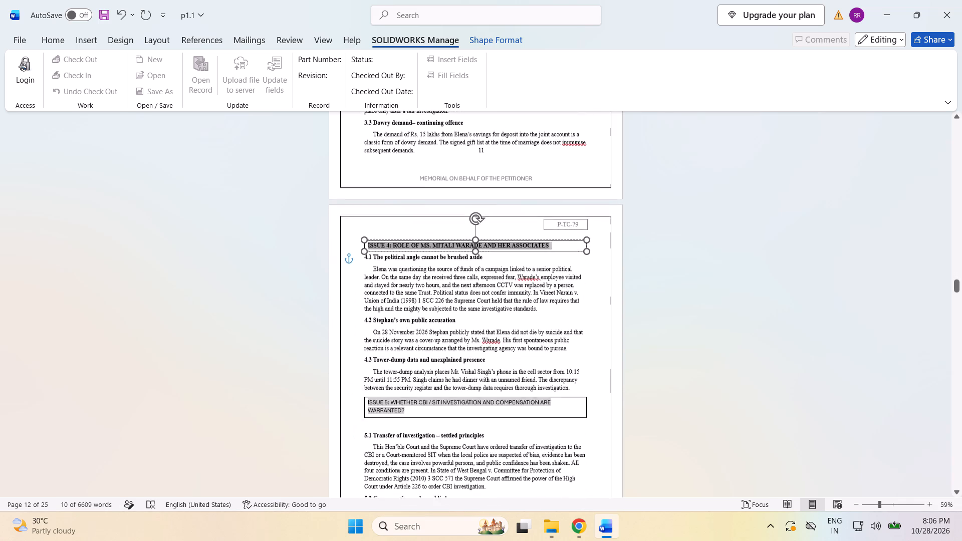
pyautogui.scroll(-4, 538, 322)
pyautogui.click(621, 259)
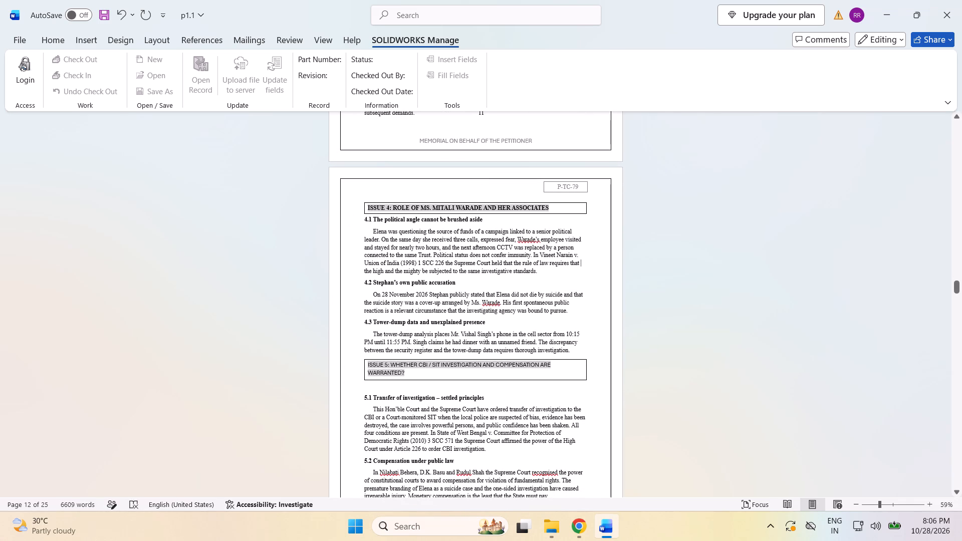
# Set the boxed Issue 5 heading on CBI / SIT investigation and compensation in bold Times New Roman.
pyautogui.click(371, 365)
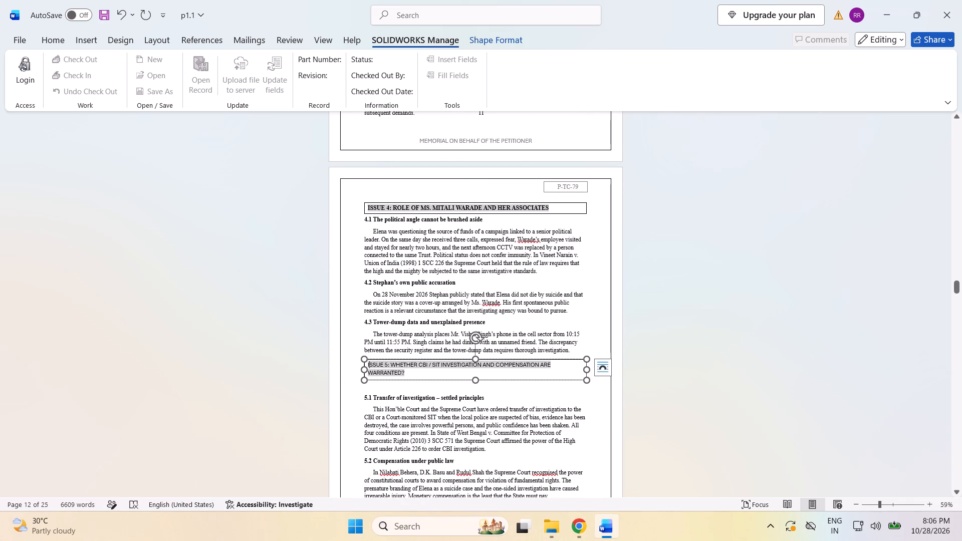
pyautogui.moveTo(369, 365); pyautogui.dragTo(411, 372)
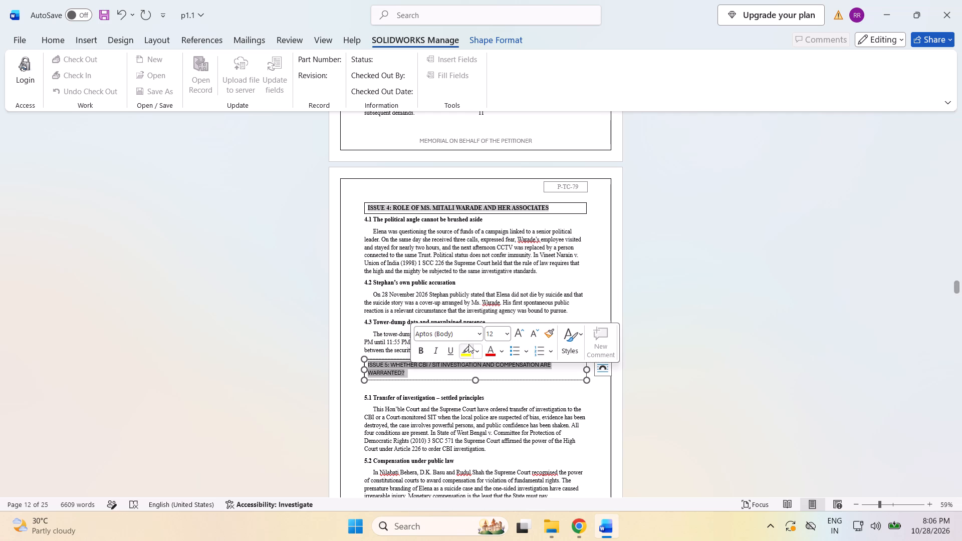
pyautogui.click(478, 335)
pyautogui.click(471, 82)
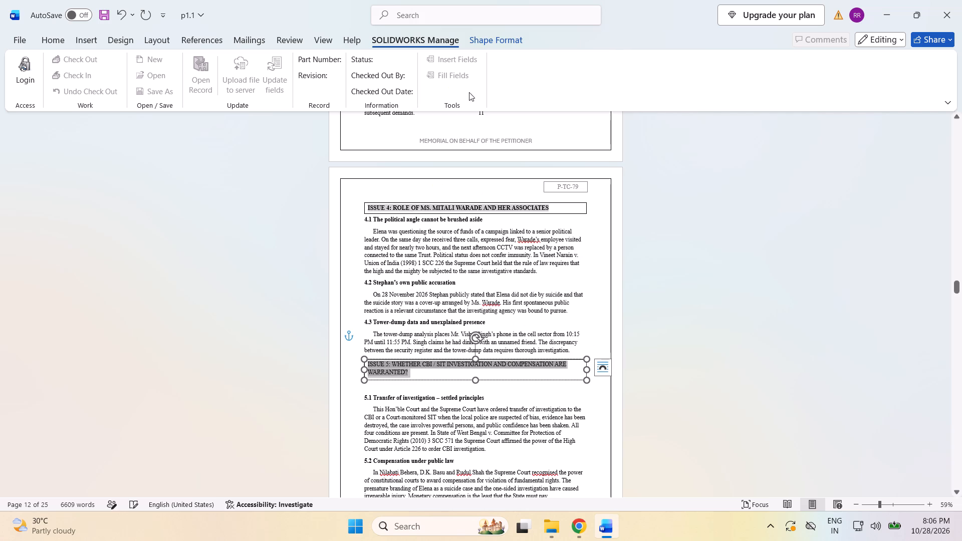
pyautogui.scroll(-7, 494, 202)
pyautogui.moveTo(413, 259); pyautogui.dragTo(389, 249)
pyautogui.click(407, 257)
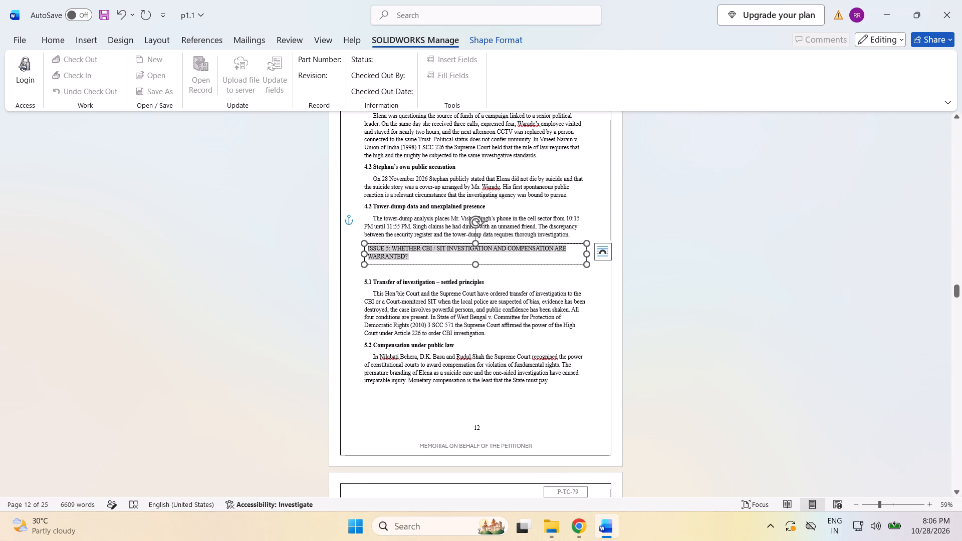
pyautogui.moveTo(408, 257); pyautogui.dragTo(373, 247)
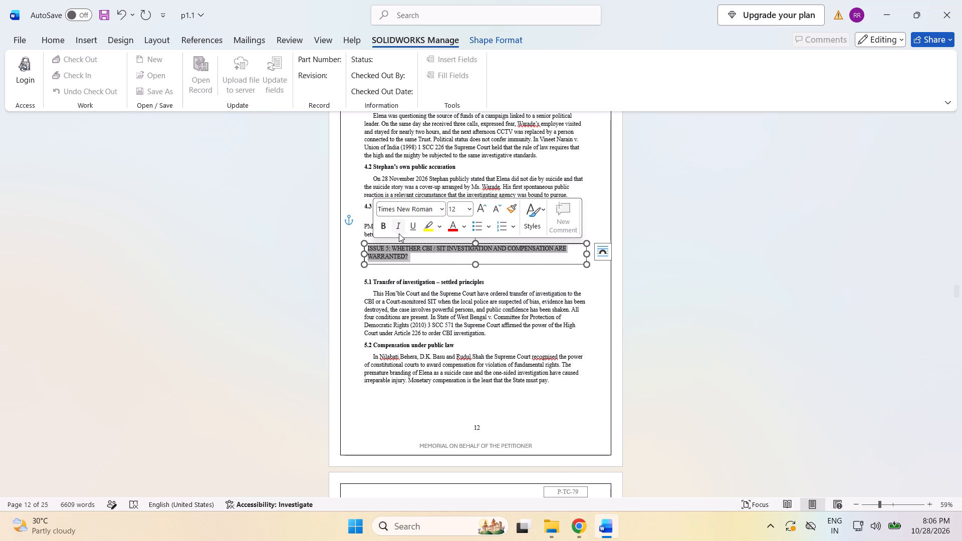
pyautogui.click(383, 229)
pyautogui.scroll(-3, 452, 308)
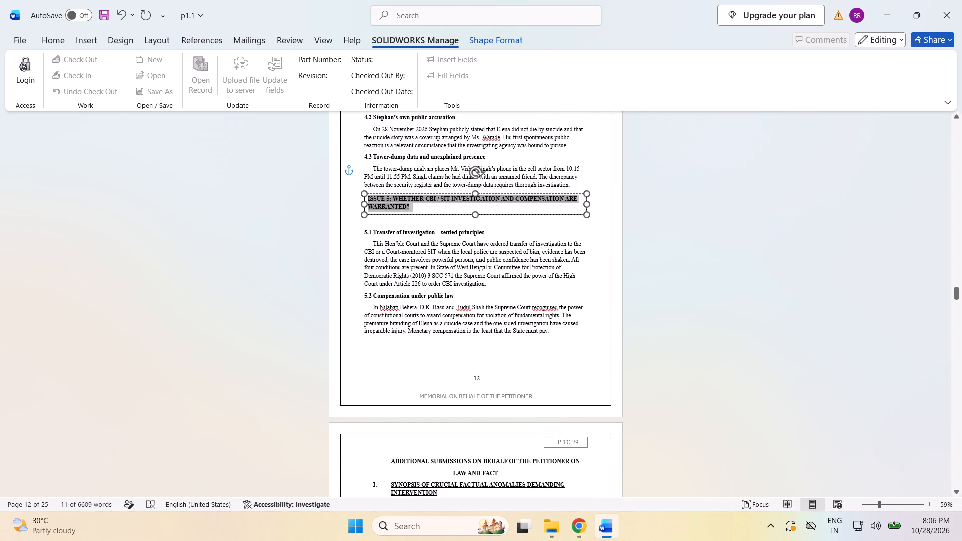
pyautogui.click(569, 353)
# Reposition the boxed Issue 5 heading directly beneath the section 4.3 paragraph, aligned with the text margins and keeping the page number on page 12.
pyautogui.scroll(8, 528, 332)
pyautogui.scroll(-1, 486, 280)
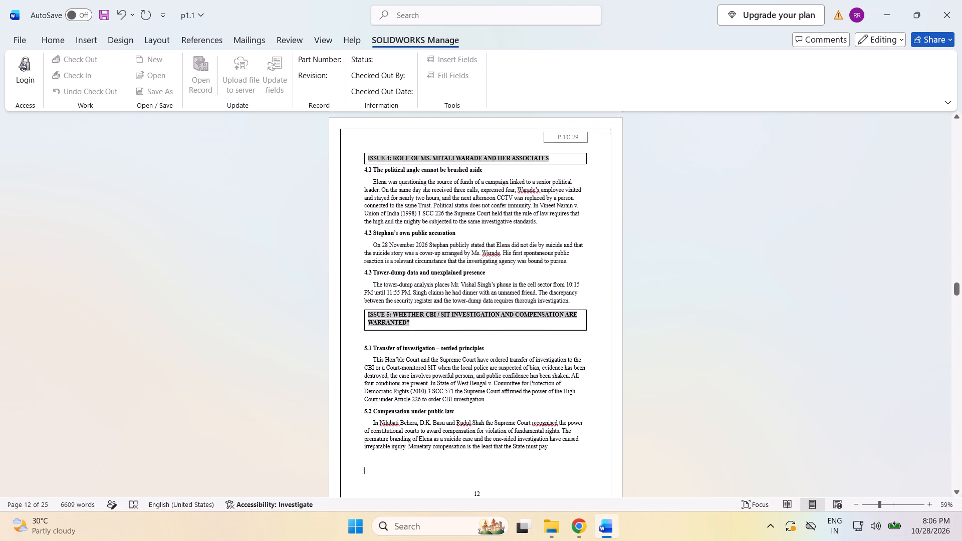
pyautogui.click(476, 320)
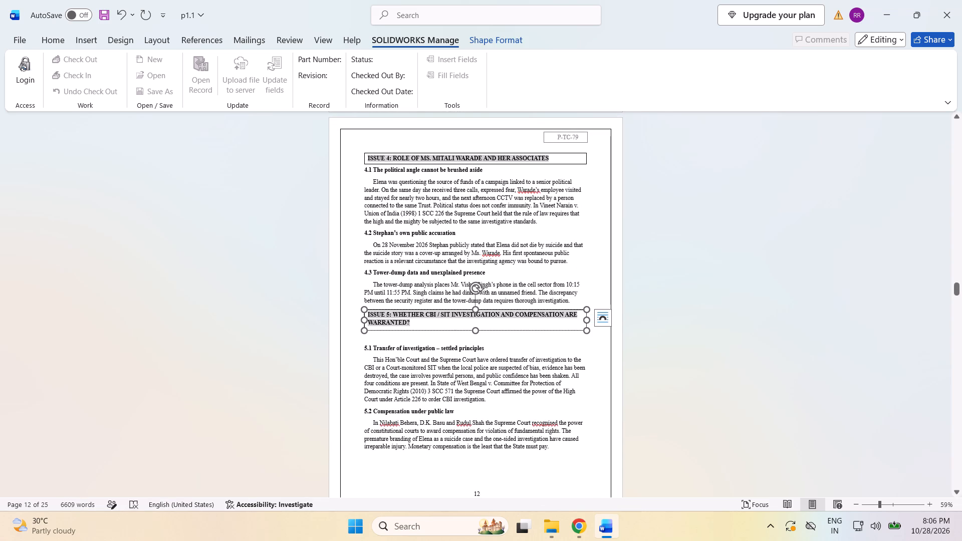
pyautogui.moveTo(487, 309); pyautogui.dragTo(490, 317)
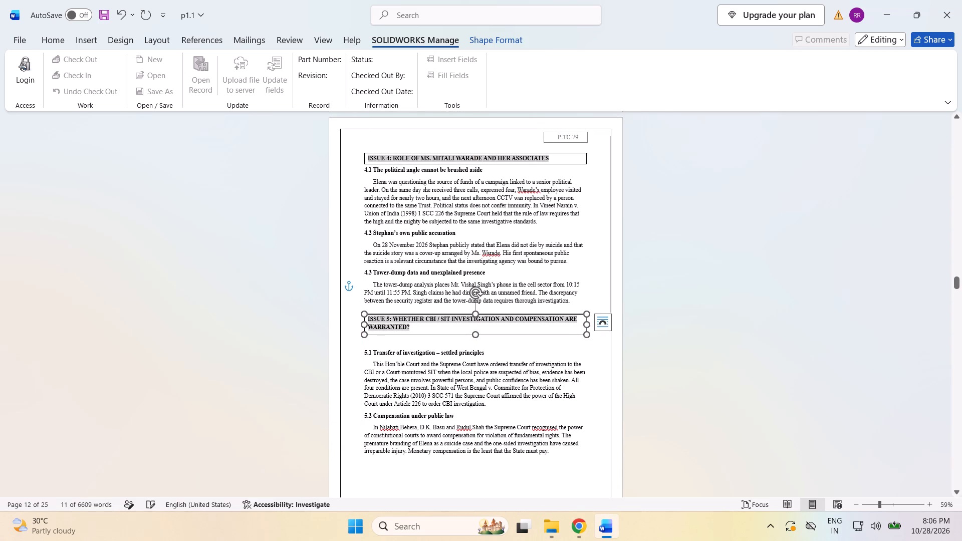
pyautogui.scroll(-5, 490, 317)
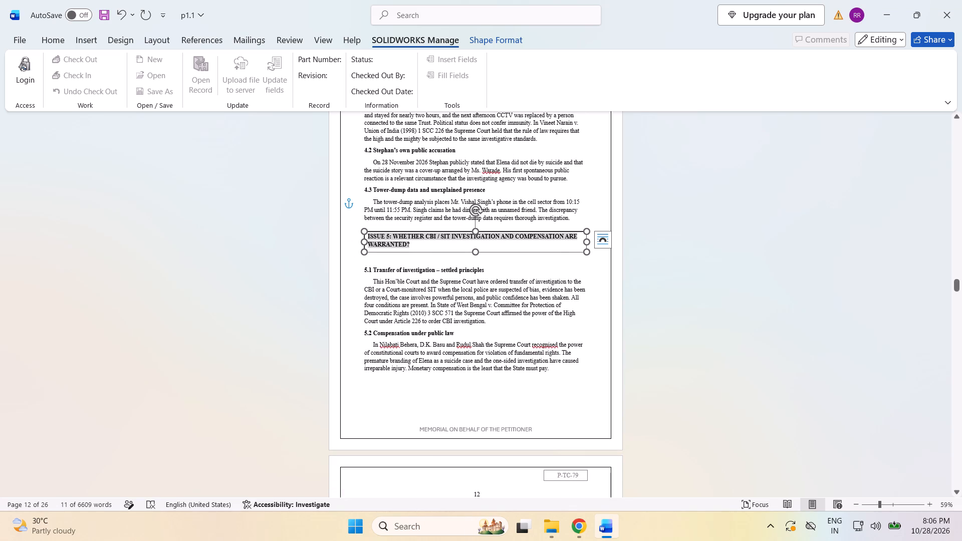
pyautogui.click(484, 232)
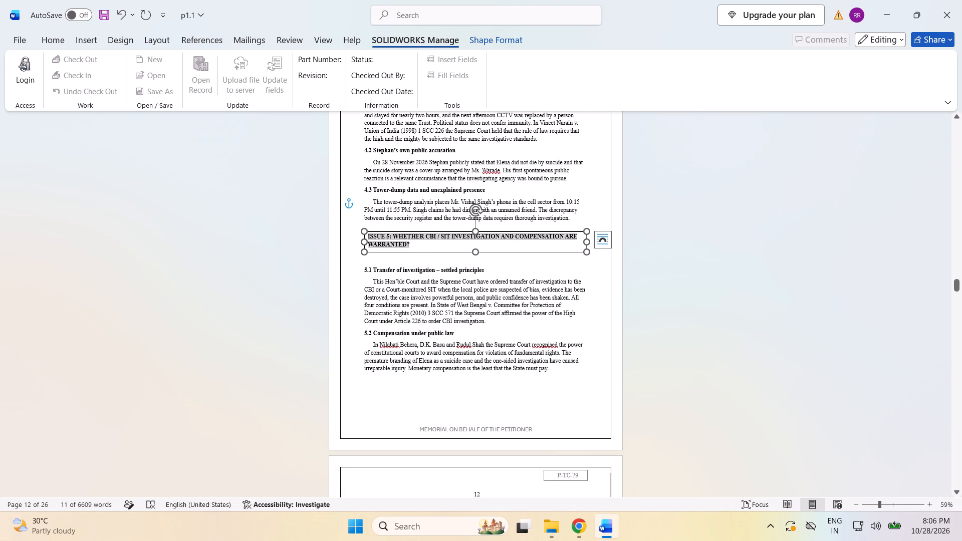
pyautogui.click(485, 229)
pyautogui.moveTo(496, 232); pyautogui.dragTo(496, 227)
pyautogui.moveTo(501, 251); pyautogui.dragTo(503, 236)
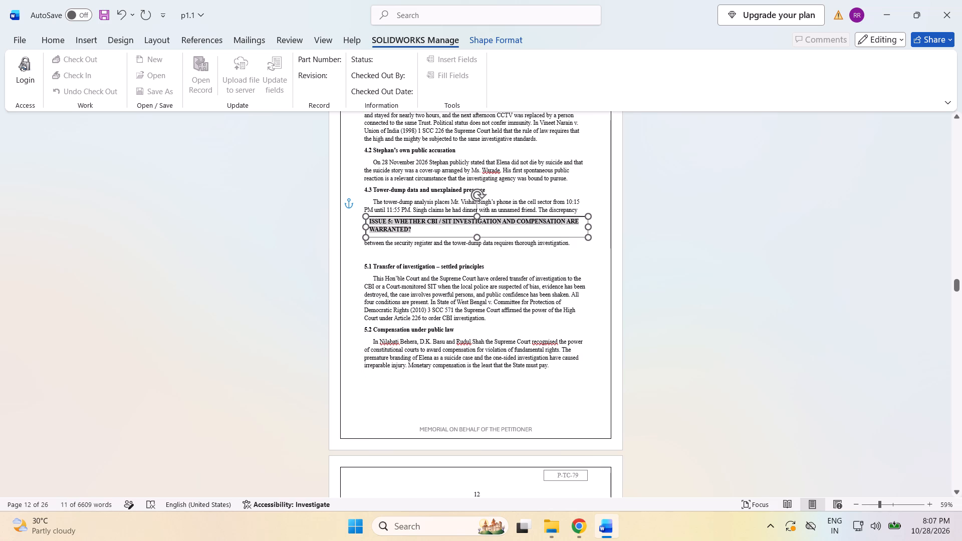
pyautogui.moveTo(503, 236); pyautogui.dragTo(503, 239)
pyautogui.click(507, 235)
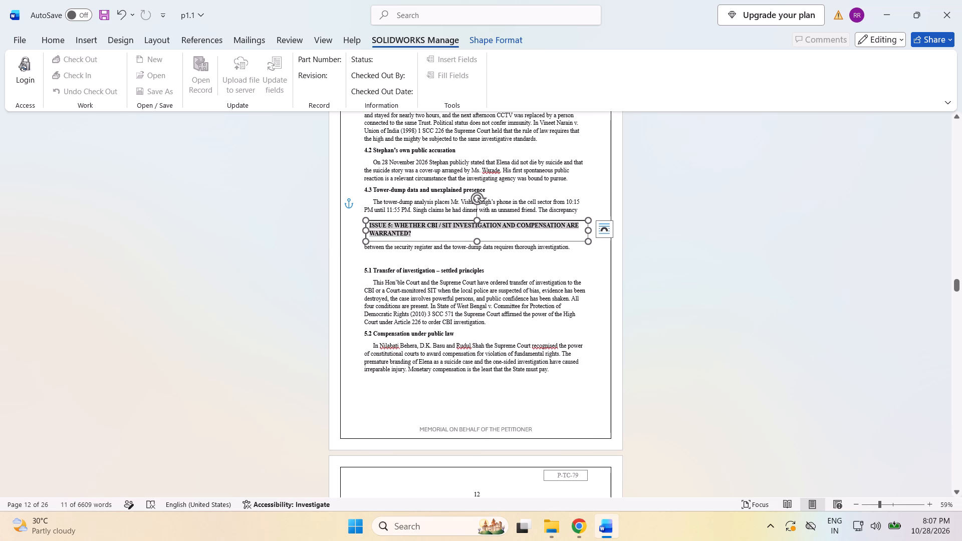
pyautogui.click(507, 240)
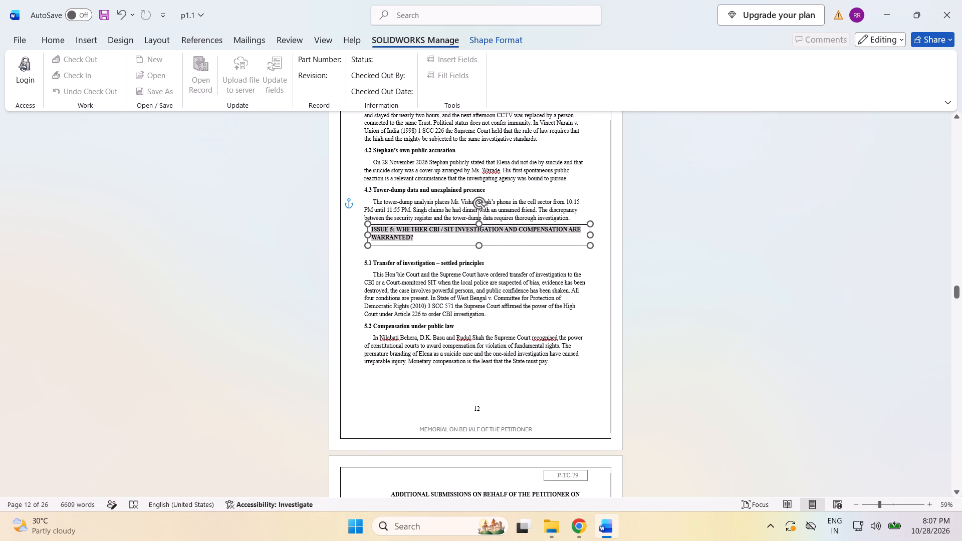
pyautogui.moveTo(508, 245); pyautogui.dragTo(502, 246)
pyautogui.click(491, 271)
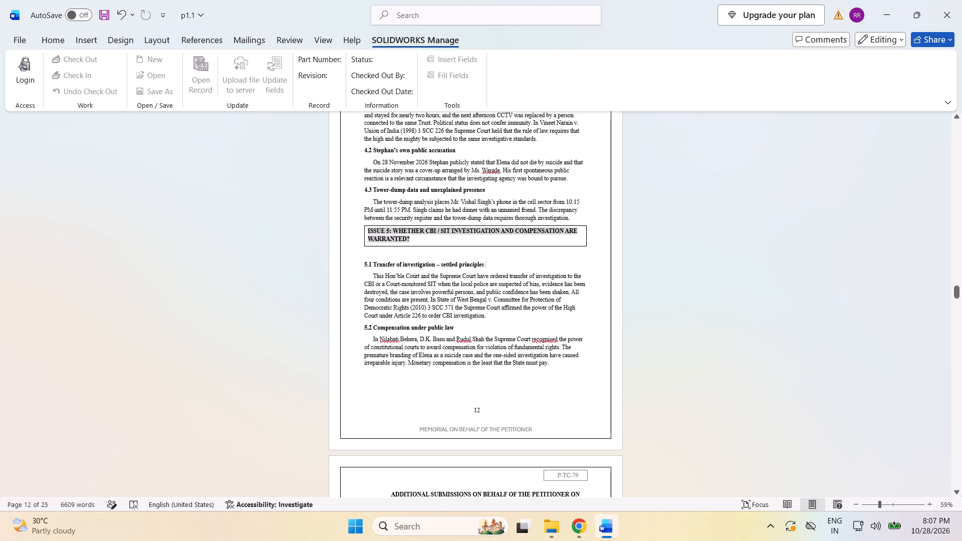
# Delete the empty line between the boxed Issue 5 heading and the section 5.1 heading.
pyautogui.scroll(-4, 419, 299)
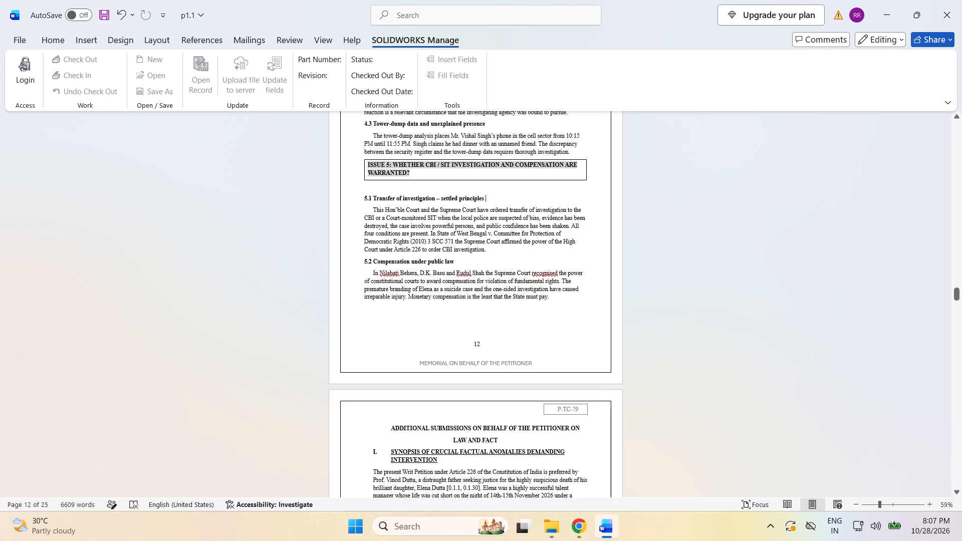
pyautogui.click(363, 194)
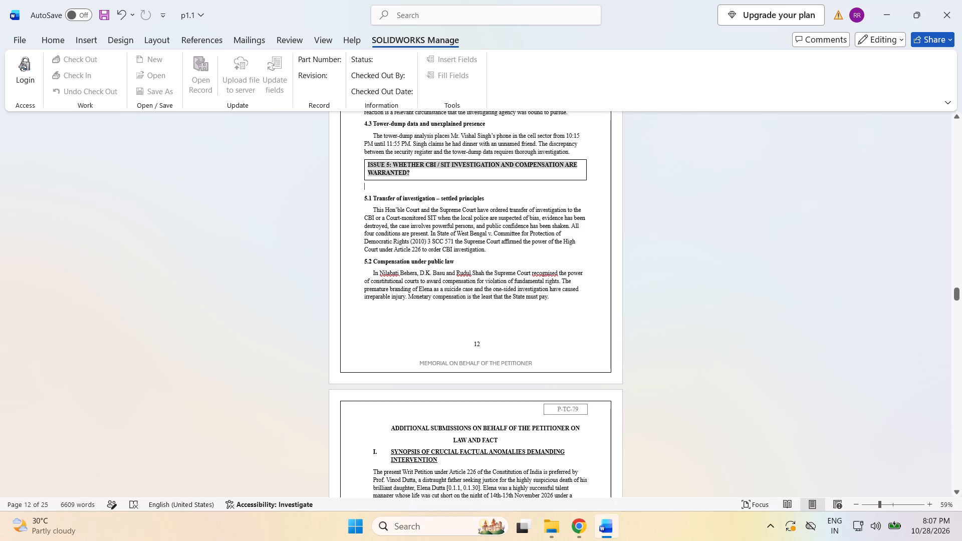
pyautogui.click(361, 199)
pyautogui.press('BackSpace')
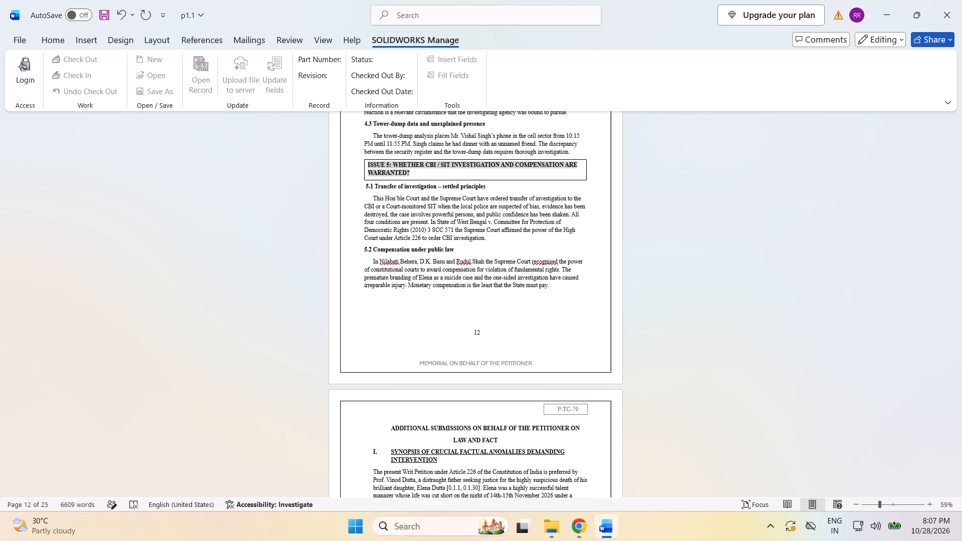
# Apply Times New Roman to the Issue 5 body text on page 12, covering sections 5.1 and 5.2.
pyautogui.scroll(-8, 487, 409)
pyautogui.scroll(2, 487, 409)
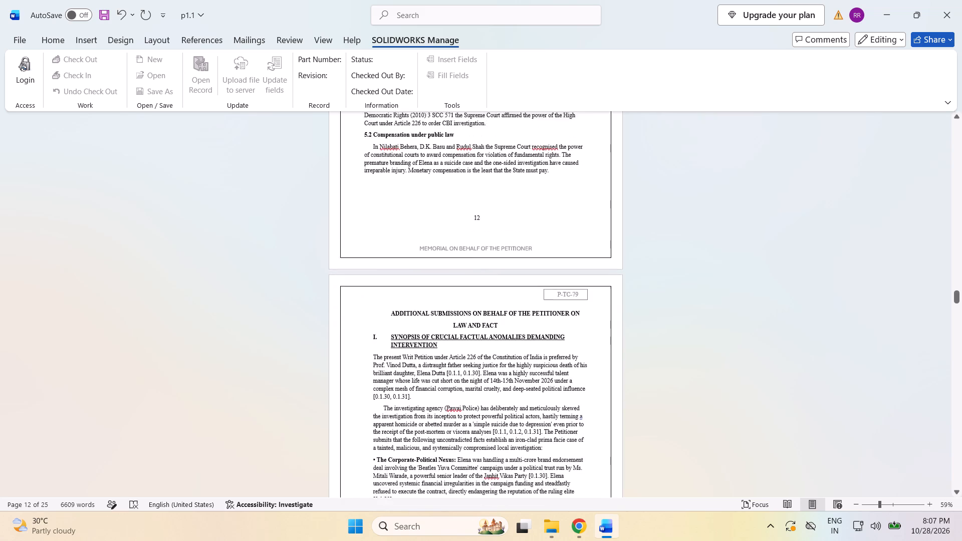
pyautogui.scroll(12, 487, 409)
pyautogui.scroll(-1, 485, 406)
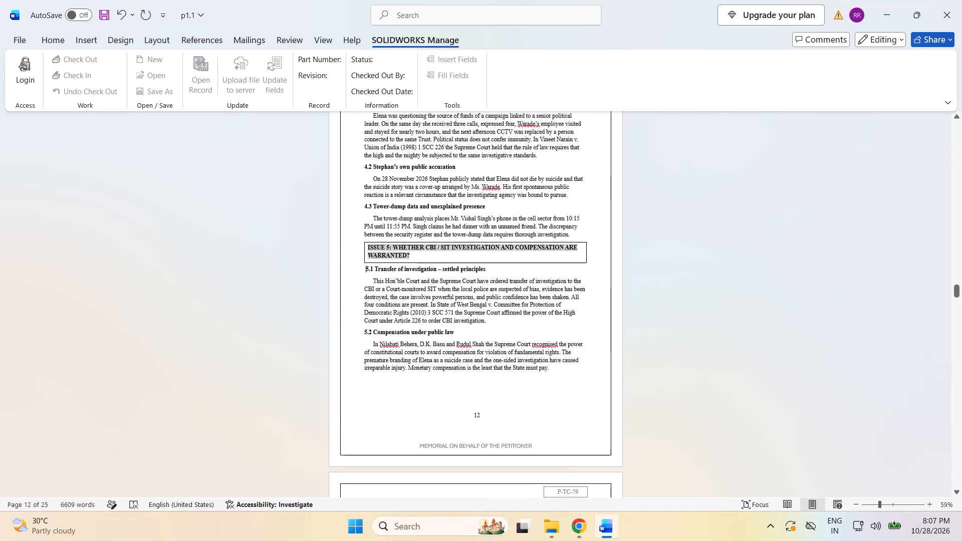
pyautogui.moveTo(362, 270); pyautogui.dragTo(555, 384)
pyautogui.click(624, 347)
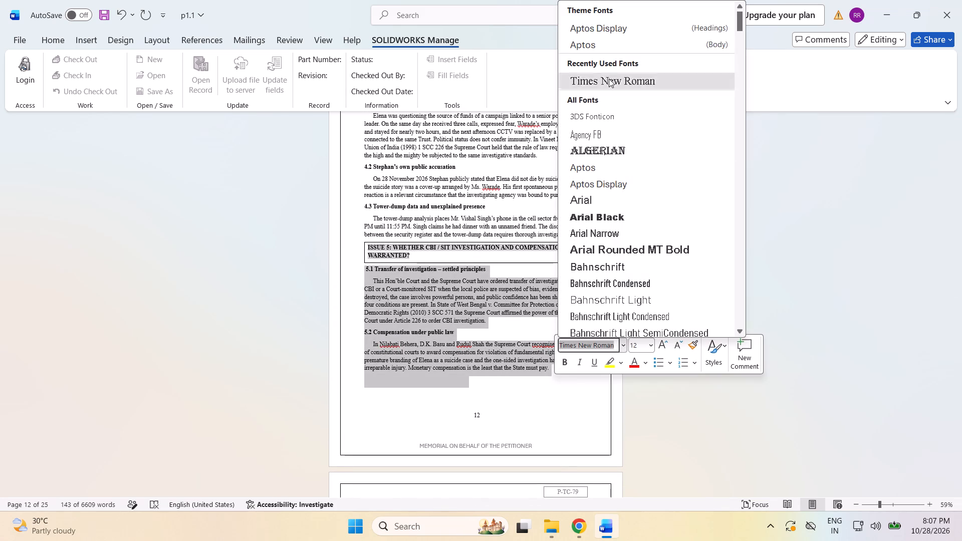
pyautogui.click(609, 79)
pyautogui.scroll(-8, 565, 191)
pyautogui.click(778, 283)
# Apply Times New Roman to the Additional Submissions title and the heading I Synopsis of Crucial Factual Anomalies on page 13.
pyautogui.scroll(-4, 699, 333)
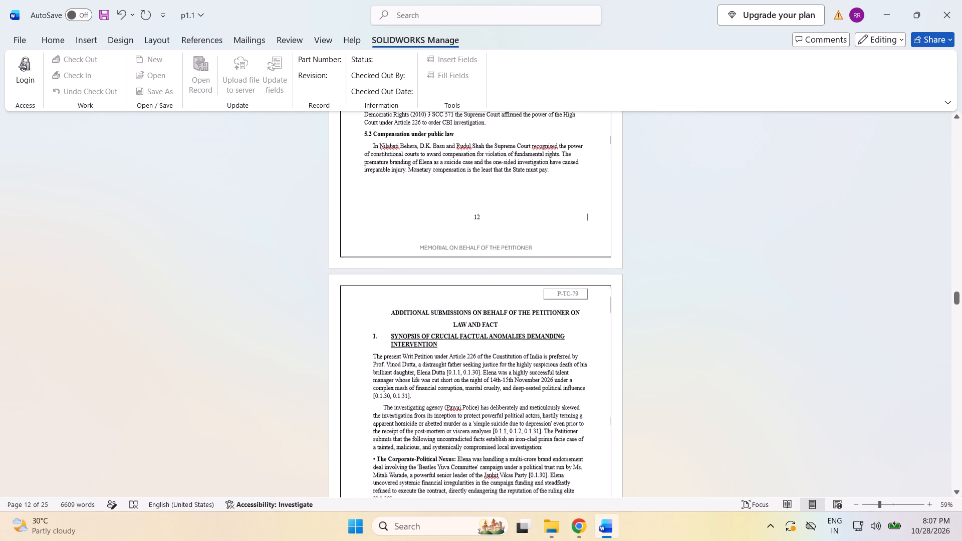
pyautogui.moveTo(381, 312); pyautogui.dragTo(577, 332)
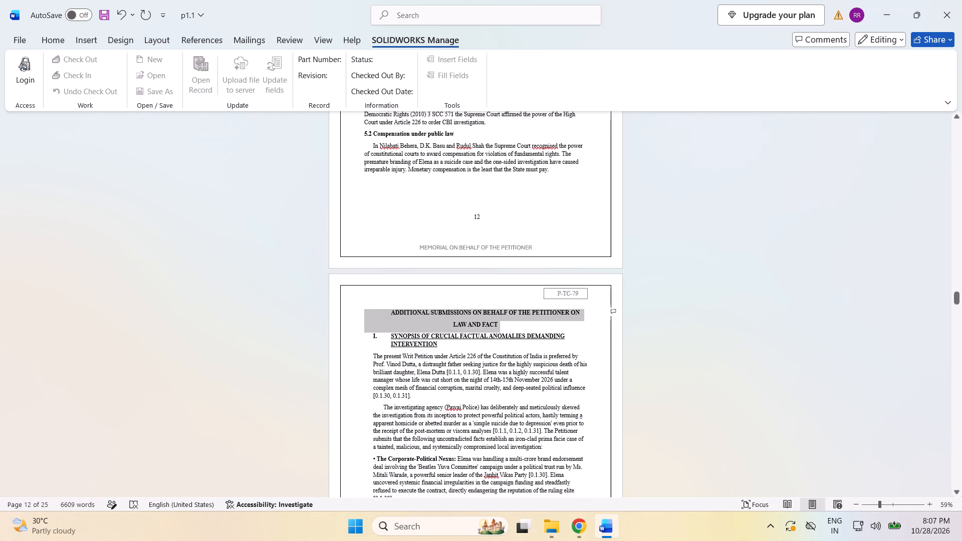
pyautogui.moveTo(577, 332); pyautogui.dragTo(579, 346)
pyautogui.click(649, 310)
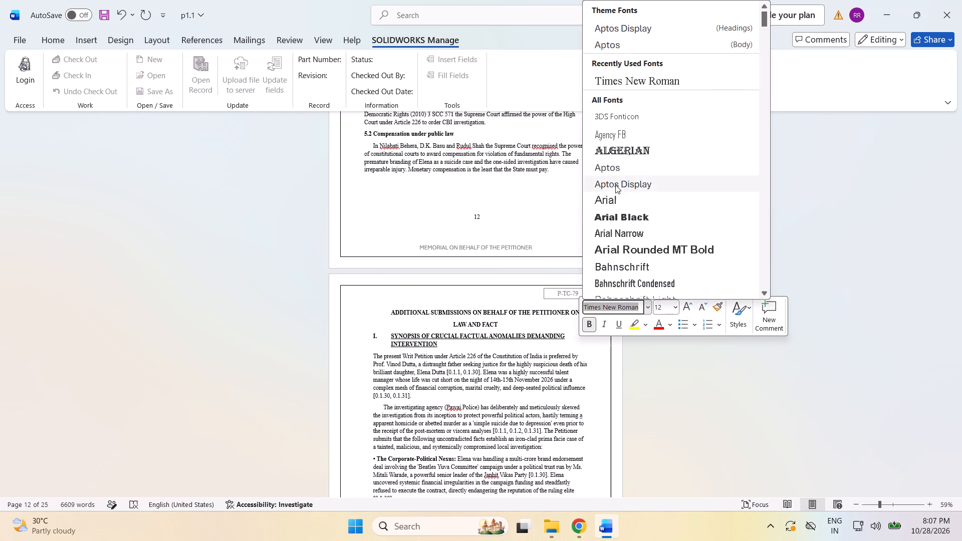
pyautogui.click(625, 86)
pyautogui.scroll(-9, 624, 103)
pyautogui.scroll(-3, 648, 321)
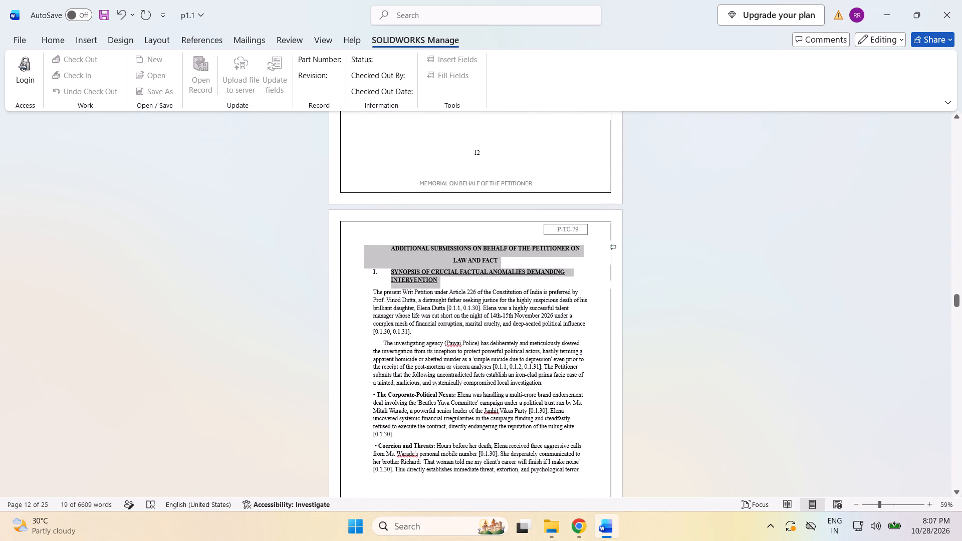
pyautogui.click(682, 321)
# Apply Times New Roman to the page 13 body text beneath heading I, through the Coercion and Threats bullet.
pyautogui.moveTo(370, 289); pyautogui.dragTo(371, 290)
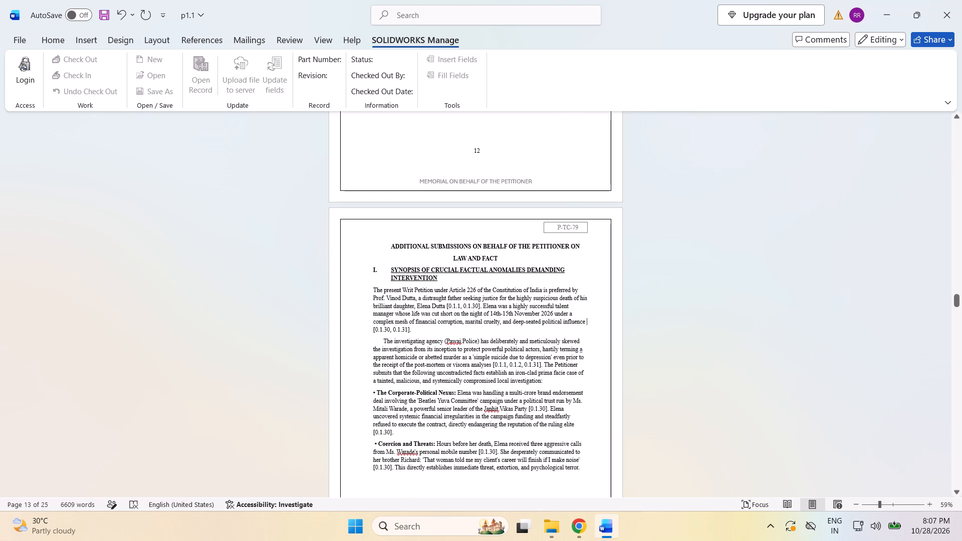
pyautogui.moveTo(371, 290); pyautogui.dragTo(533, 382)
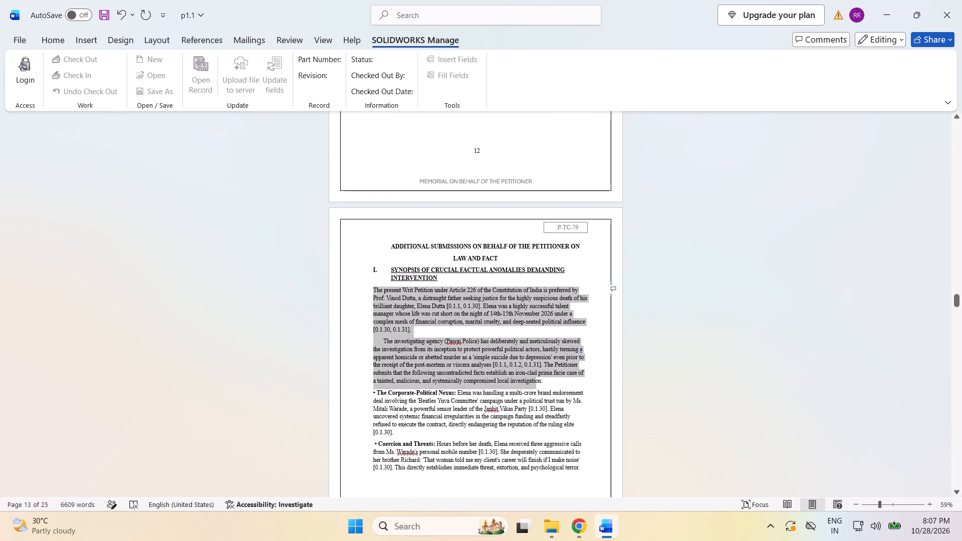
pyautogui.moveTo(533, 382); pyautogui.dragTo(579, 493)
pyautogui.scroll(-6, 579, 493)
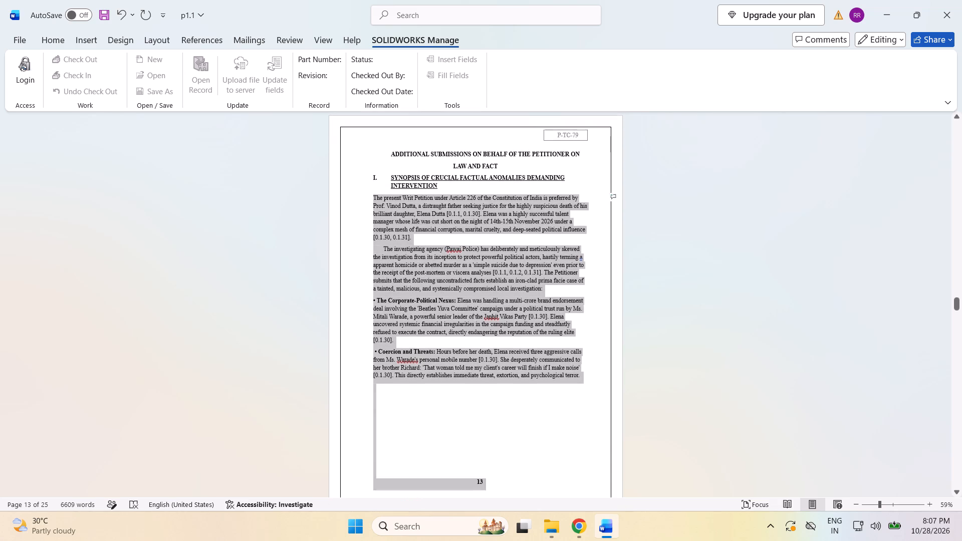
pyautogui.moveTo(579, 493); pyautogui.dragTo(579, 453)
pyautogui.scroll(4, 579, 493)
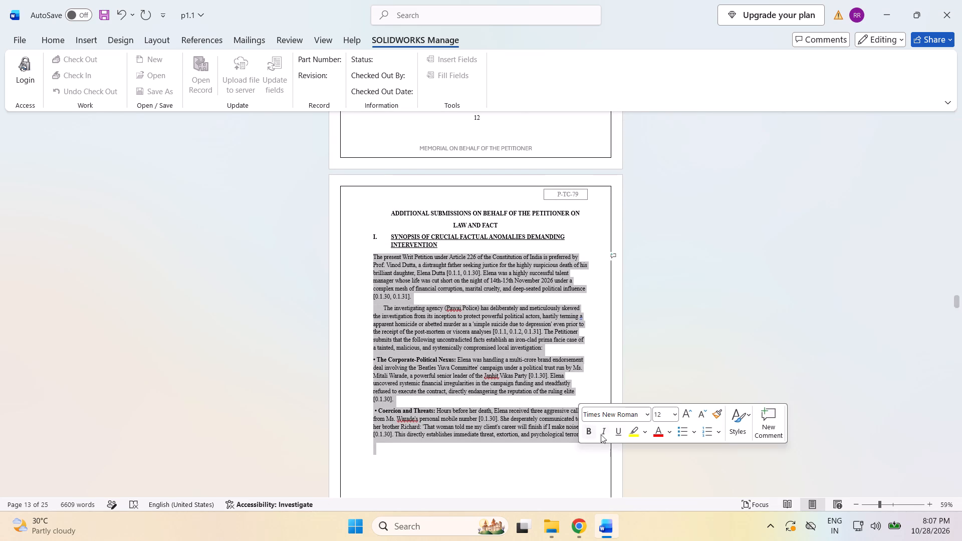
pyautogui.click(647, 416)
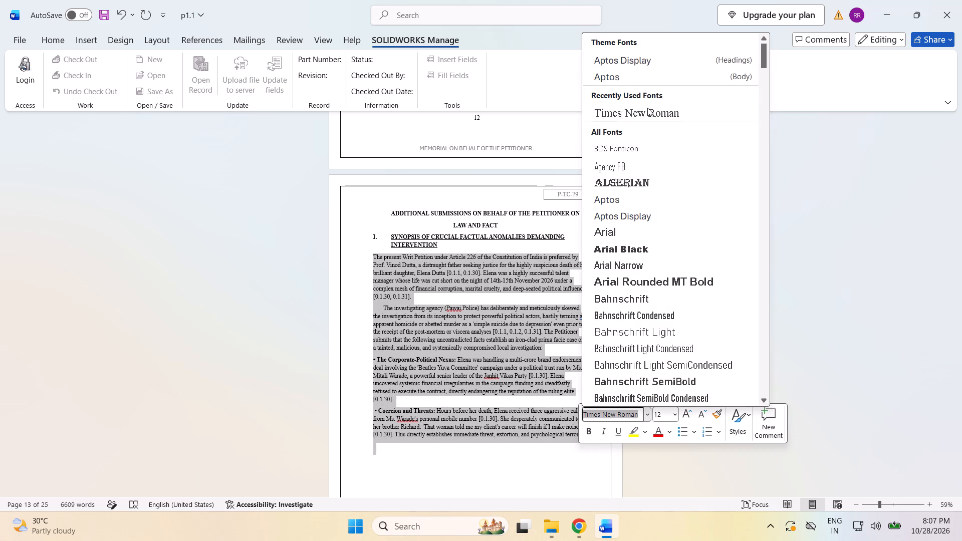
pyautogui.click(647, 109)
pyautogui.scroll(-9, 680, 315)
pyautogui.click(709, 365)
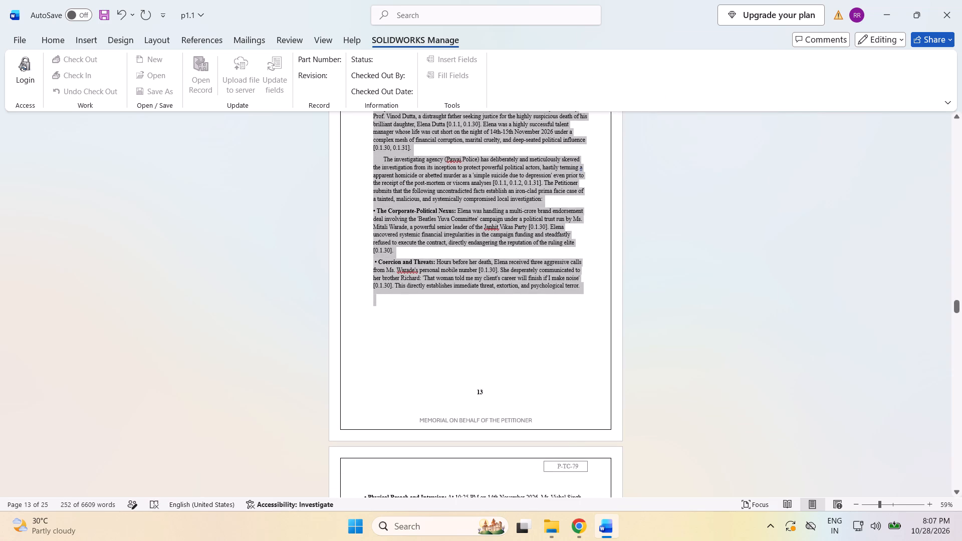
# Apply Times New Roman to the Physical Breach and Intrusion and The Fatal Window & Altercation bullets on page 14.
pyautogui.scroll(-14, 705, 360)
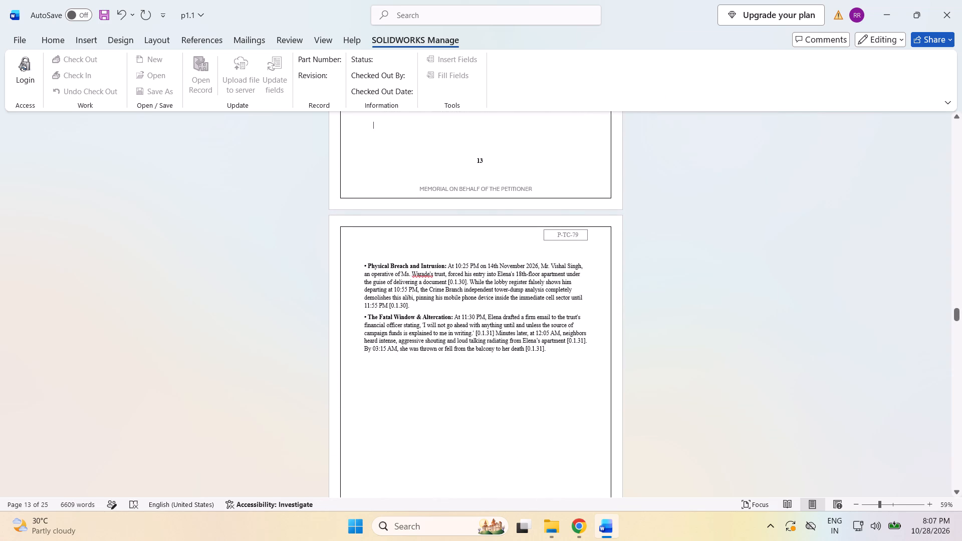
pyautogui.moveTo(357, 265); pyautogui.dragTo(564, 353)
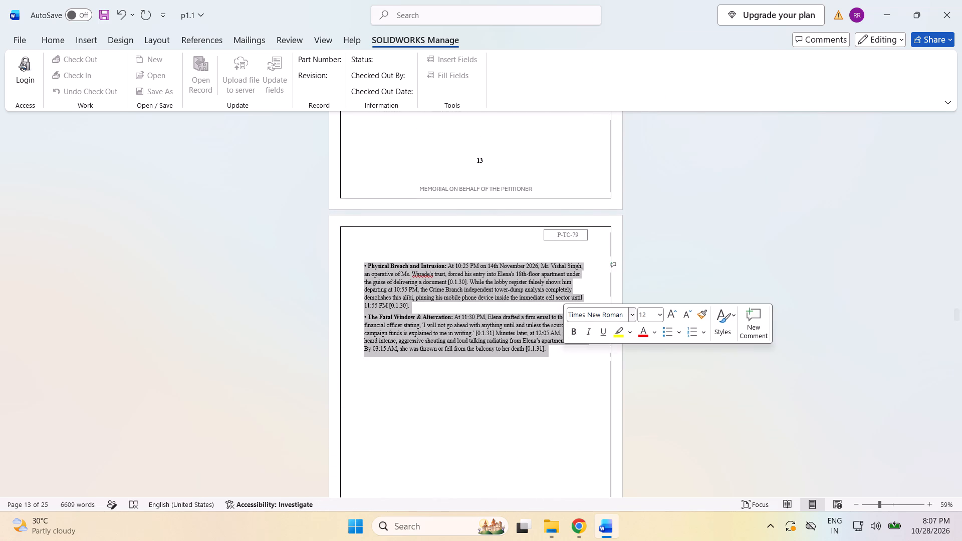
pyautogui.click(632, 318)
pyautogui.click(596, 76)
pyautogui.scroll(-3, 603, 127)
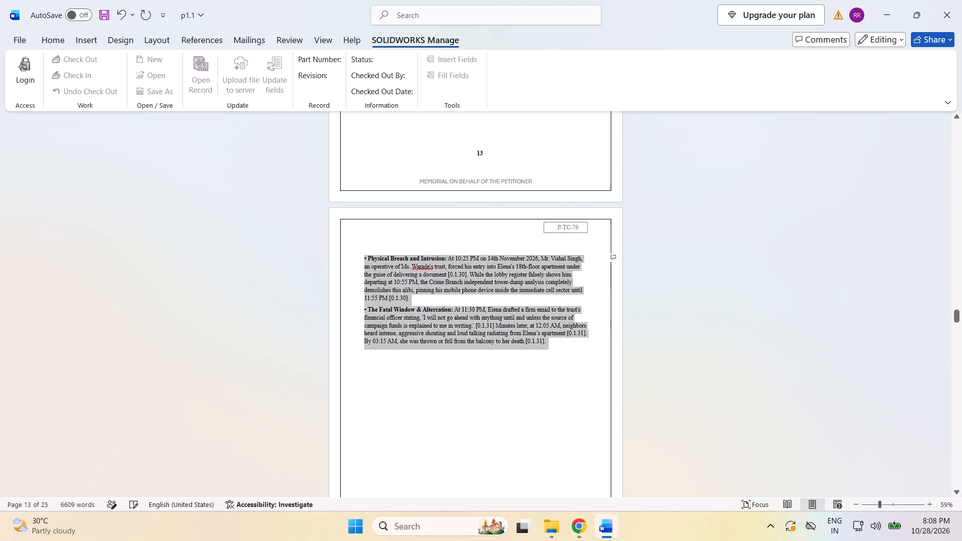
pyautogui.scroll(-15, 604, 142)
pyautogui.click(795, 330)
# Apply Times New Roman to all of page 15, from heading II through subsection 3 Pre-Judged Official Proclamations.
pyautogui.scroll(-6, 795, 330)
pyautogui.scroll(-6, 698, 327)
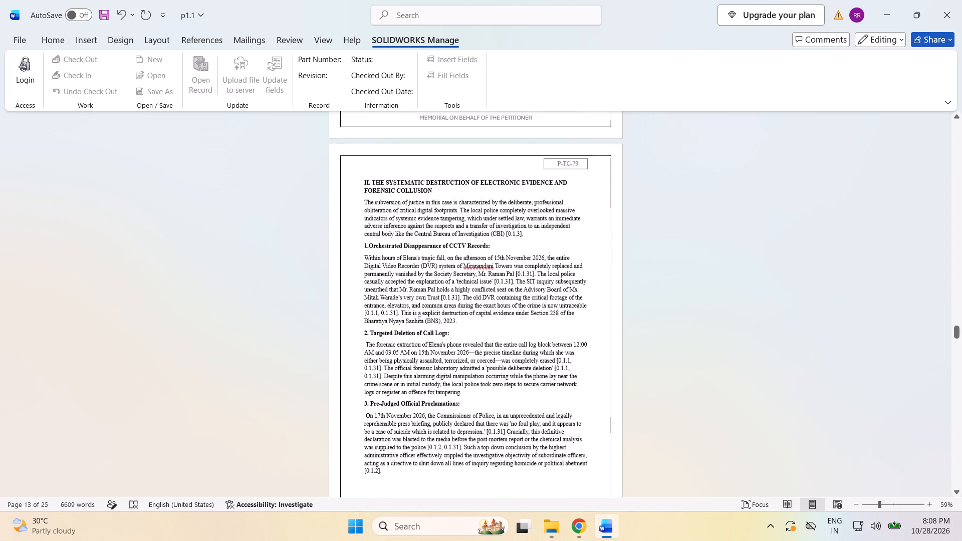
pyautogui.moveTo(361, 176); pyautogui.dragTo(461, 457)
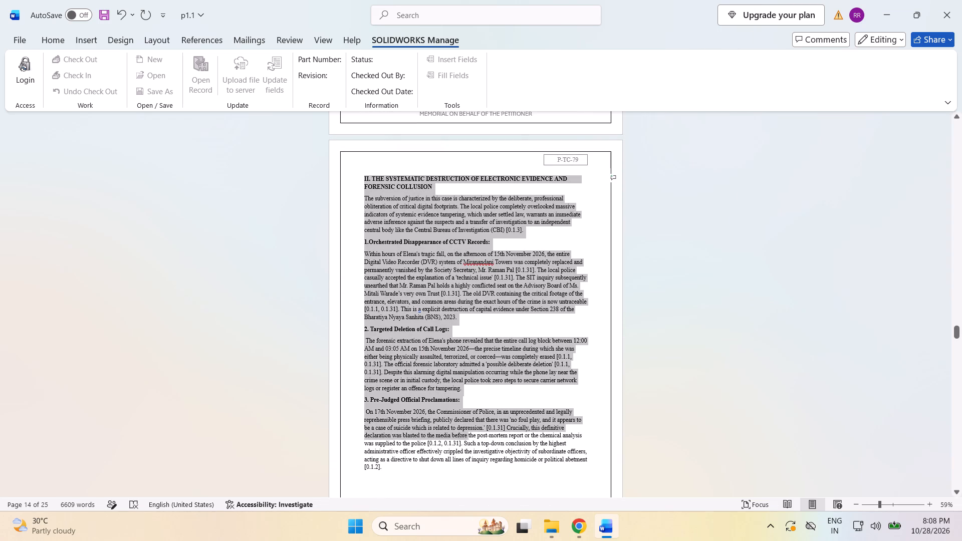
pyautogui.moveTo(461, 457); pyautogui.dragTo(460, 472)
pyautogui.scroll(-5, 460, 472)
pyautogui.scroll(4, 460, 472)
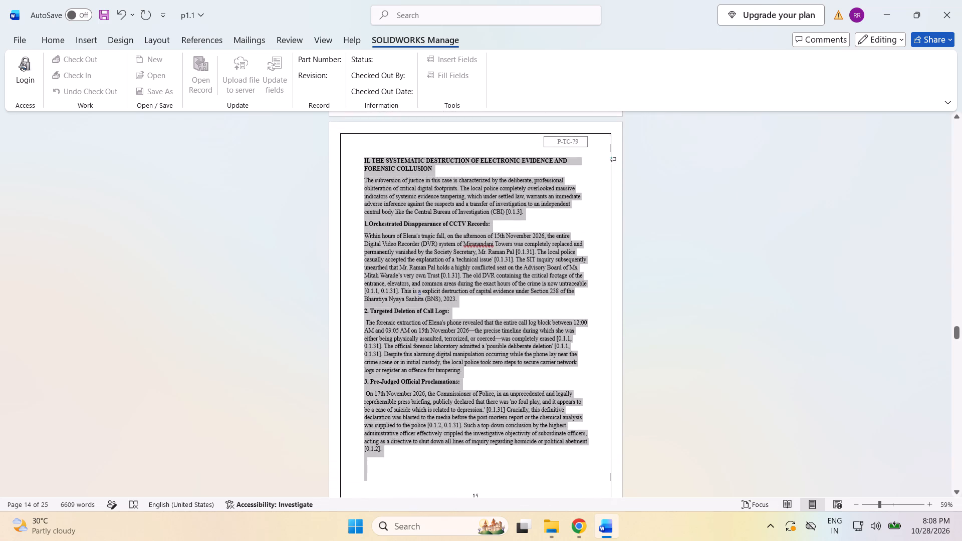
pyautogui.moveTo(460, 472); pyautogui.dragTo(459, 461)
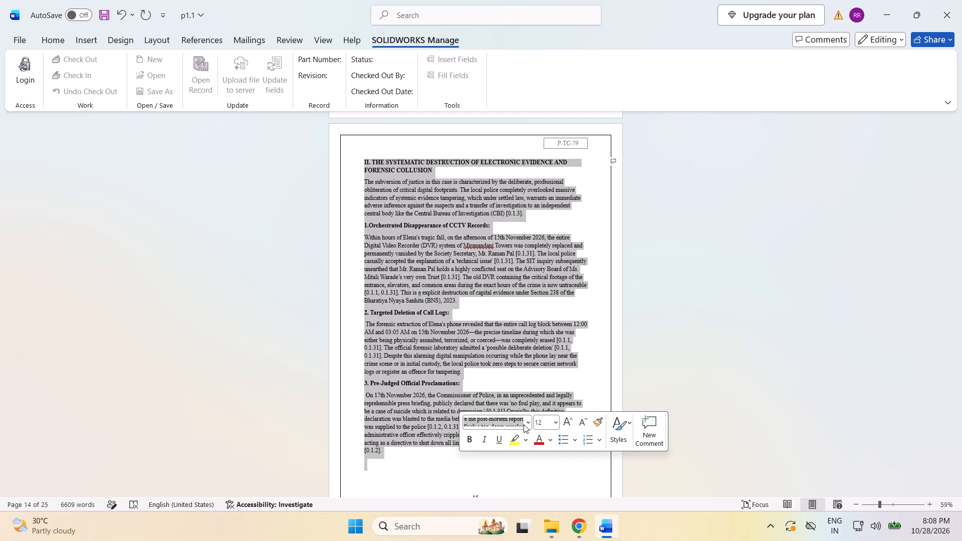
pyautogui.click(524, 424)
pyautogui.click(530, 417)
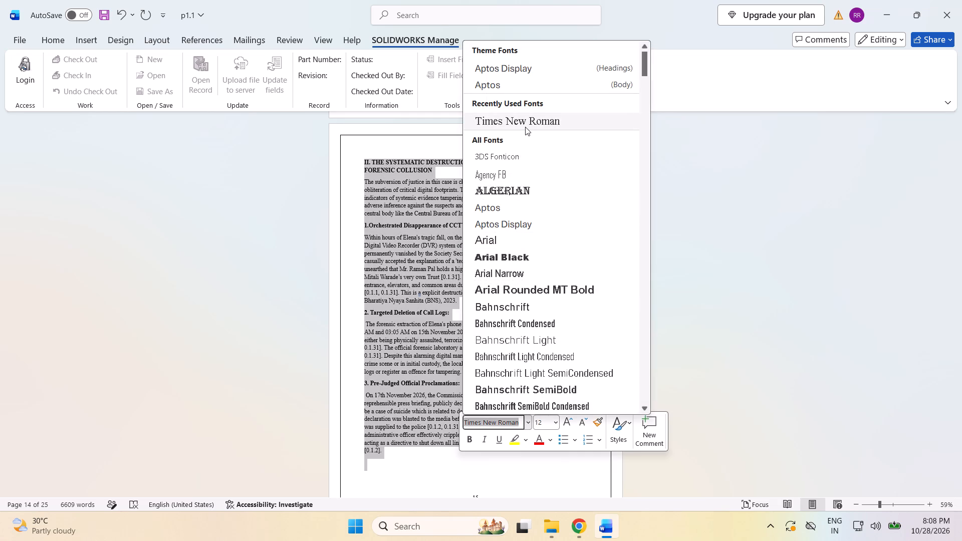
pyautogui.click(525, 127)
# Apply Times New Roman to the page 16 text, covering subsection 4 Scientific Contradictions and section III on matrimonial cruelty.
pyautogui.scroll(-20, 525, 129)
pyautogui.scroll(-3, 525, 129)
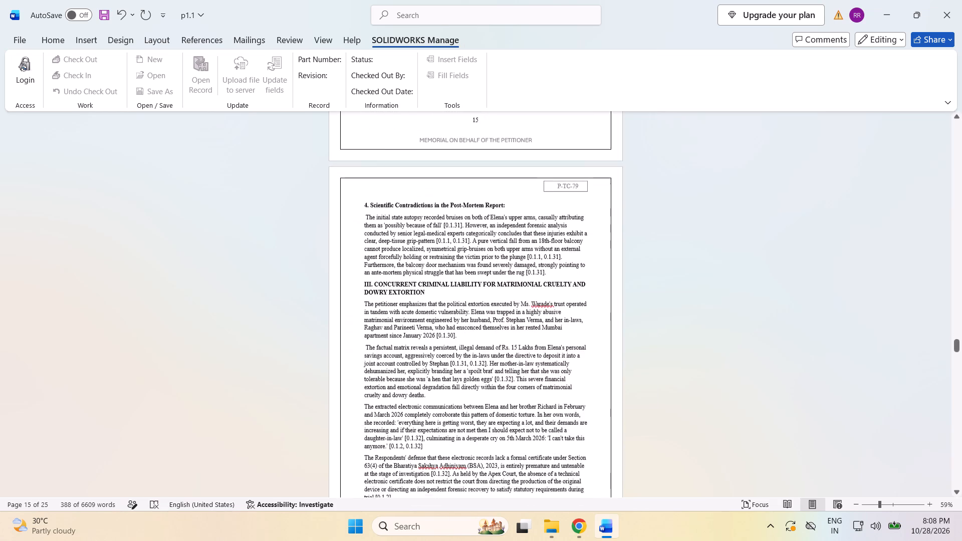
pyautogui.scroll(-2, 531, 204)
pyautogui.click(353, 165)
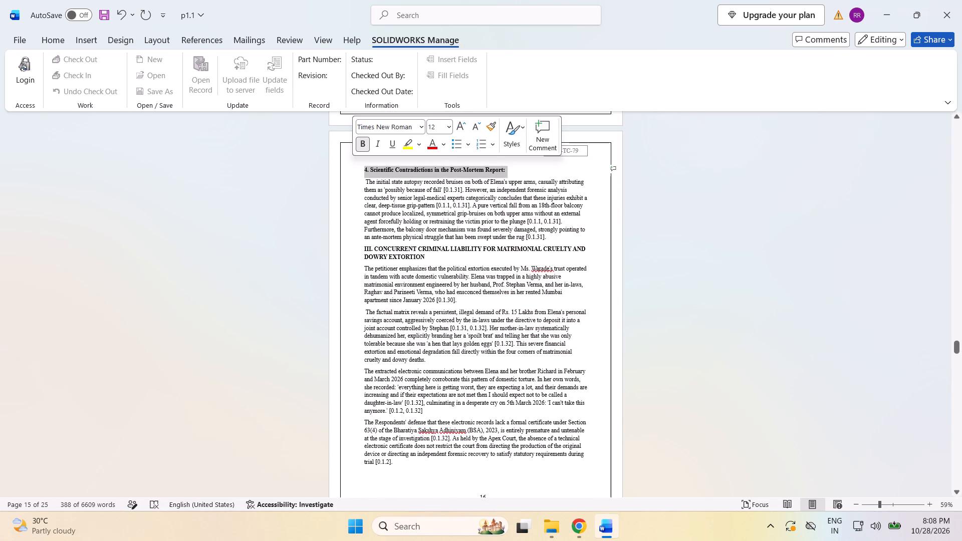
pyautogui.click(354, 165)
pyautogui.click(359, 164)
pyautogui.moveTo(360, 166); pyautogui.dragTo(467, 360)
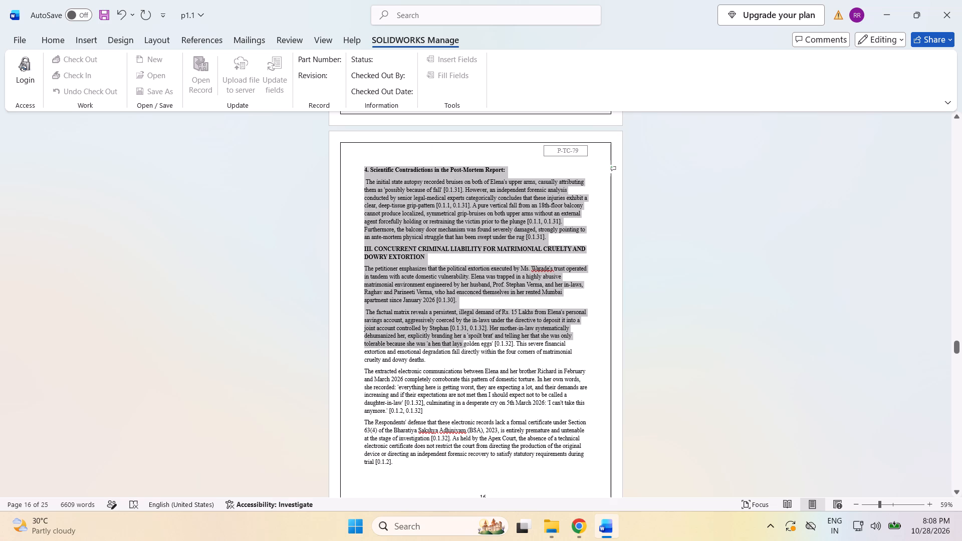
pyautogui.moveTo(467, 360); pyautogui.dragTo(501, 463)
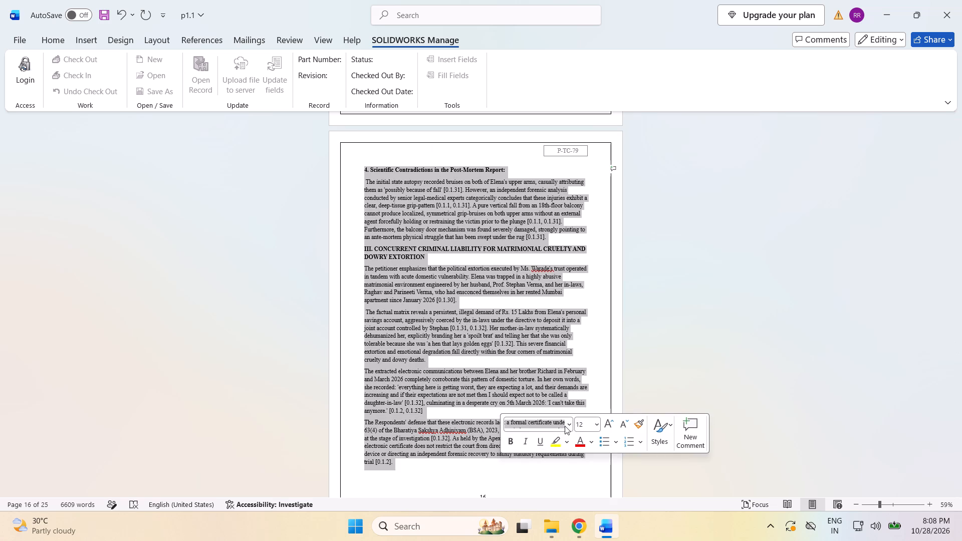
pyautogui.click(565, 426)
pyautogui.click(551, 124)
pyautogui.scroll(-1, 550, 128)
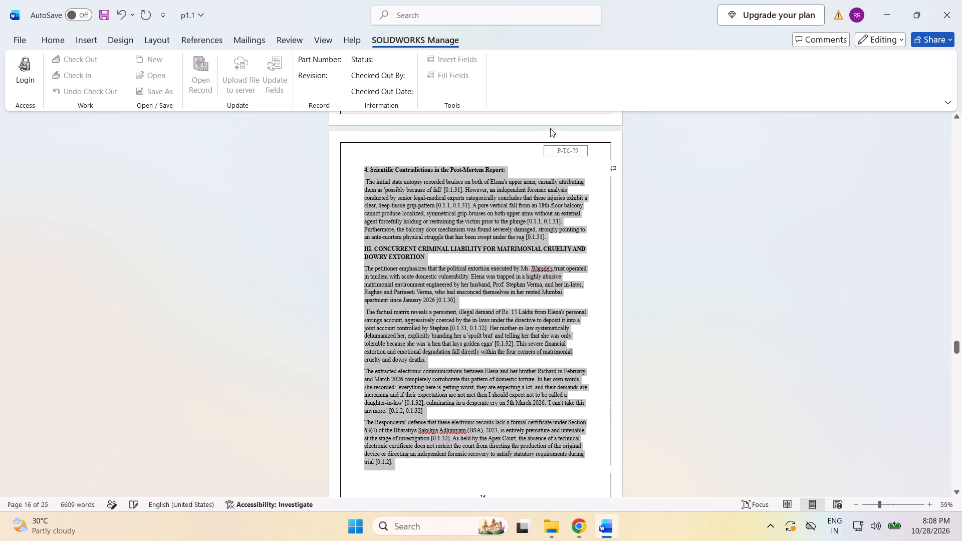
pyautogui.scroll(-3, 550, 128)
pyautogui.click(691, 237)
# Apply Times New Roman to the Psychiatric History Does Not Absolve Cruelty heading and its paragraph on page 17.
pyautogui.scroll(2, 661, 277)
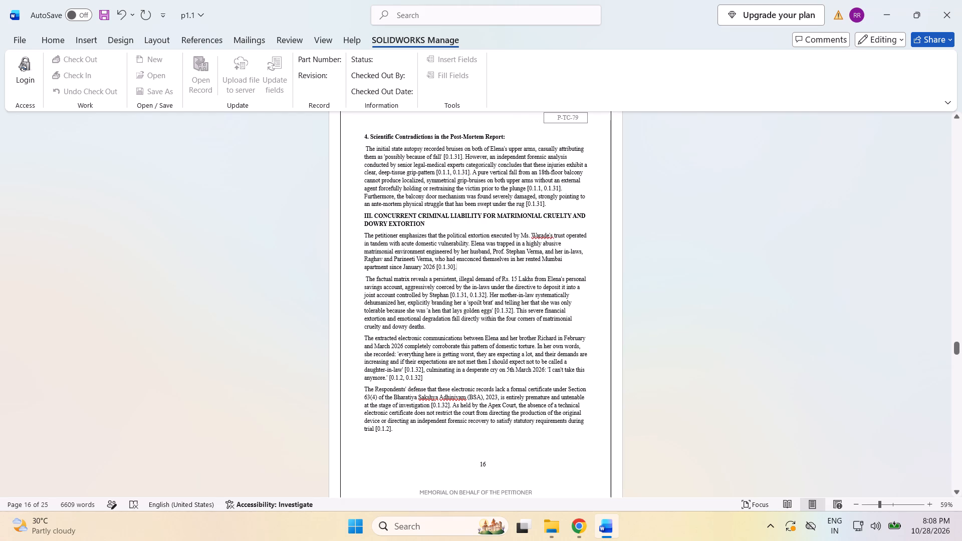
pyautogui.scroll(-1, 629, 303)
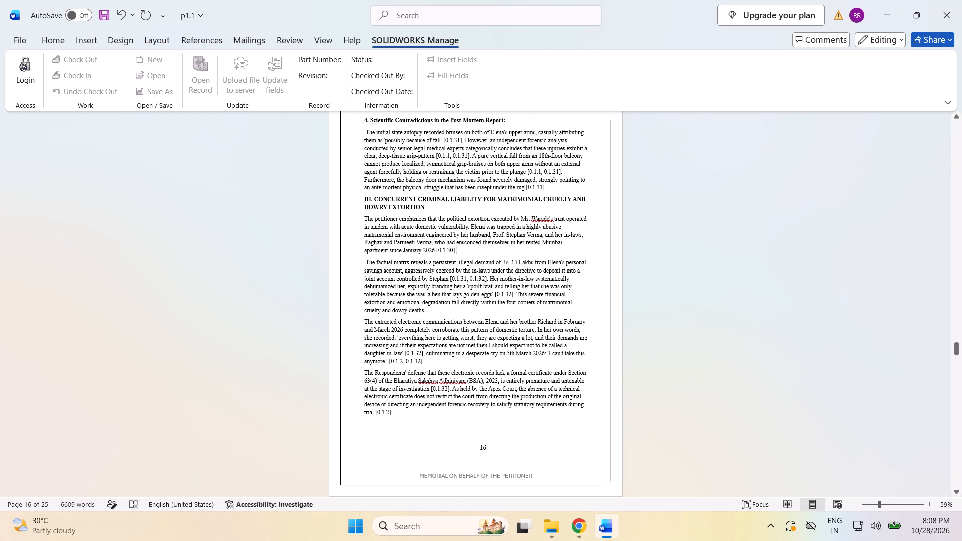
pyautogui.scroll(-6, 648, 403)
pyautogui.scroll(1, 648, 403)
pyautogui.scroll(-6, 648, 403)
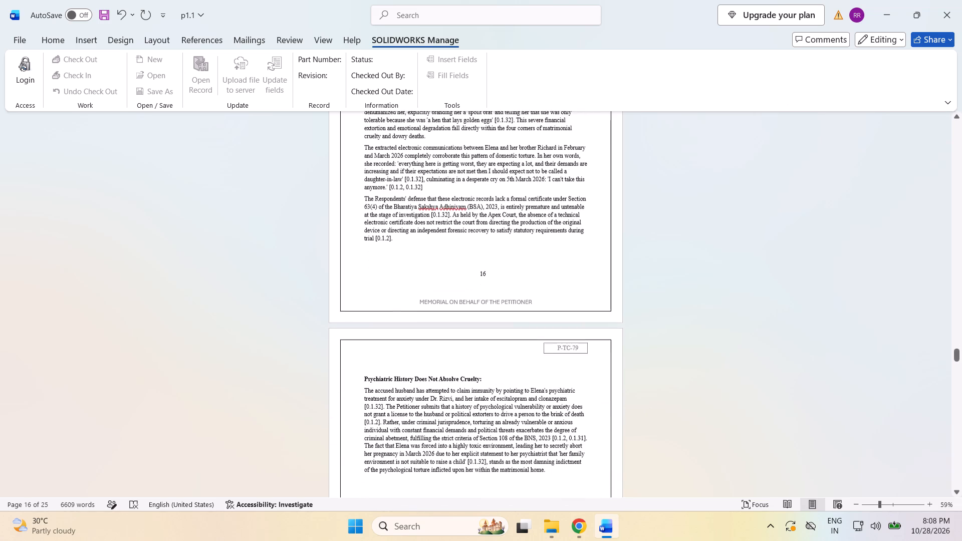
pyautogui.scroll(-5, 616, 477)
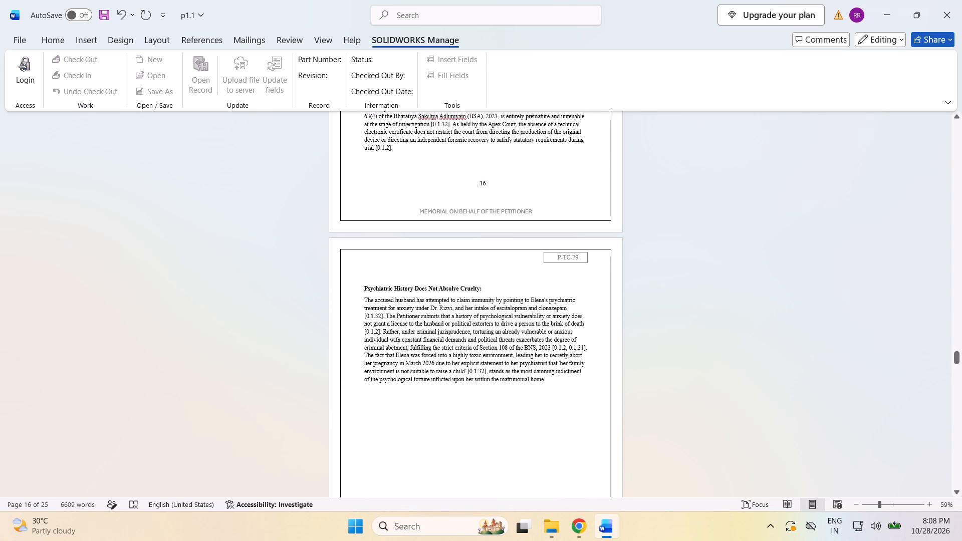
pyautogui.moveTo(359, 284); pyautogui.dragTo(561, 415)
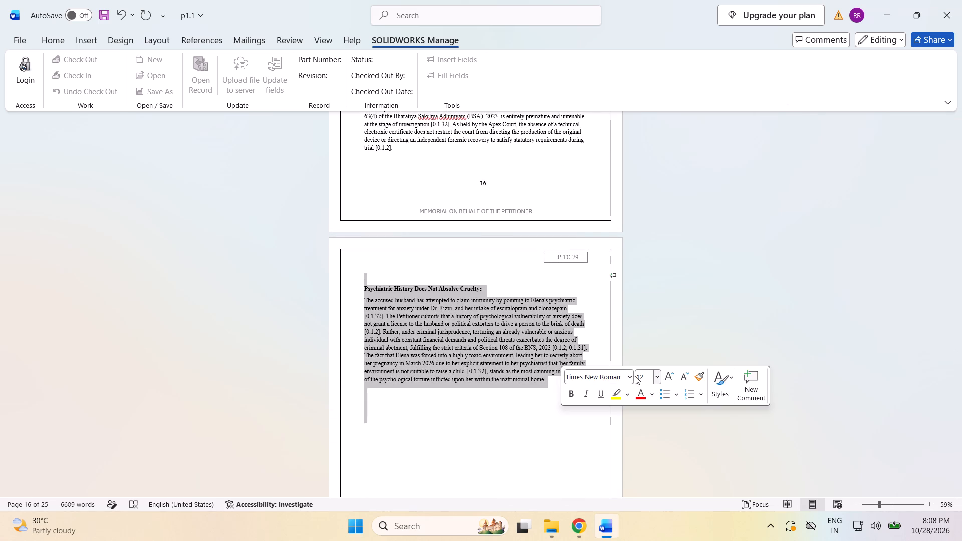
pyautogui.click(631, 377)
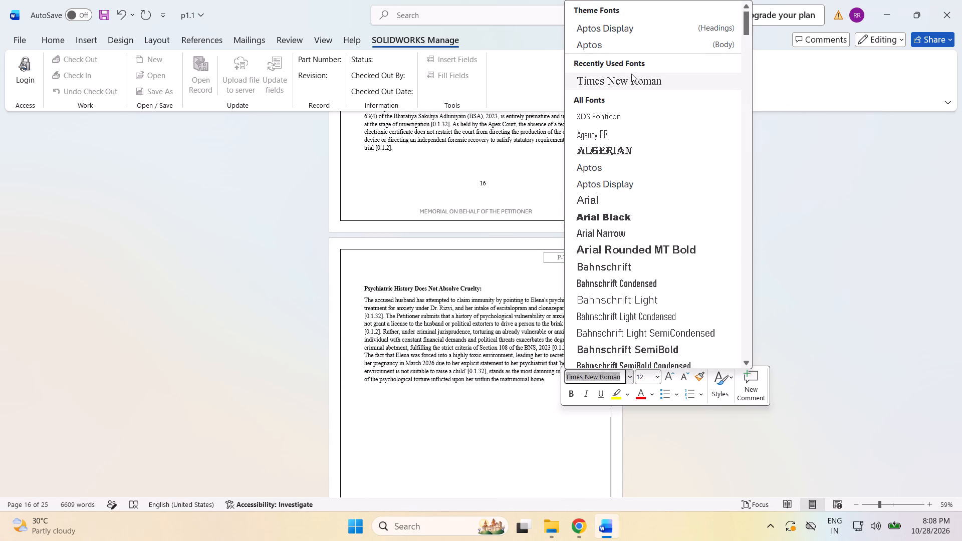
pyautogui.click(631, 74)
pyautogui.scroll(-20, 643, 151)
pyautogui.scroll(-1, 643, 151)
pyautogui.scroll(-10, 691, 208)
pyautogui.click(702, 210)
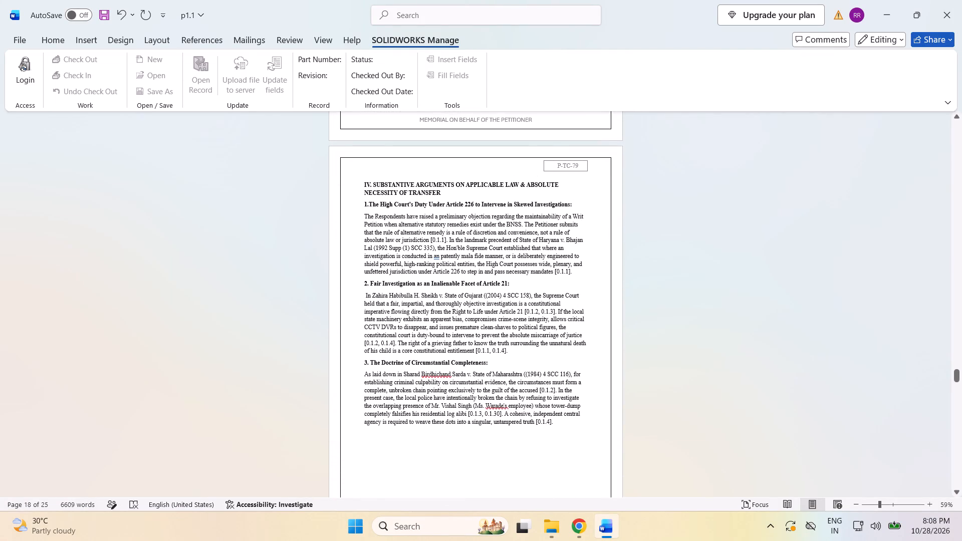
# Apply Times New Roman to the page 18 text, from heading IV through subsection 3 The Doctrine of Circumstantial Completeness.
pyautogui.moveTo(360, 177); pyautogui.dragTo(559, 420)
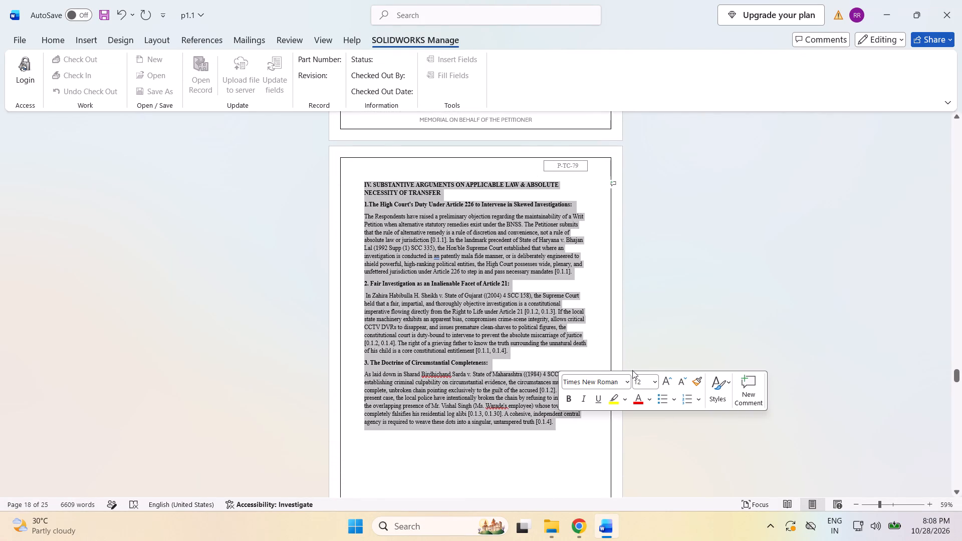
pyautogui.click(629, 381)
pyautogui.click(606, 81)
pyautogui.scroll(-8, 606, 87)
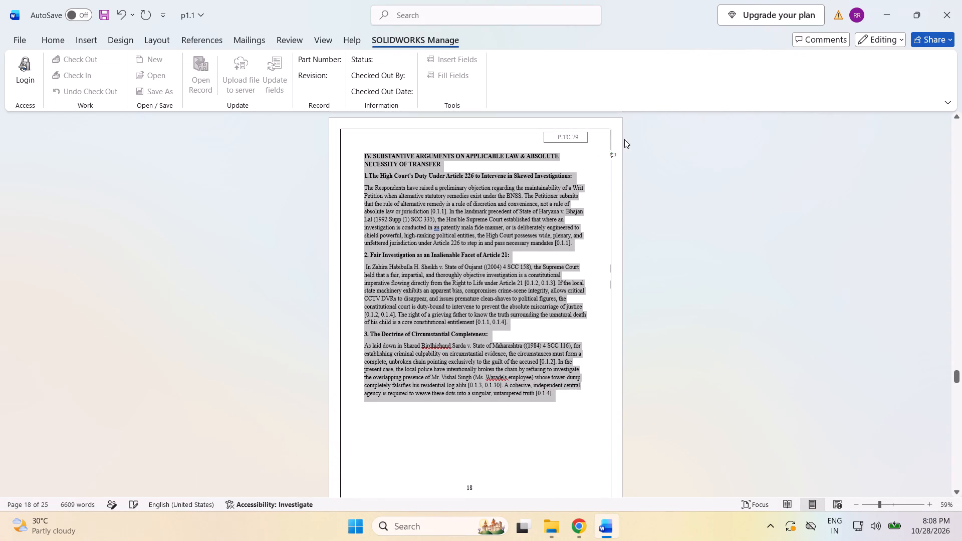
pyautogui.scroll(-18, 624, 139)
pyautogui.click(703, 298)
# Apply Times New Roman to the page 19 text, covering subsections 4 to 6.
pyautogui.scroll(-7, 703, 298)
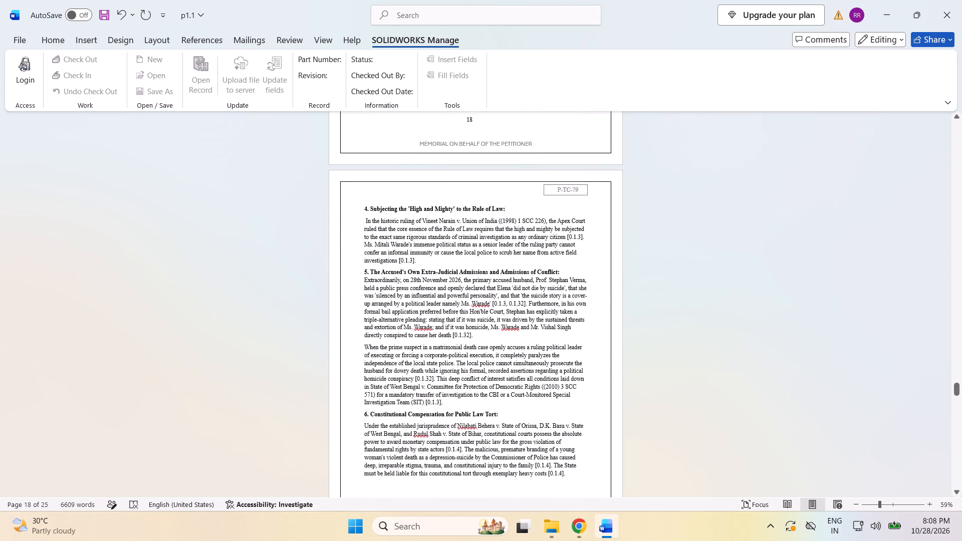
pyautogui.moveTo(357, 197); pyautogui.dragTo(570, 428)
pyautogui.click(639, 390)
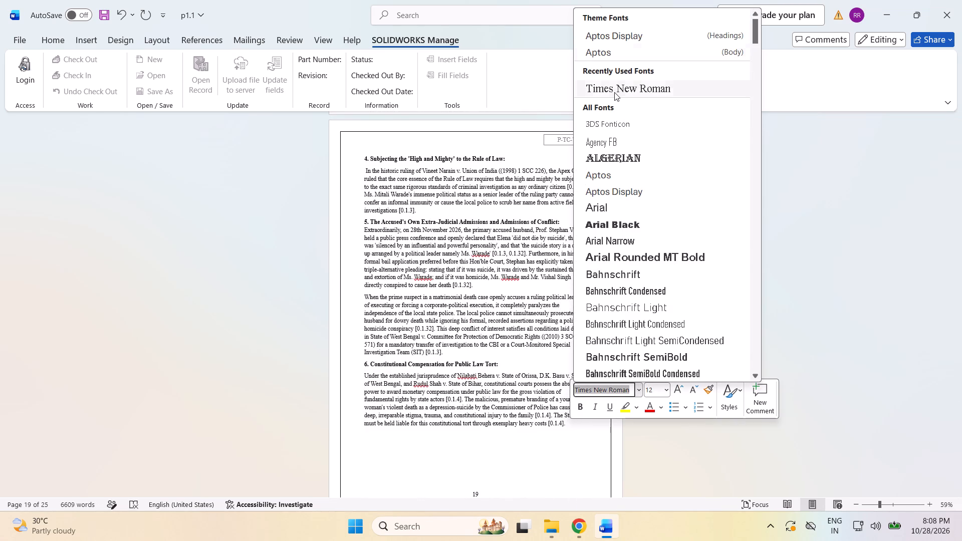
pyautogui.click(614, 92)
pyautogui.scroll(-18, 620, 140)
pyautogui.click(691, 290)
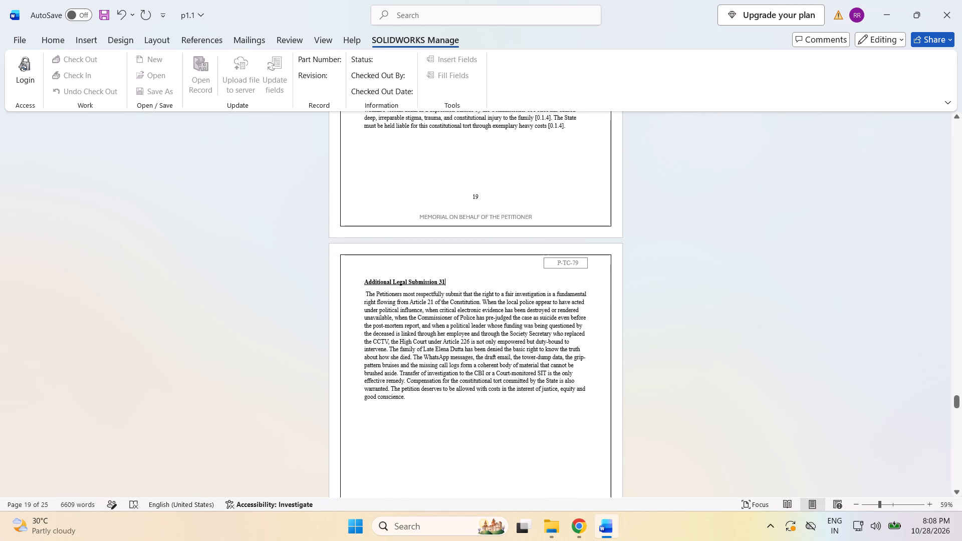
# Apply Times New Roman to the Additional Legal Submission heading and its paragraph on page 20.
pyautogui.moveTo(359, 275); pyautogui.dragTo(427, 406)
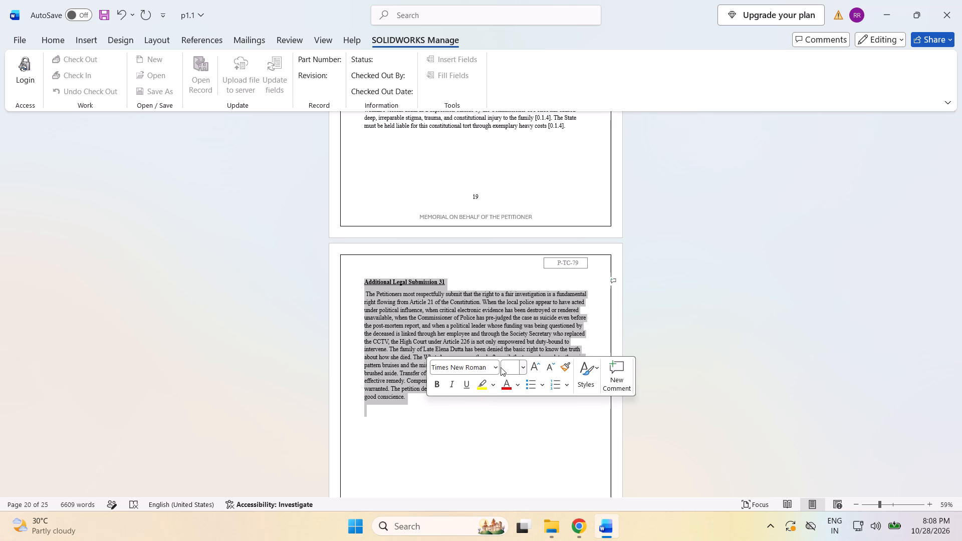
pyautogui.click(491, 366)
pyautogui.click(492, 366)
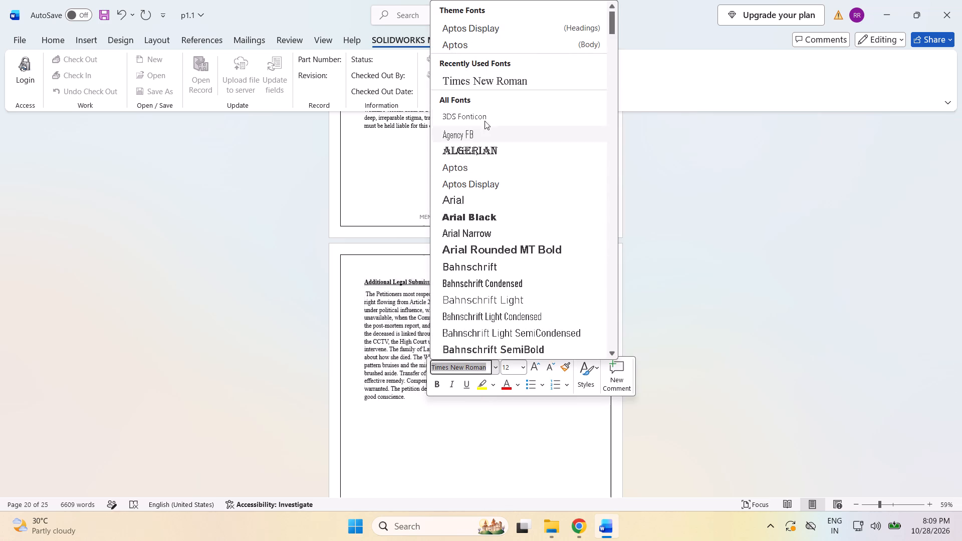
pyautogui.click(488, 84)
# Delete the number 31 from the Additional Legal Submission heading on page 20.
pyautogui.click(453, 279)
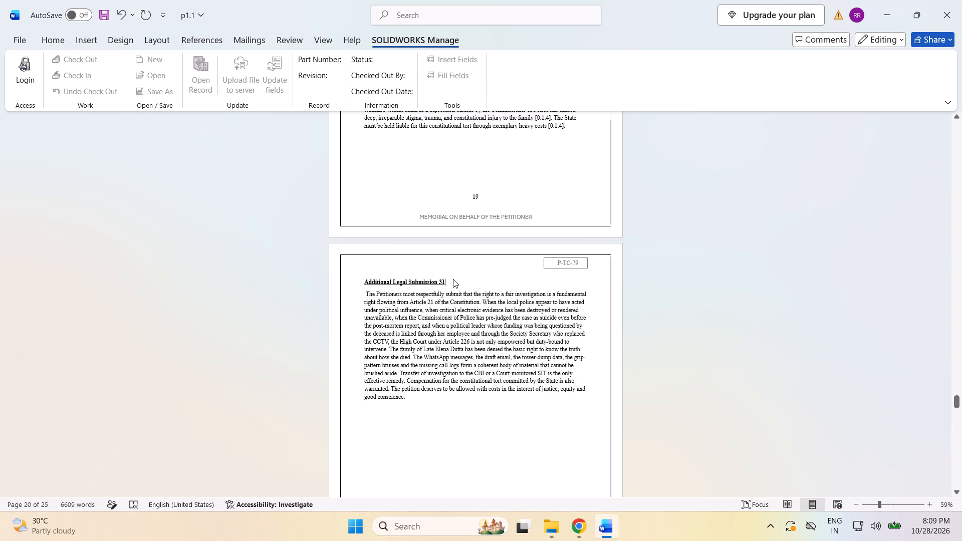
pyautogui.press('BackSpace')
pyautogui.press('BackSpace')
# Remove the underline from the Additional Legal Submission heading on page 20.
pyautogui.moveTo(437, 285); pyautogui.dragTo(409, 285)
pyautogui.moveTo(409, 285); pyautogui.dragTo(361, 284)
pyautogui.click(398, 266)
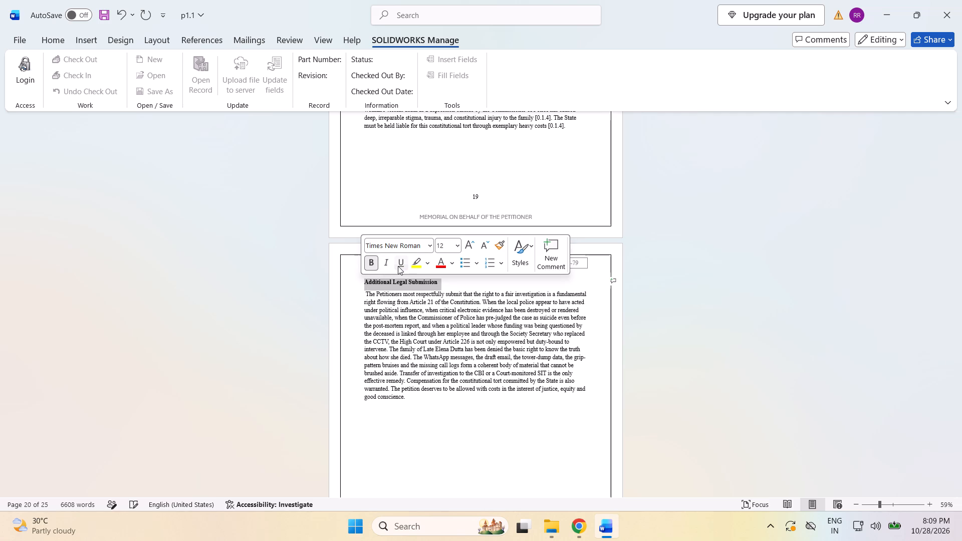
pyautogui.click(851, 306)
# Apply Times New Roman to the boxed ARGUMENTS ADVANCED (CONTINUED) heading on page 21.
pyautogui.scroll(-19, 825, 304)
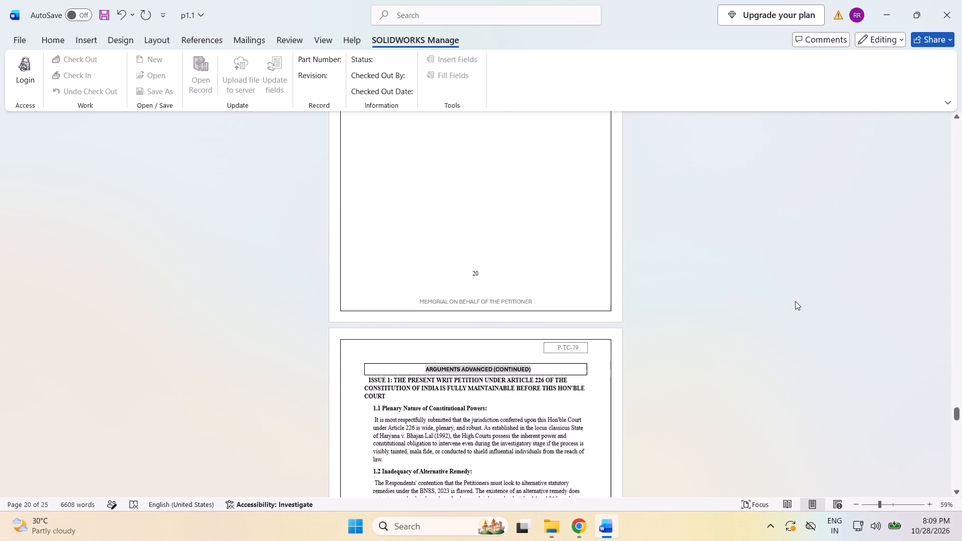
pyautogui.scroll(-7, 795, 301)
pyautogui.click(537, 278)
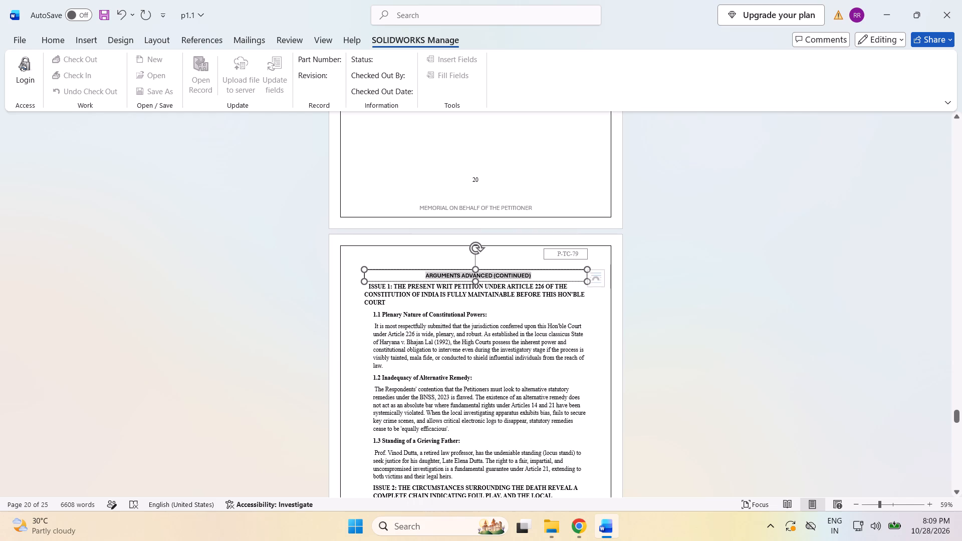
pyautogui.moveTo(533, 274); pyautogui.dragTo(504, 274)
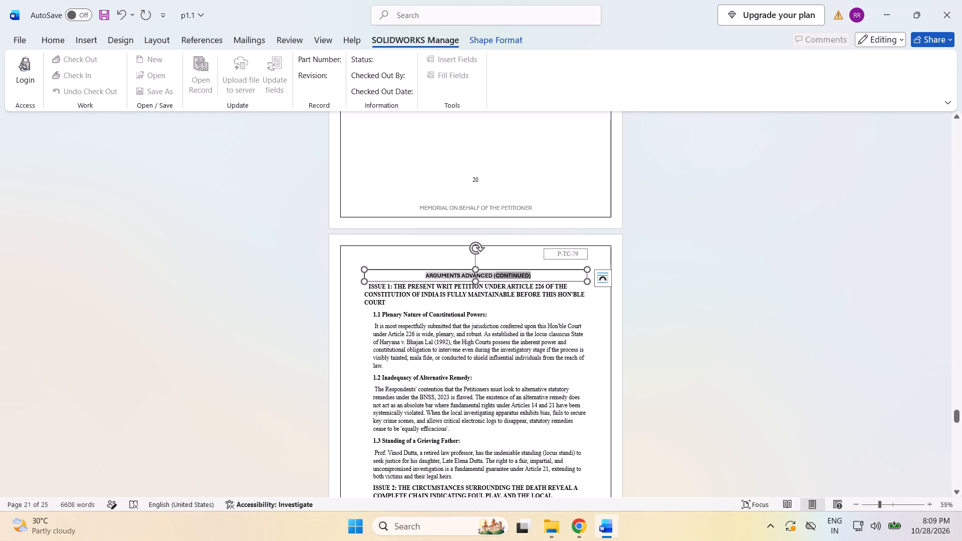
pyautogui.moveTo(504, 274); pyautogui.dragTo(446, 273)
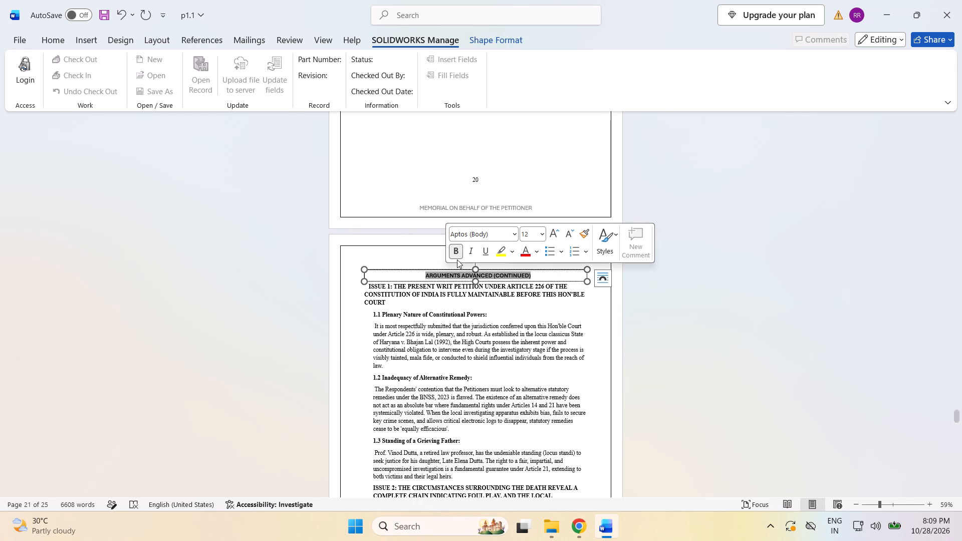
pyautogui.click(514, 235)
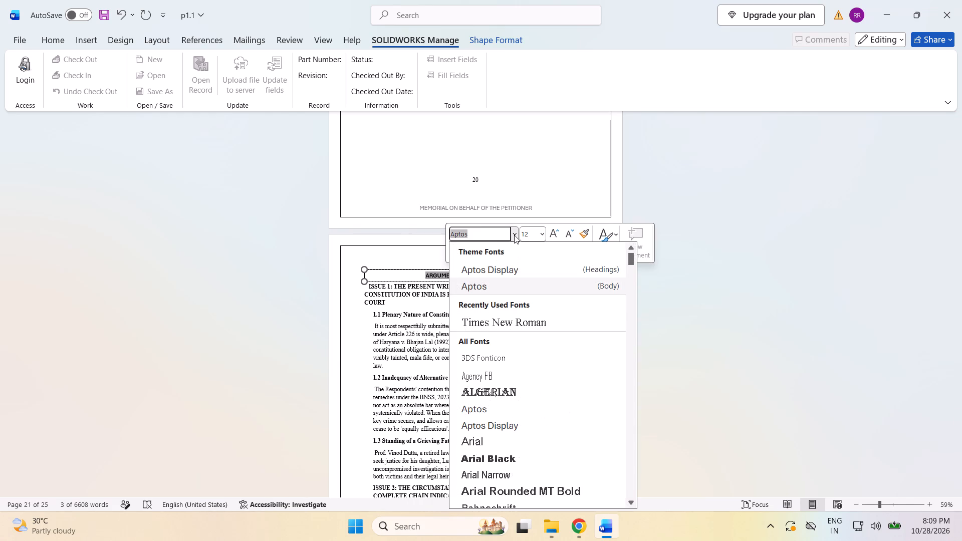
pyautogui.click(500, 324)
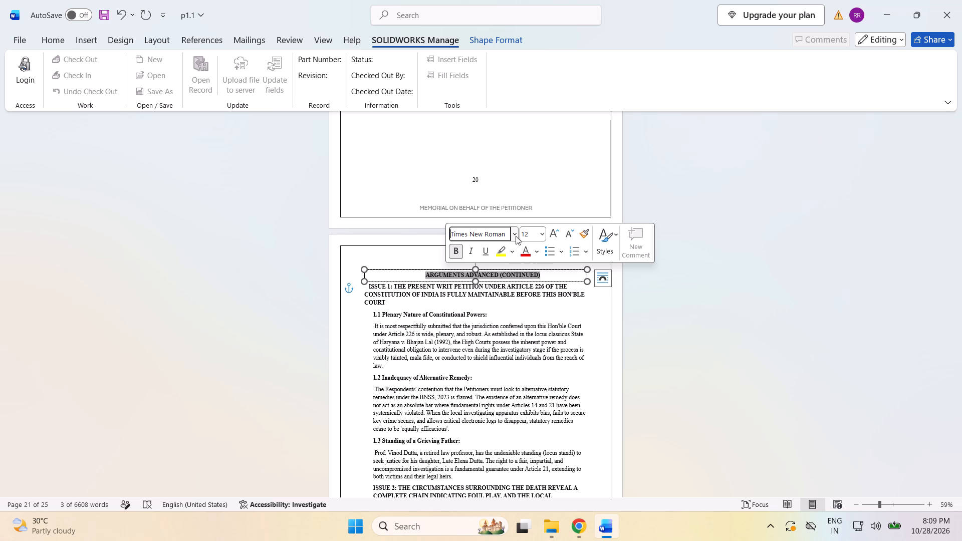
pyautogui.click(515, 233)
pyautogui.click(508, 320)
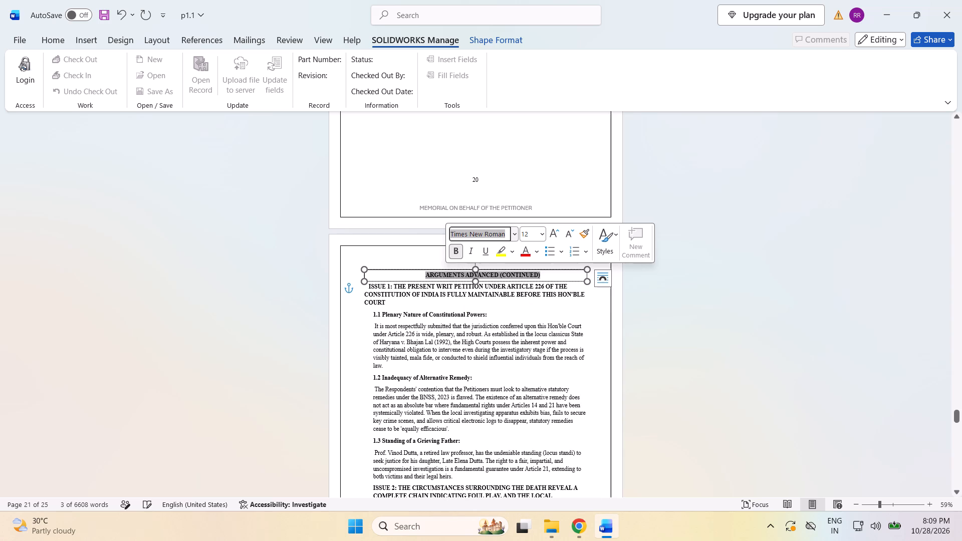
# Apply Times New Roman to the page 21 text, from the ISSUE 1 heading through the Bruises and Grip Patterns paragraph.
pyautogui.scroll(-2, 540, 319)
pyautogui.click(523, 276)
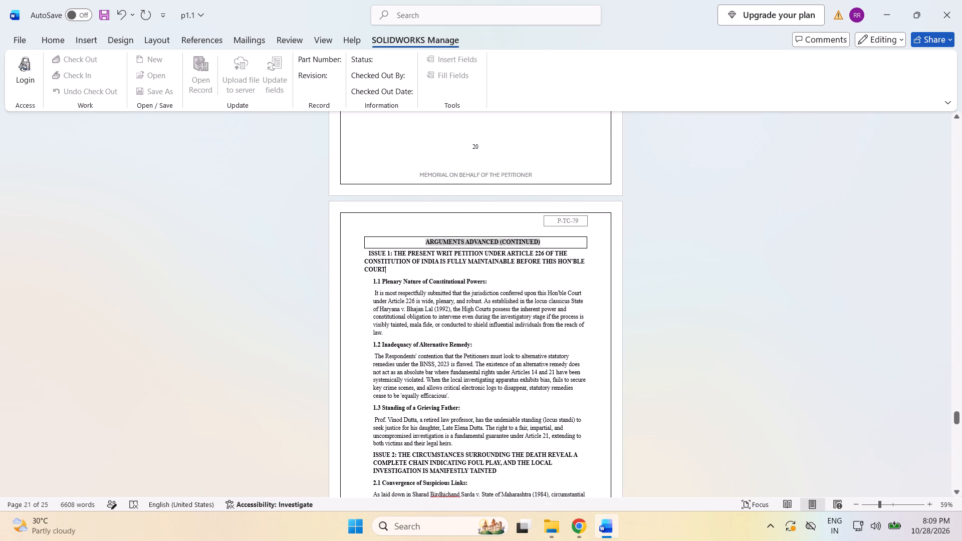
pyautogui.click(362, 259)
pyautogui.moveTo(368, 254); pyautogui.dragTo(499, 139)
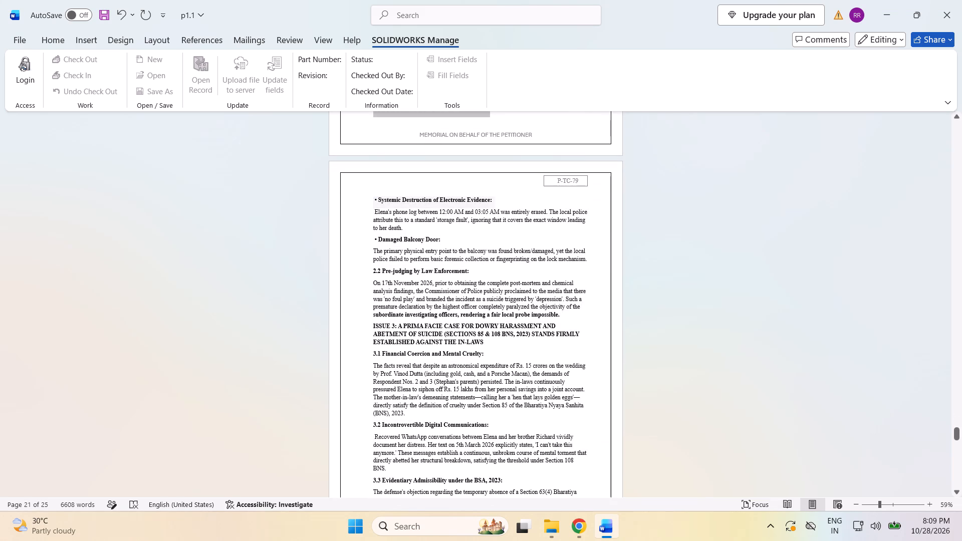
pyautogui.moveTo(499, 139); pyautogui.dragTo(513, 157)
pyautogui.click(582, 122)
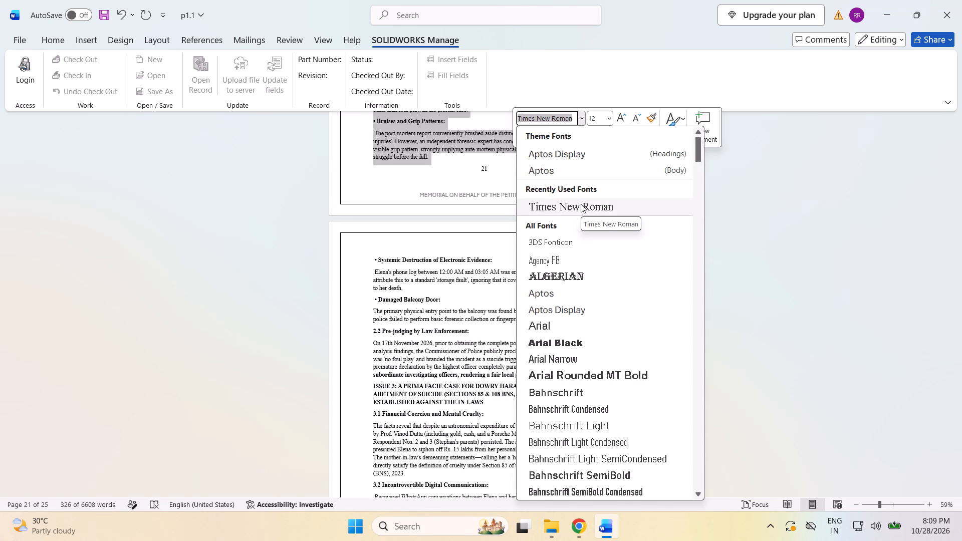
pyautogui.click(581, 204)
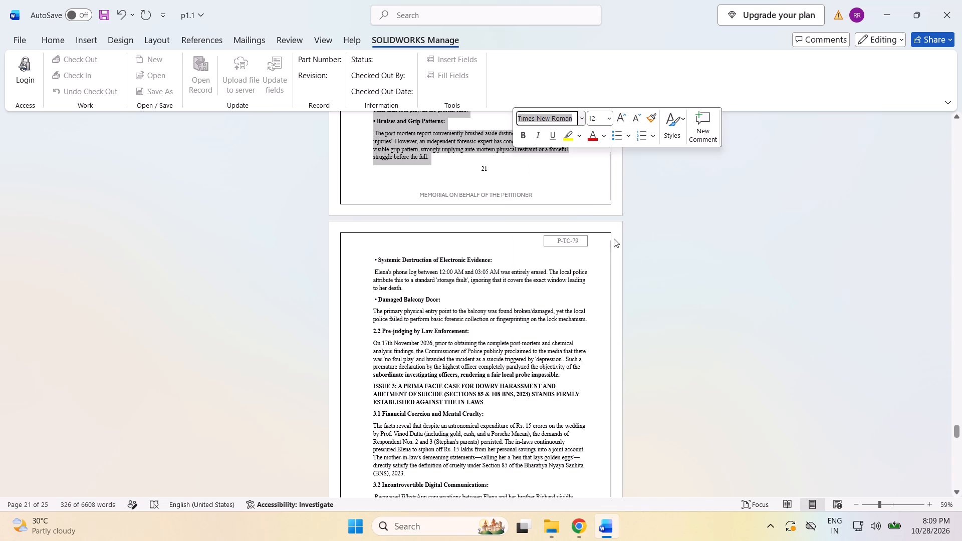
pyautogui.scroll(15, 656, 268)
pyautogui.click(653, 265)
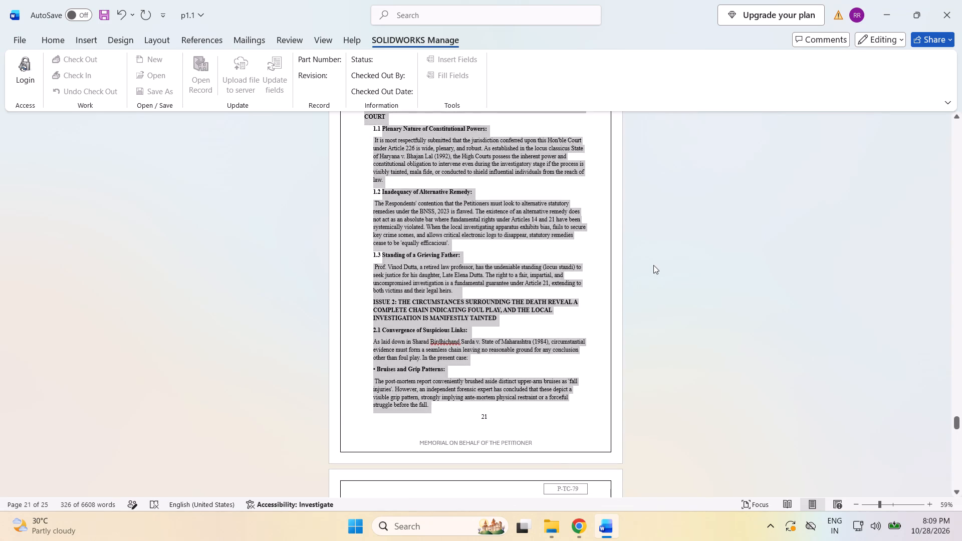
pyautogui.scroll(2, 644, 263)
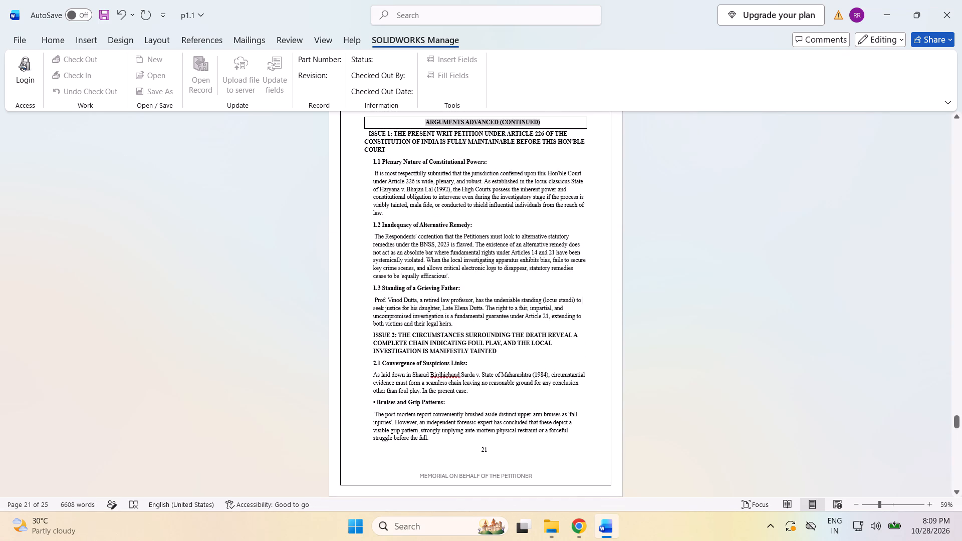
# Try to indent the second line of the ISSUE 1 heading on page 21 by inserting four spaces before CONSTITUTION.
pyautogui.click(371, 163)
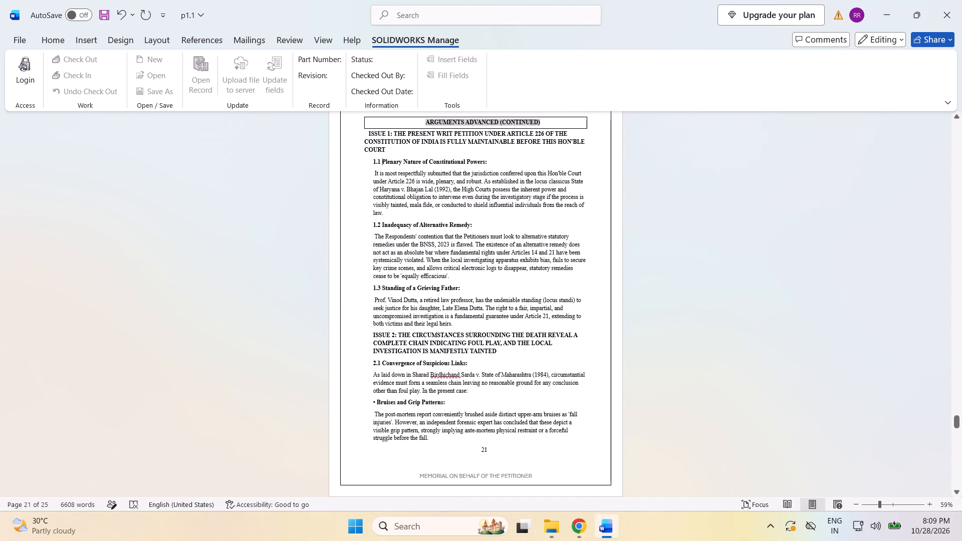
pyautogui.click(372, 159)
pyautogui.scroll(2, 377, 172)
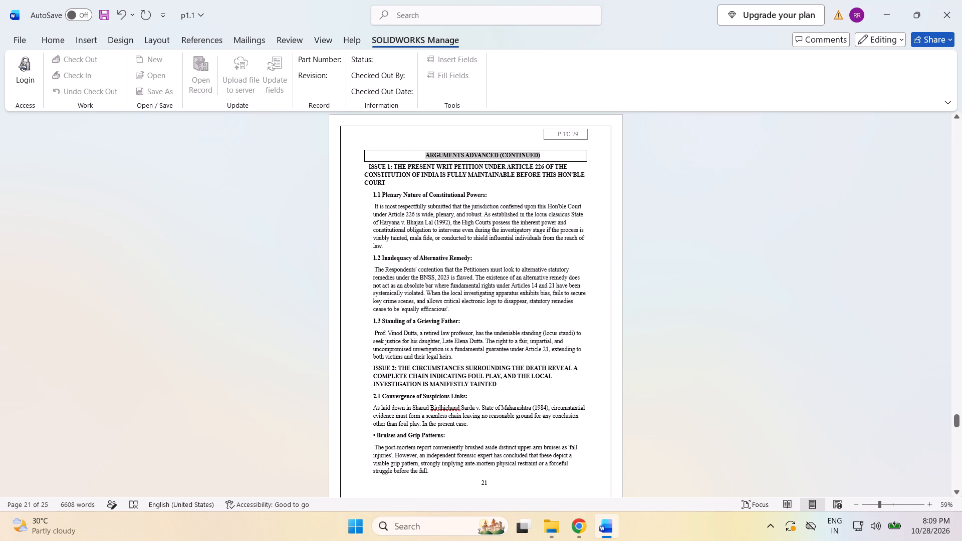
pyautogui.click(363, 175)
pyautogui.press('space')
pyautogui.press('space')
pyautogui.press('space')
pyautogui.press('space')
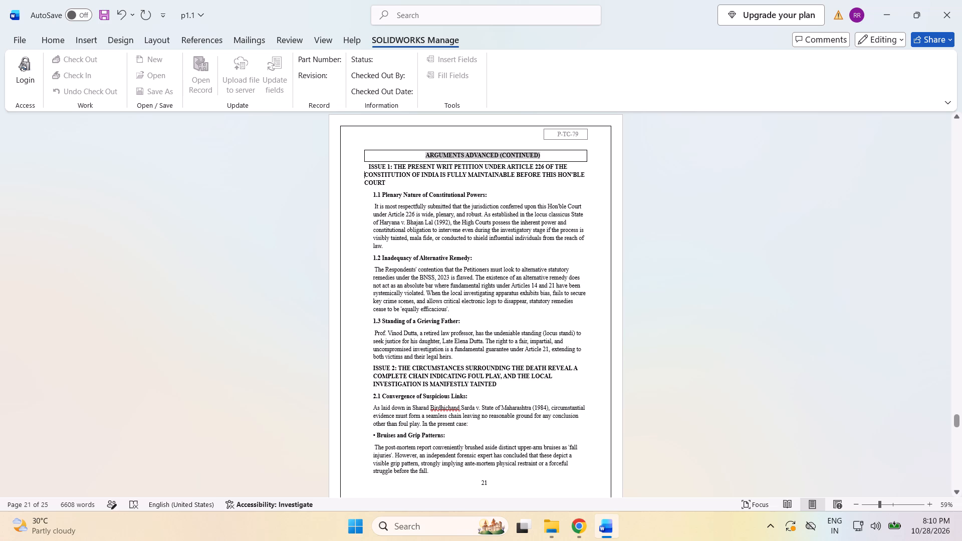
# Apply Times New Roman to the page 22 text, from Systemic Destruction of Electronic Evidence through subsection 3.3.
pyautogui.scroll(-19, 509, 364)
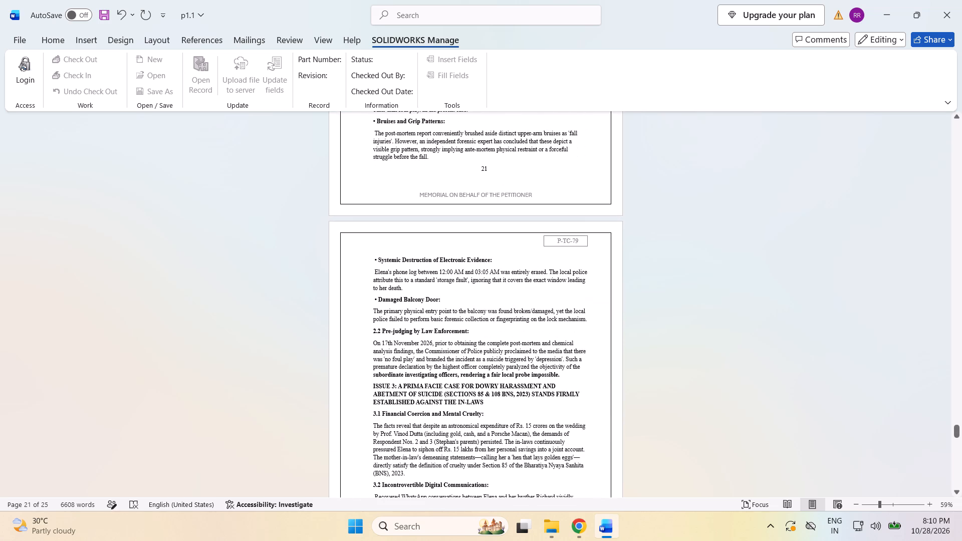
pyautogui.scroll(-8, 451, 309)
pyautogui.scroll(1, 451, 310)
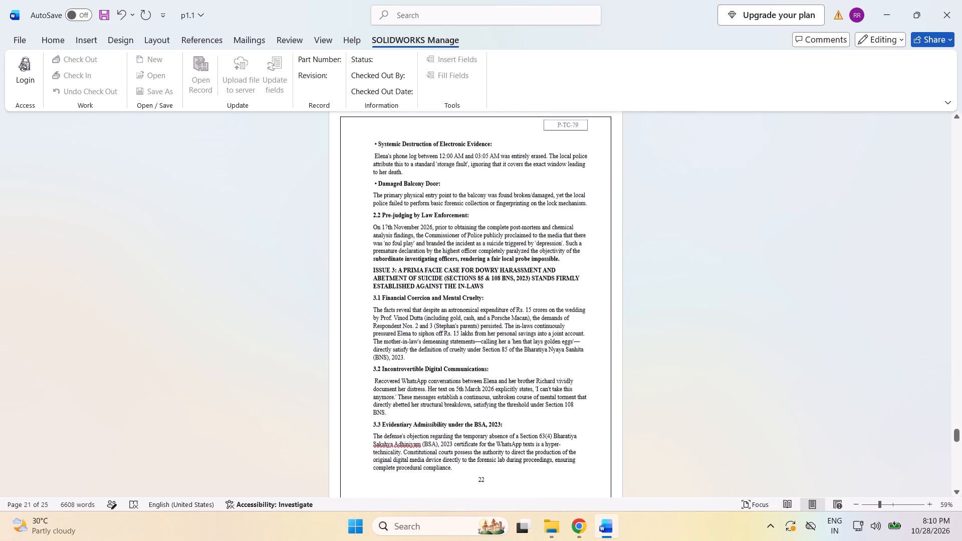
pyautogui.moveTo(373, 139); pyautogui.dragTo(425, 309)
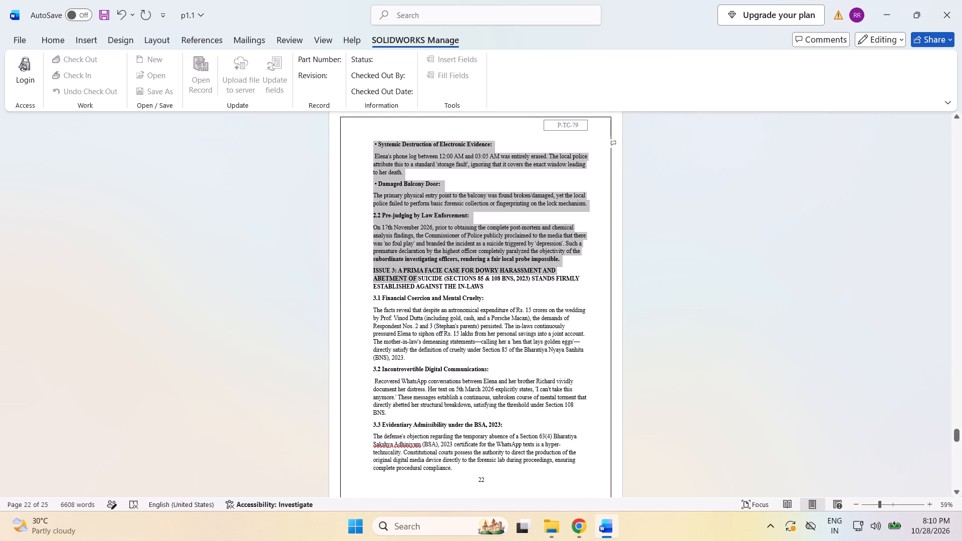
pyautogui.moveTo(425, 309); pyautogui.dragTo(465, 465)
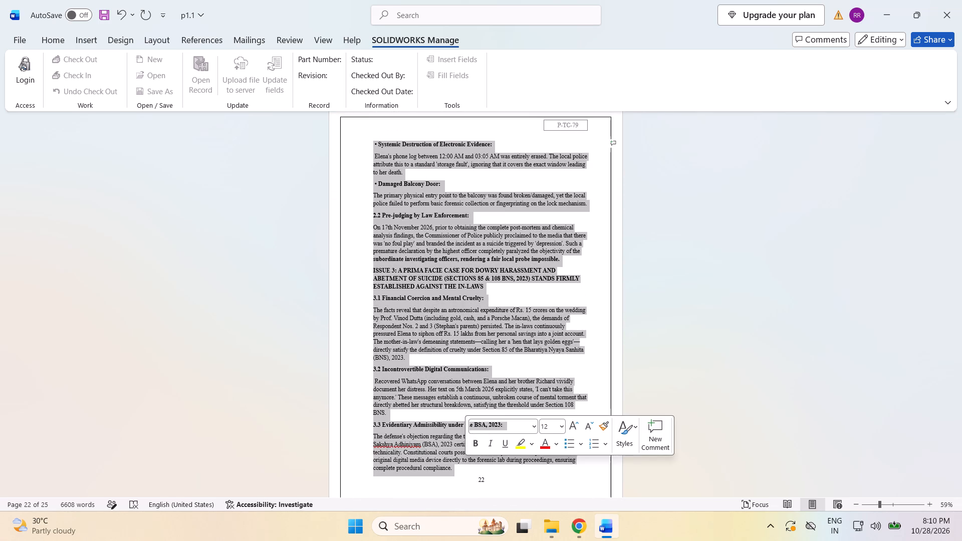
pyautogui.click(533, 423)
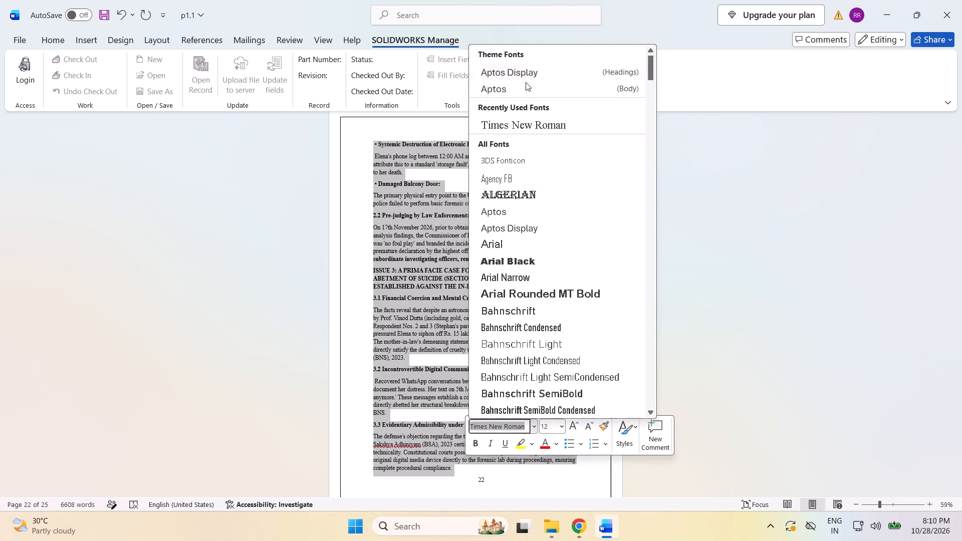
pyautogui.click(528, 127)
pyautogui.scroll(-8, 527, 132)
pyautogui.click(754, 240)
# Apply Times New Roman to the page 23 text, from the ISSUE 4 heading through subsection 4.4.
pyautogui.scroll(-2, 740, 243)
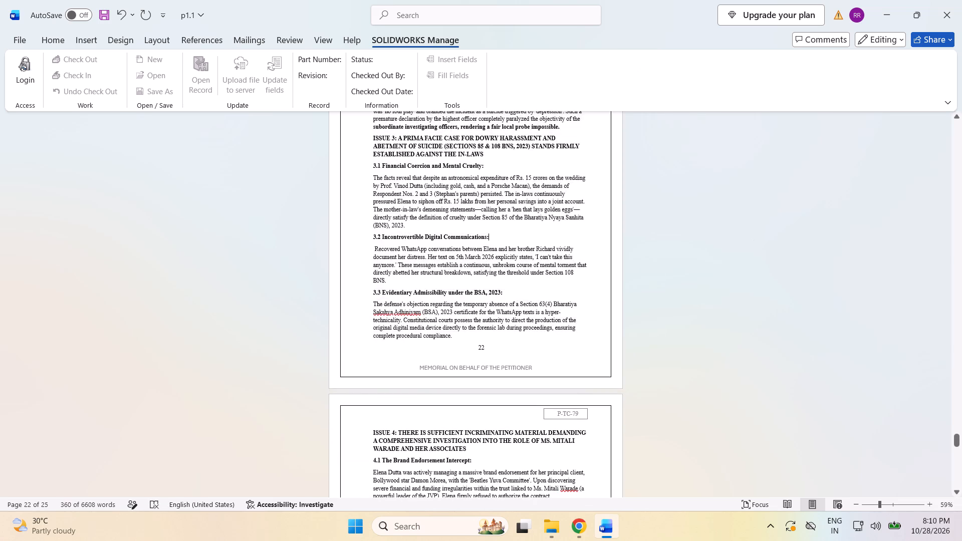
pyautogui.scroll(-12, 738, 245)
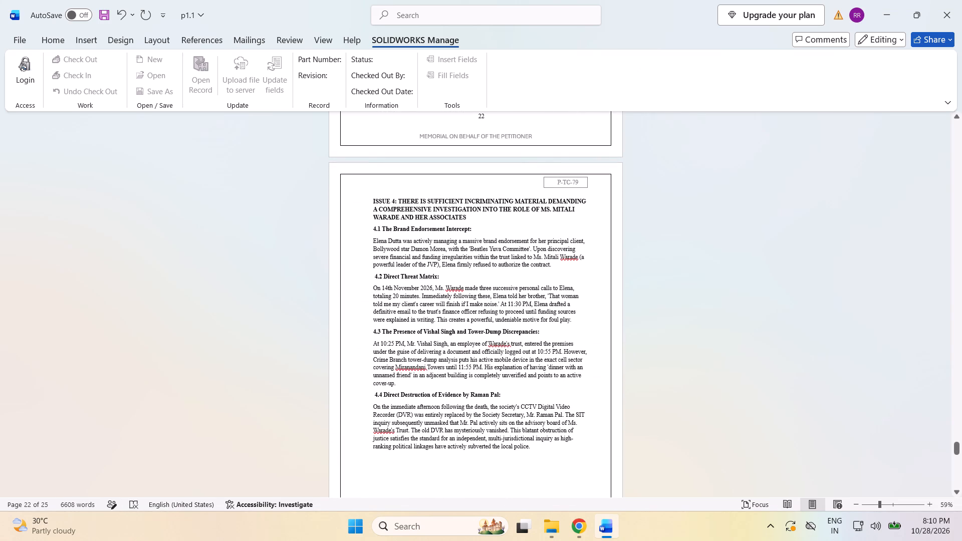
pyautogui.moveTo(369, 193); pyautogui.dragTo(538, 447)
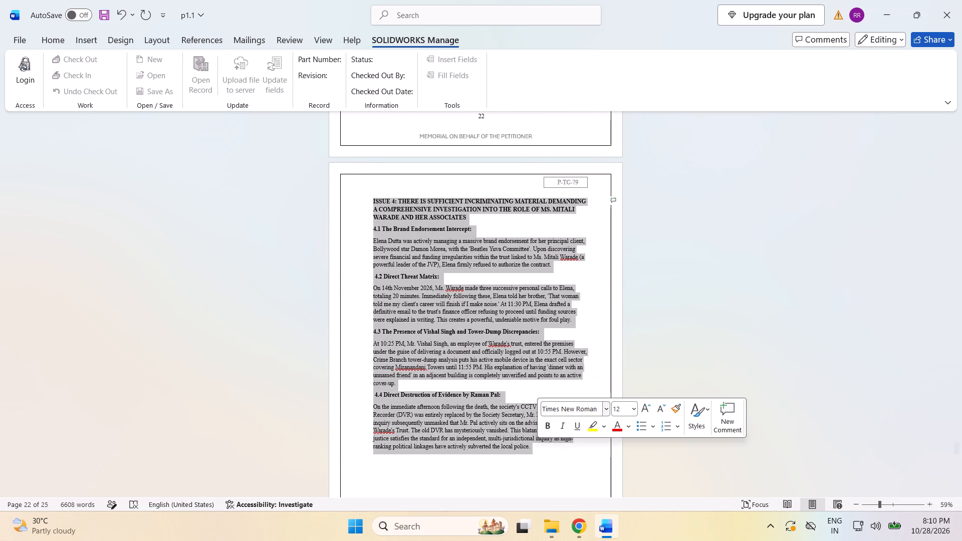
pyautogui.click(607, 410)
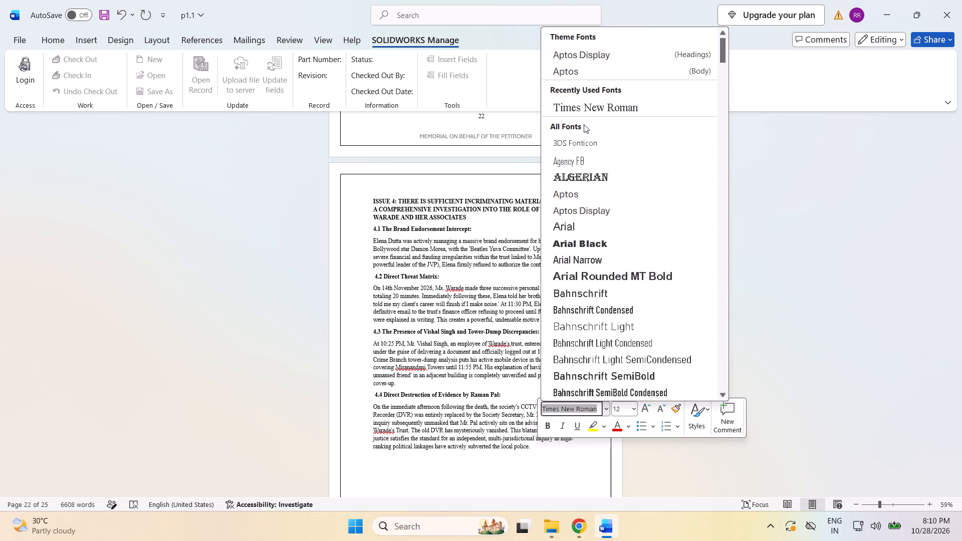
pyautogui.click(581, 113)
pyautogui.scroll(-20, 673, 214)
pyautogui.scroll(-6, 673, 214)
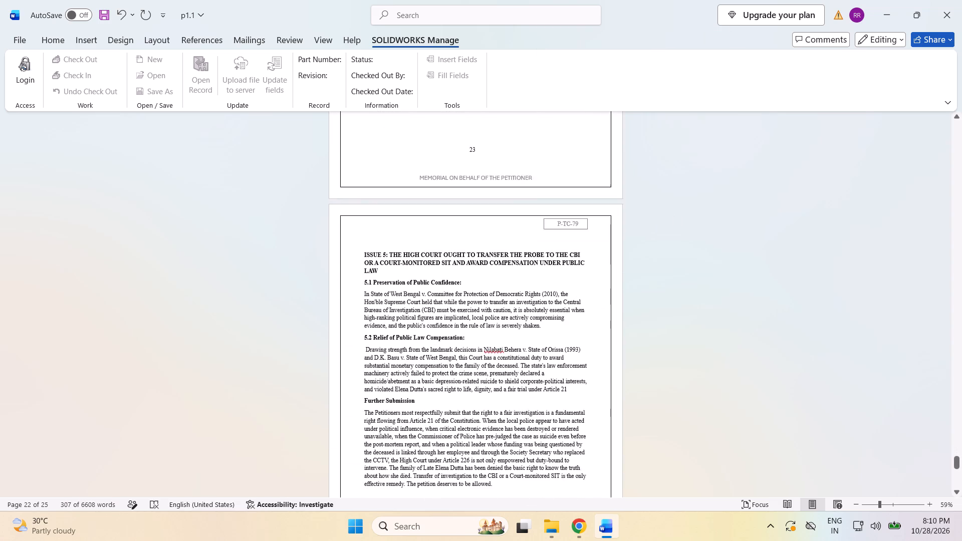
pyautogui.click(676, 222)
# Apply Times New Roman to the page 24 text, from the ISSUE 5 heading through the Further Submission paragraph.
pyautogui.moveTo(359, 201); pyautogui.dragTo(530, 396)
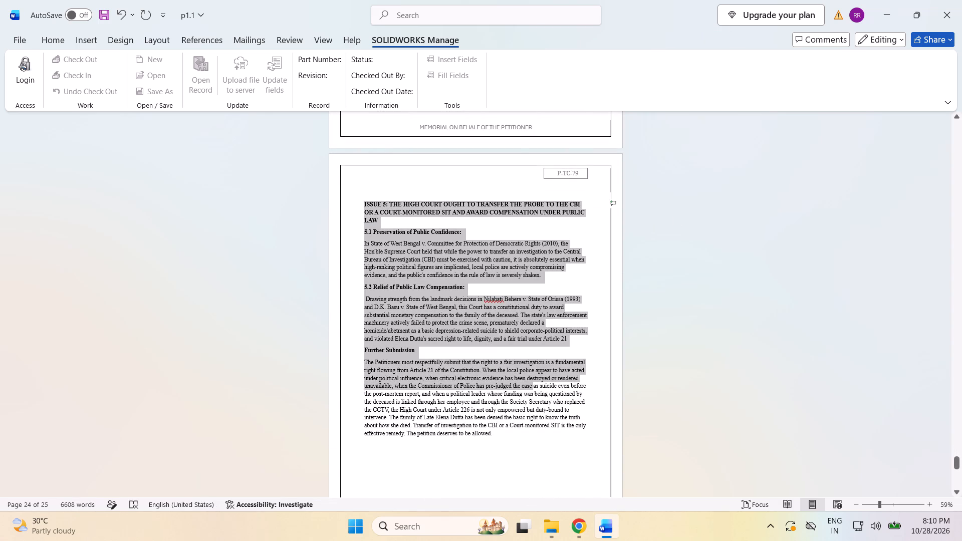
pyautogui.moveTo(530, 396); pyautogui.dragTo(536, 435)
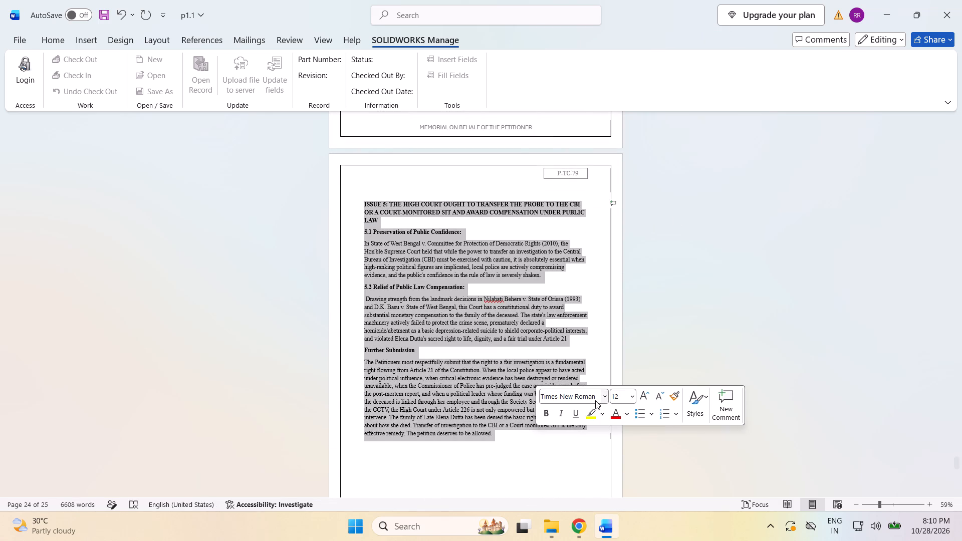
pyautogui.click(604, 400)
pyautogui.click(555, 89)
pyautogui.scroll(-10, 570, 114)
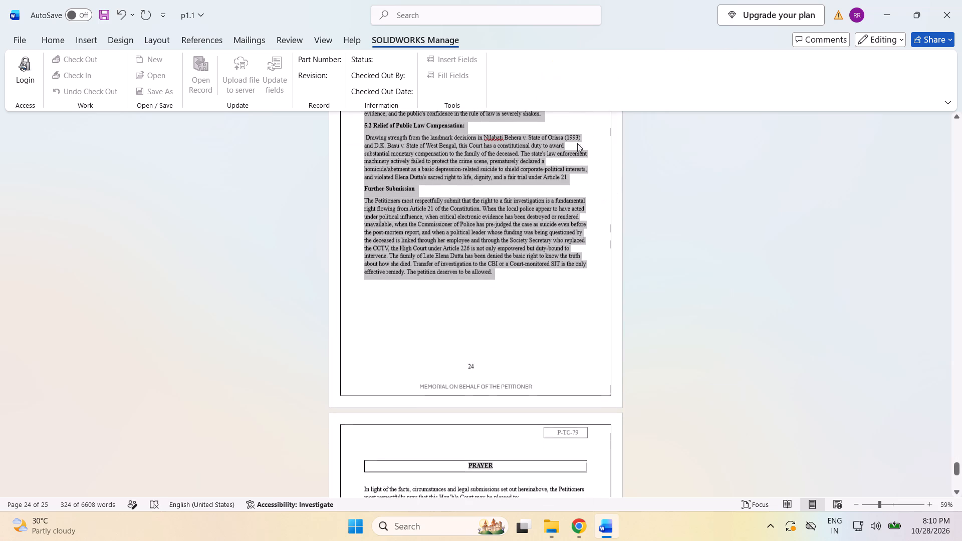
pyautogui.click(593, 391)
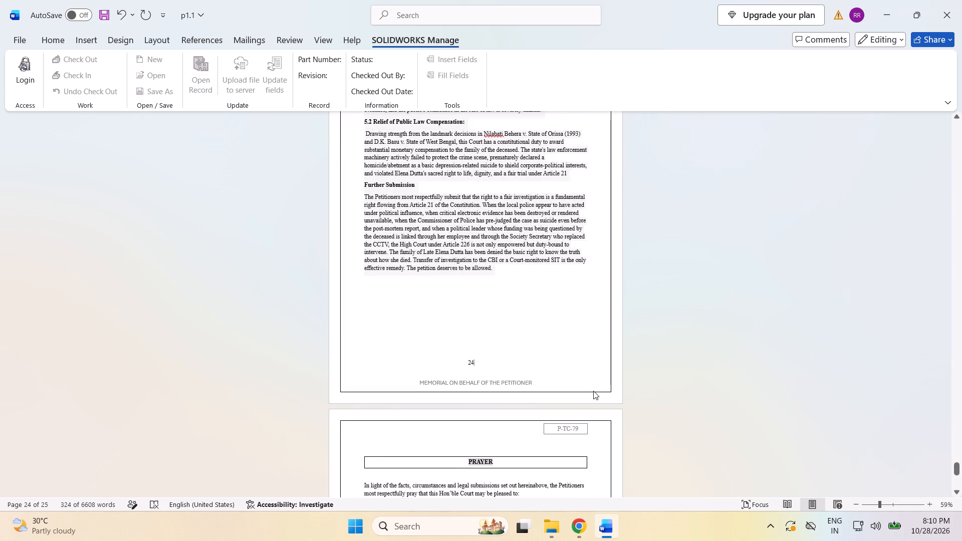
# Apply Times New Roman to the boxed PRAYER heading on page 25.
pyautogui.scroll(-13, 629, 311)
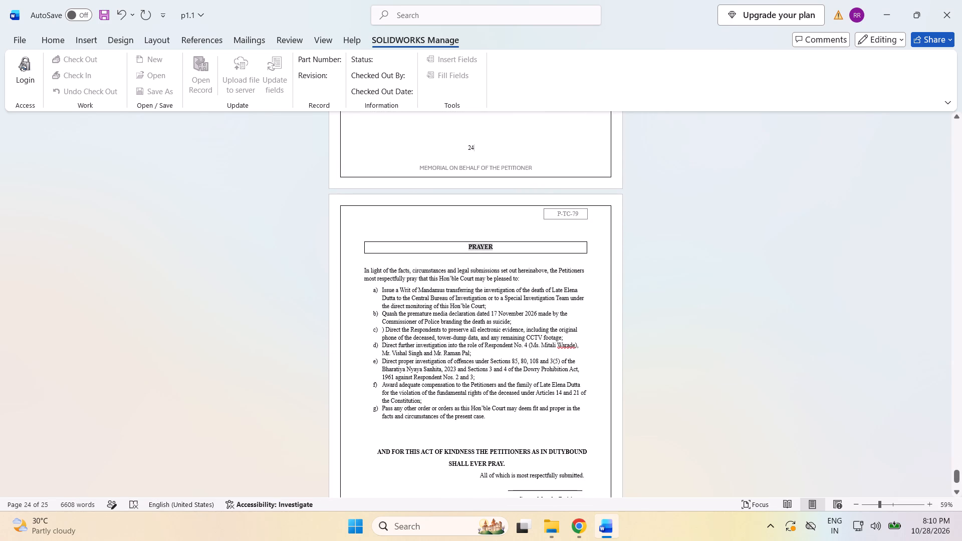
pyautogui.click(459, 251)
pyautogui.click(459, 250)
pyautogui.click(458, 244)
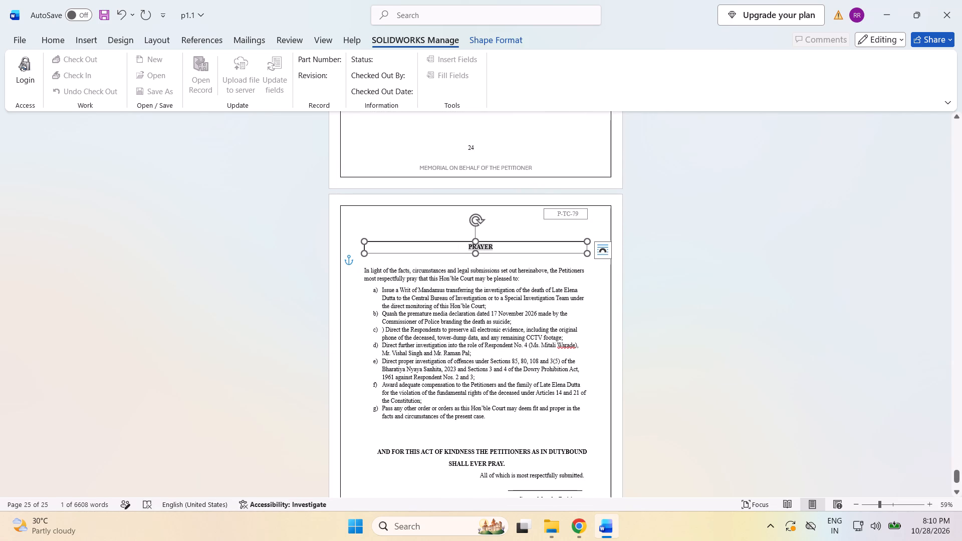
pyautogui.moveTo(462, 248); pyautogui.dragTo(501, 249)
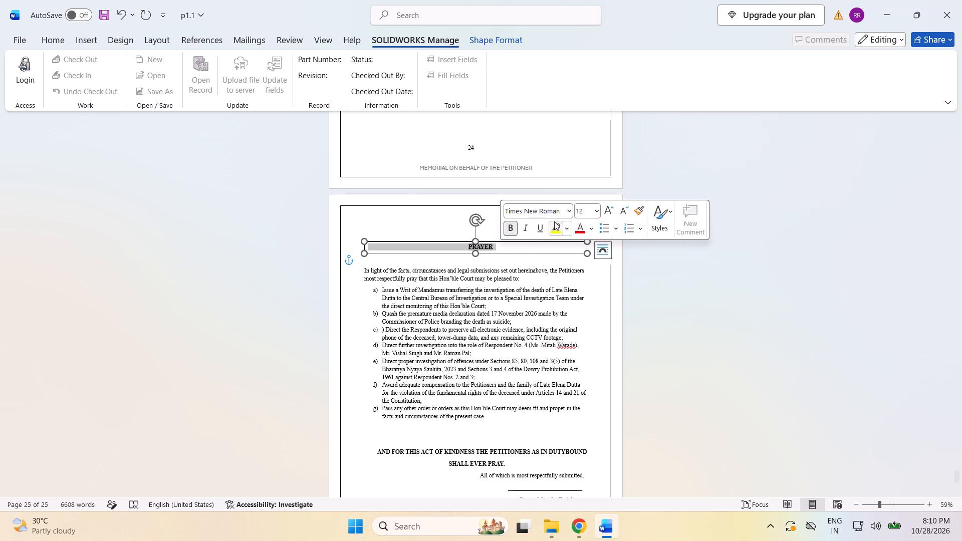
pyautogui.click(569, 213)
pyautogui.click(567, 293)
pyautogui.click(668, 277)
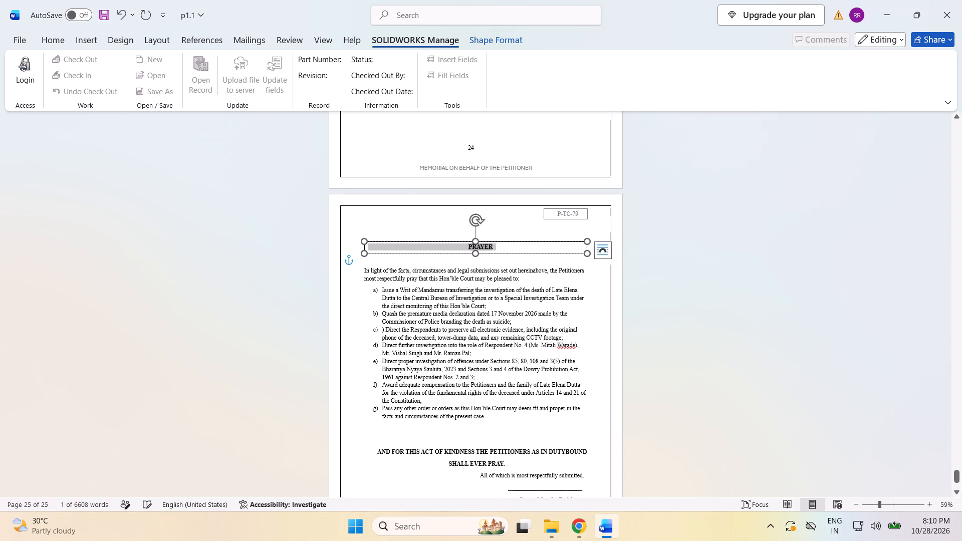
# Delete three extra spaces before PRAYER in the boxed page 25 heading to centre it better.
pyautogui.click(463, 248)
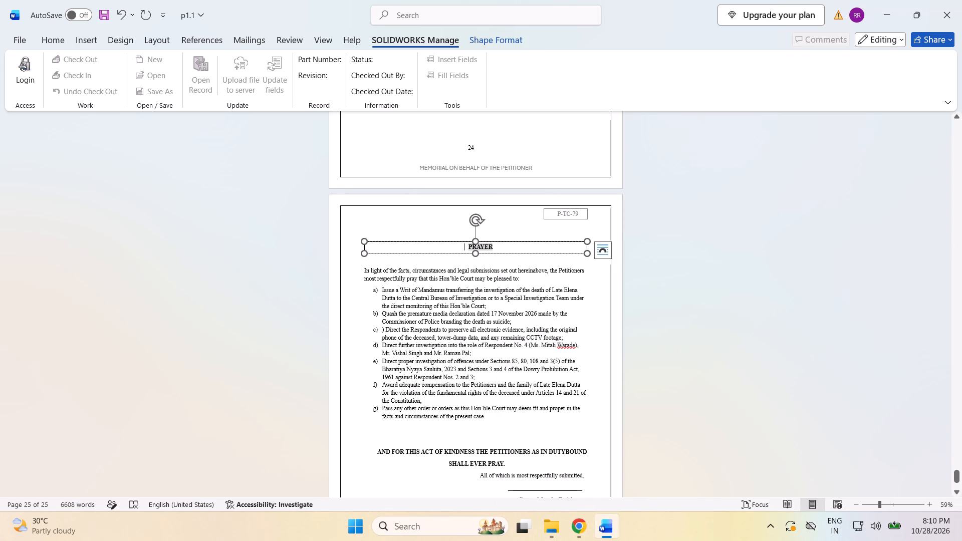
pyautogui.press('BackSpace')
pyautogui.press('BackSpace')
pyautogui.press('BackSpace')
pyautogui.click(821, 217)
# Apply Times New Roman to the page 25 text, from the opening prayer paragraph through the Place: Mumbai line.
pyautogui.scroll(-5, 653, 328)
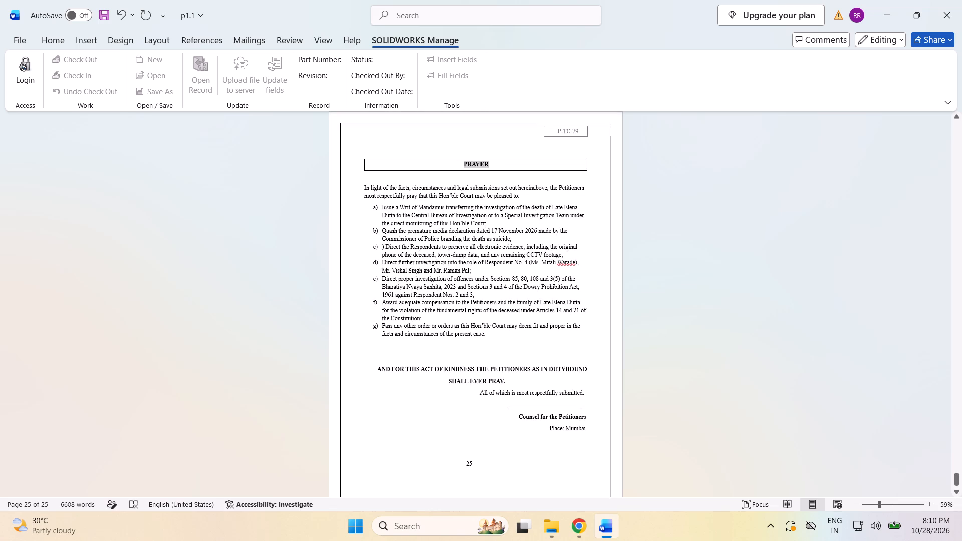
pyautogui.moveTo(357, 188); pyautogui.dragTo(524, 463)
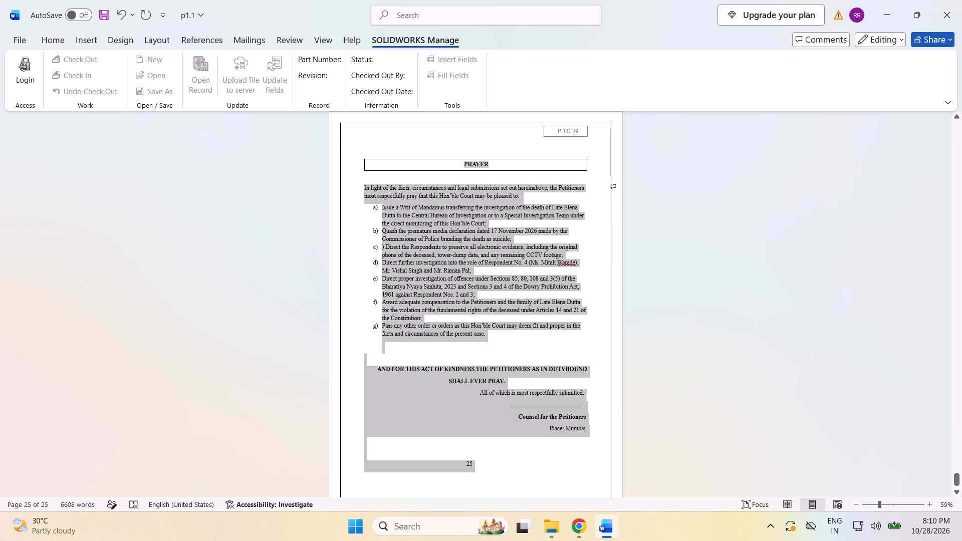
pyautogui.moveTo(524, 463); pyautogui.dragTo(520, 449)
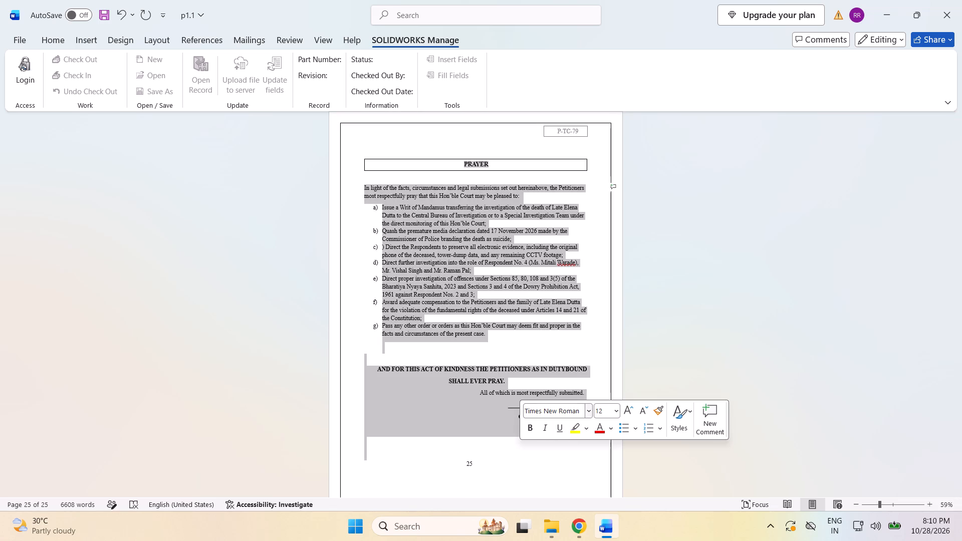
pyautogui.click(593, 414)
pyautogui.click(590, 412)
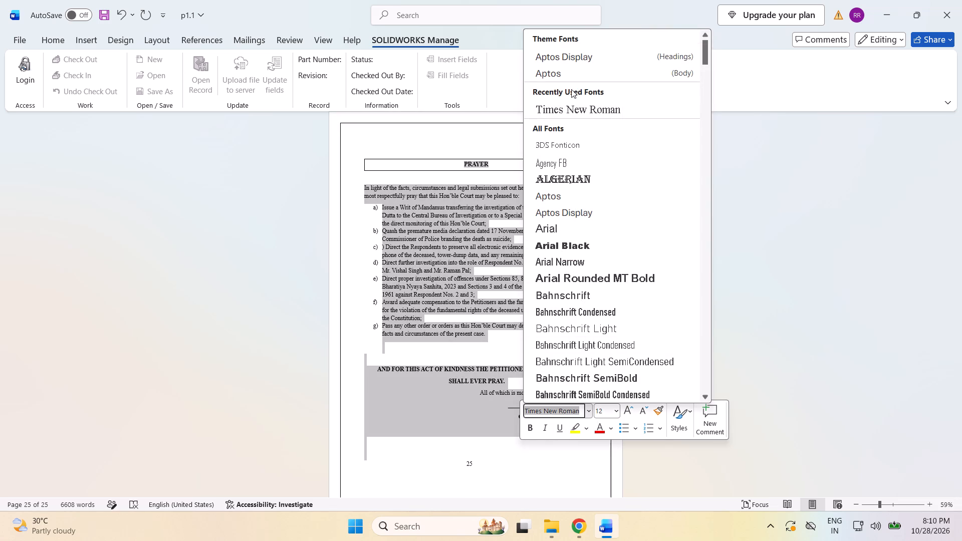
pyautogui.click(576, 109)
pyautogui.scroll(-14, 680, 337)
pyautogui.click(685, 340)
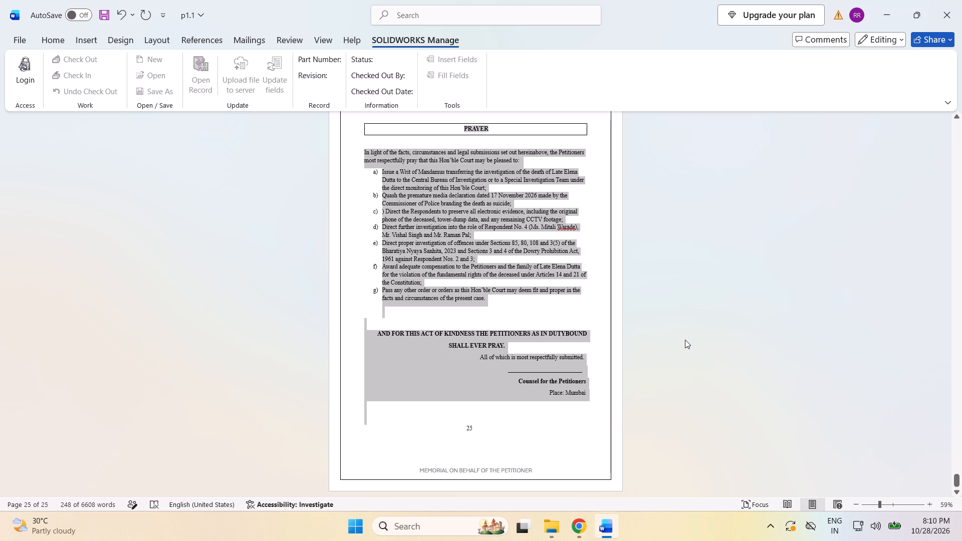
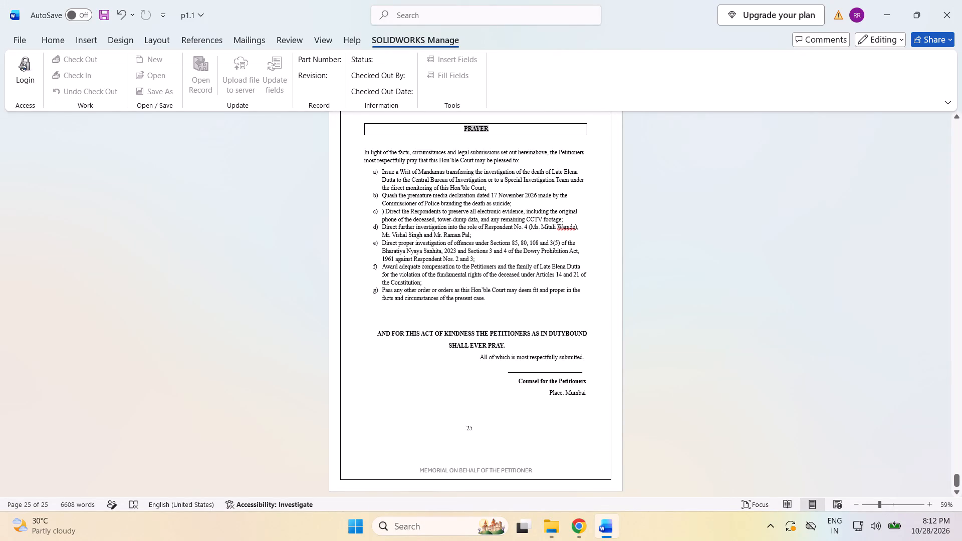
# Export the memorial as a PDF named p1.1.1 in the Network Shortcuts folder, with standard optimization.
pyautogui.scroll(7, 674, 292)
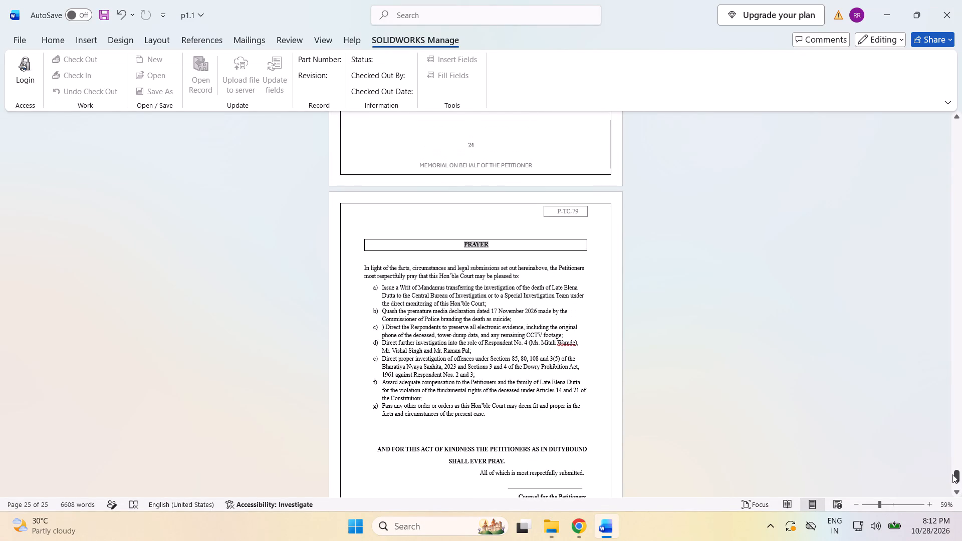
pyautogui.moveTo(952, 474); pyautogui.dragTo(886, 151)
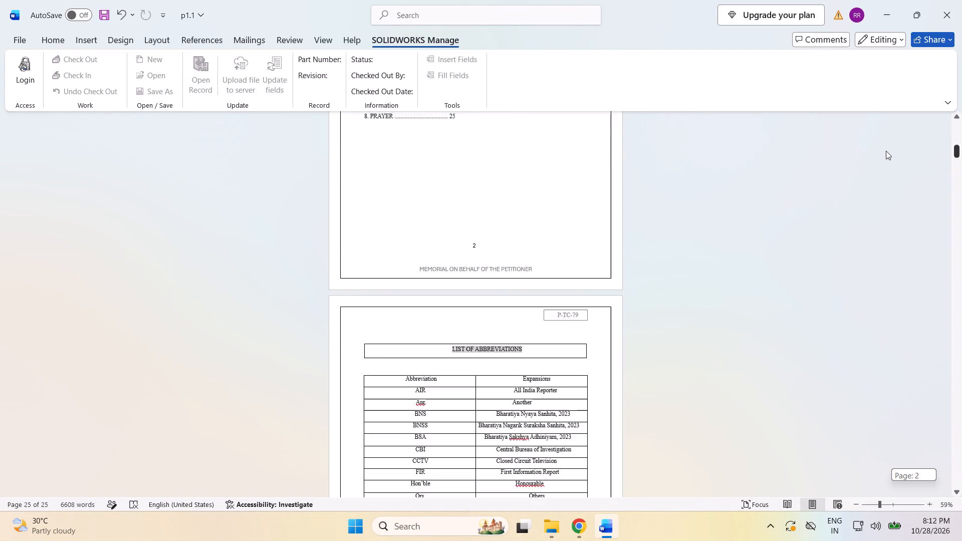
pyautogui.moveTo(886, 151); pyautogui.dragTo(875, 126)
pyautogui.scroll(3, 759, 281)
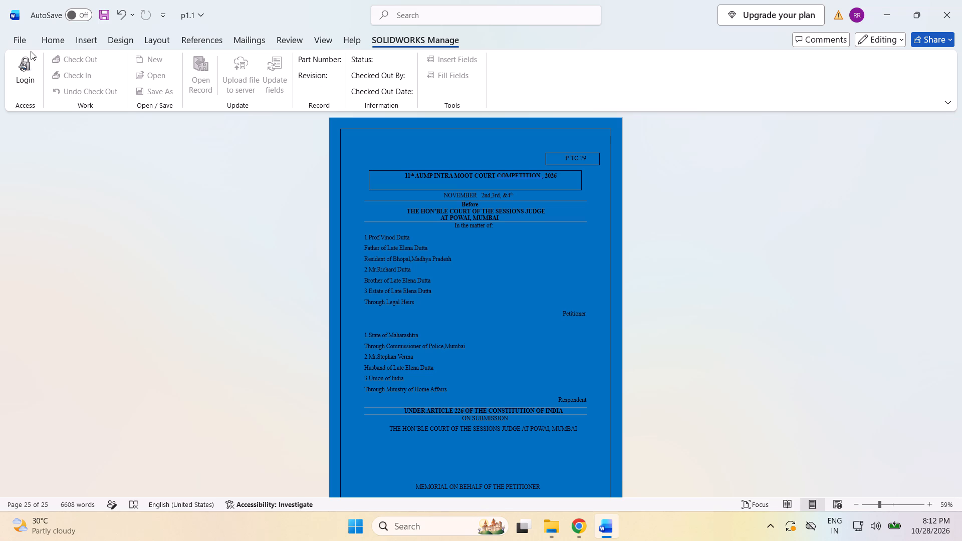
pyautogui.click(21, 42)
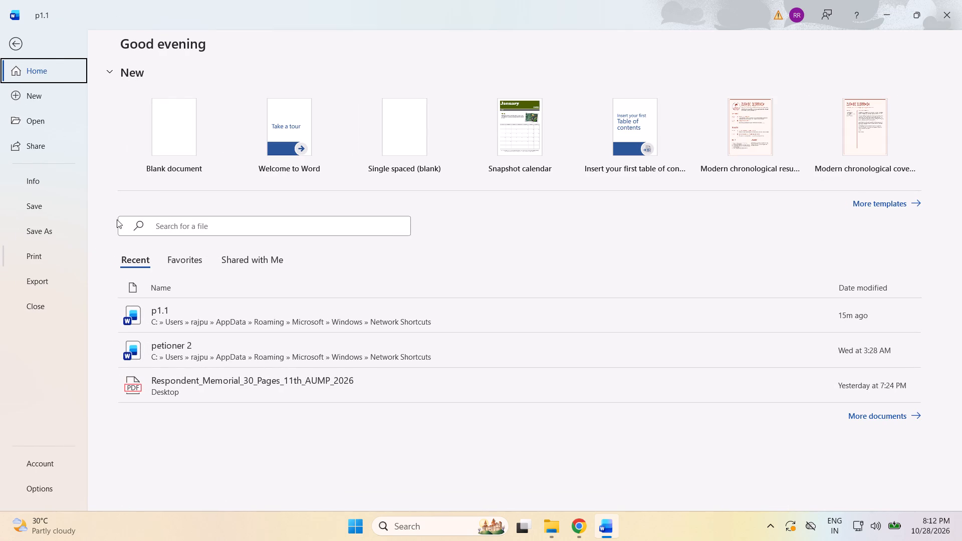
pyautogui.click(41, 280)
pyautogui.click(360, 175)
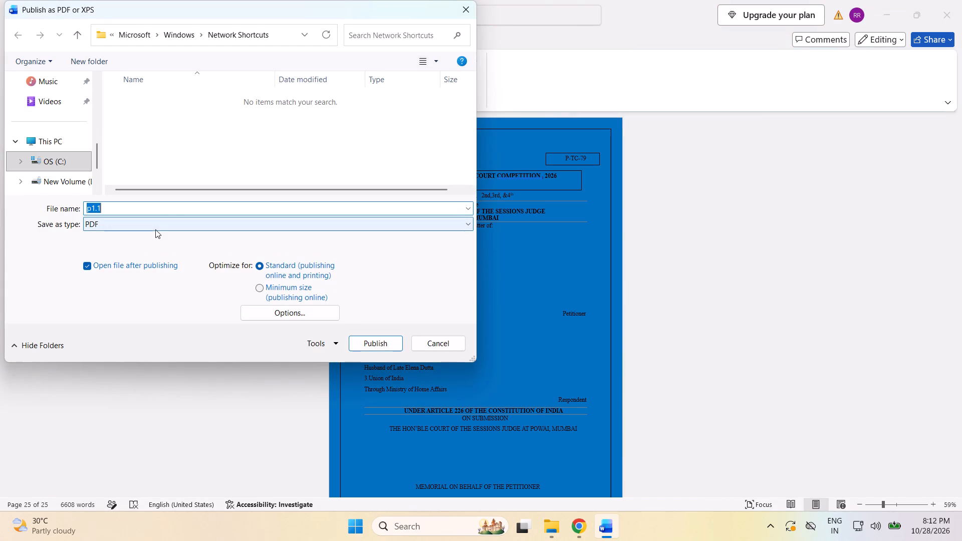
pyautogui.click(164, 207)
pyautogui.click(165, 211)
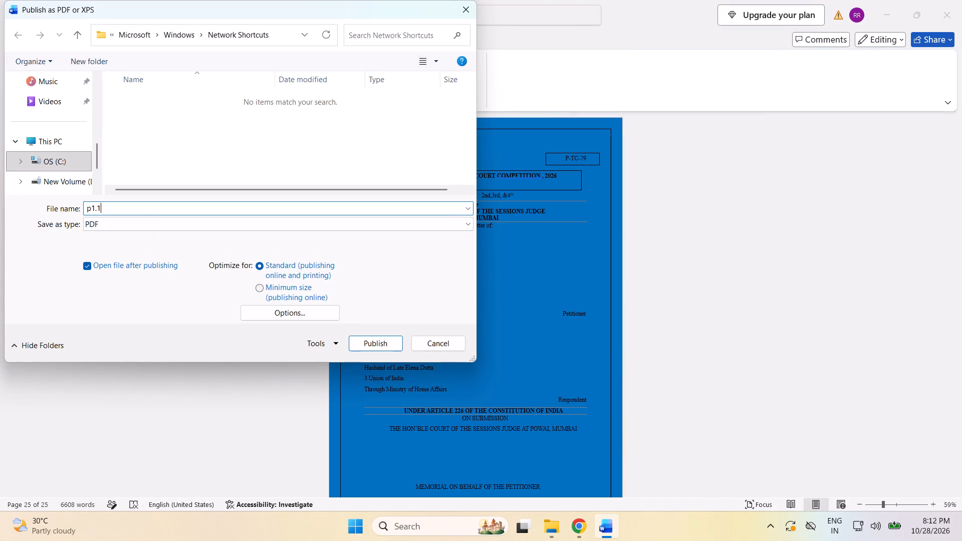
pyautogui.write('.1')
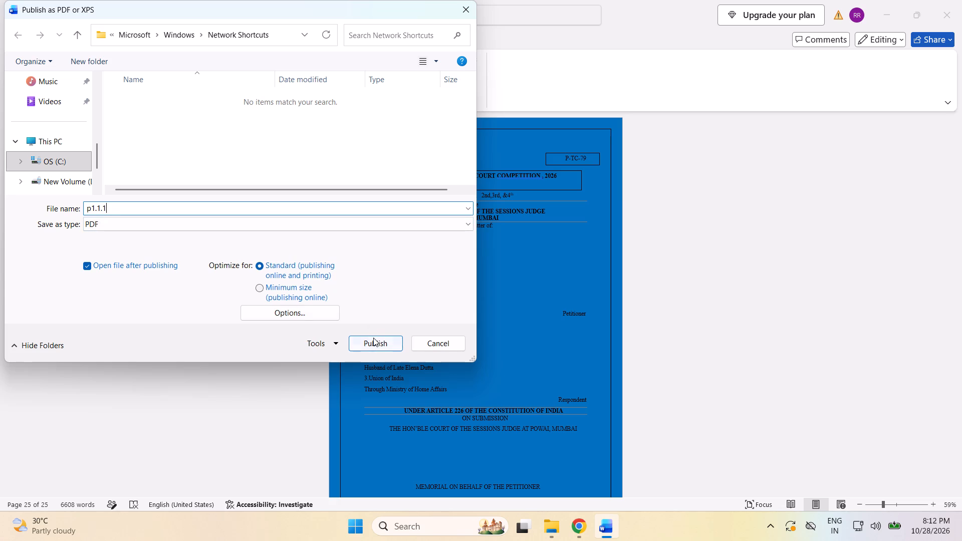
pyautogui.click(373, 338)
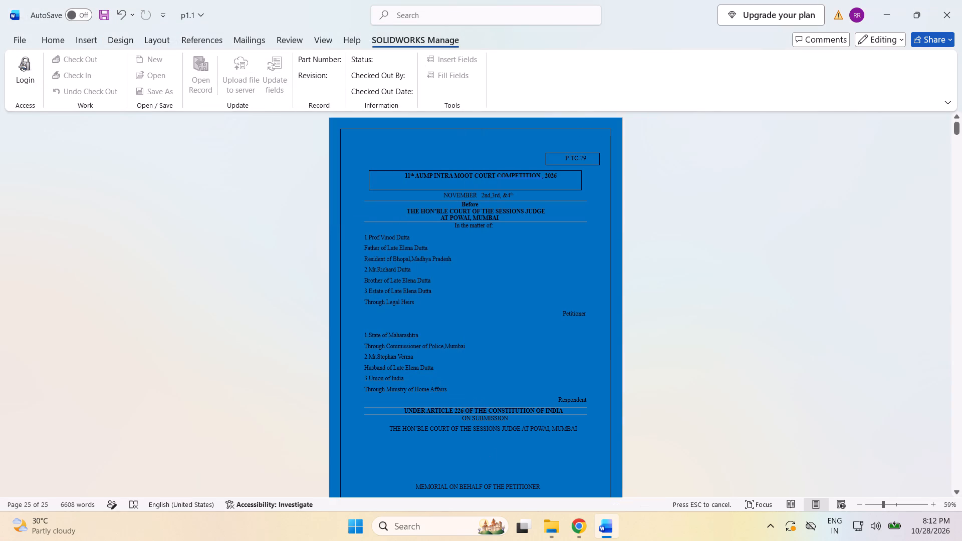
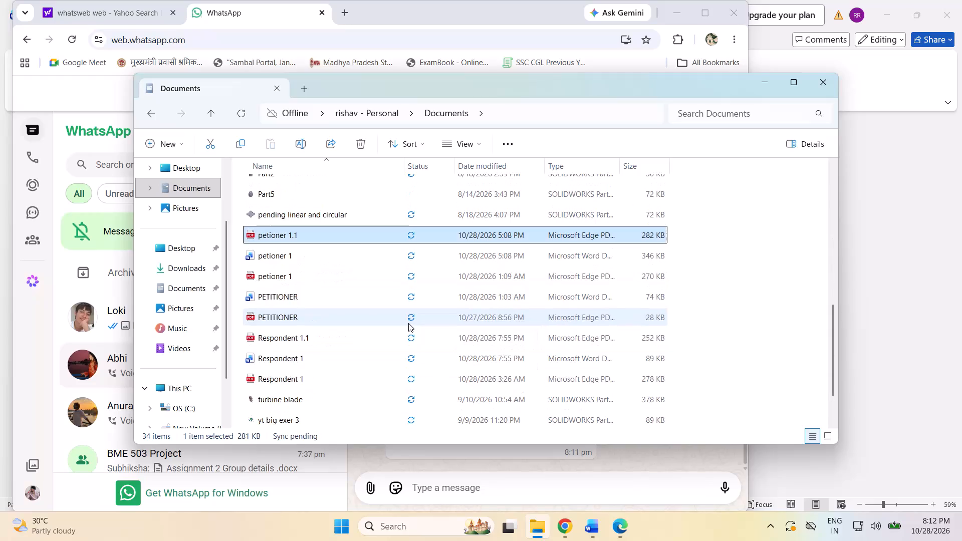
# Look through the files in the Documents folder for the exported petitioner memorial PDF, p1.1.1.
pyautogui.scroll(-2, 408, 323)
pyautogui.scroll(3, 404, 326)
pyautogui.scroll(-5, 402, 326)
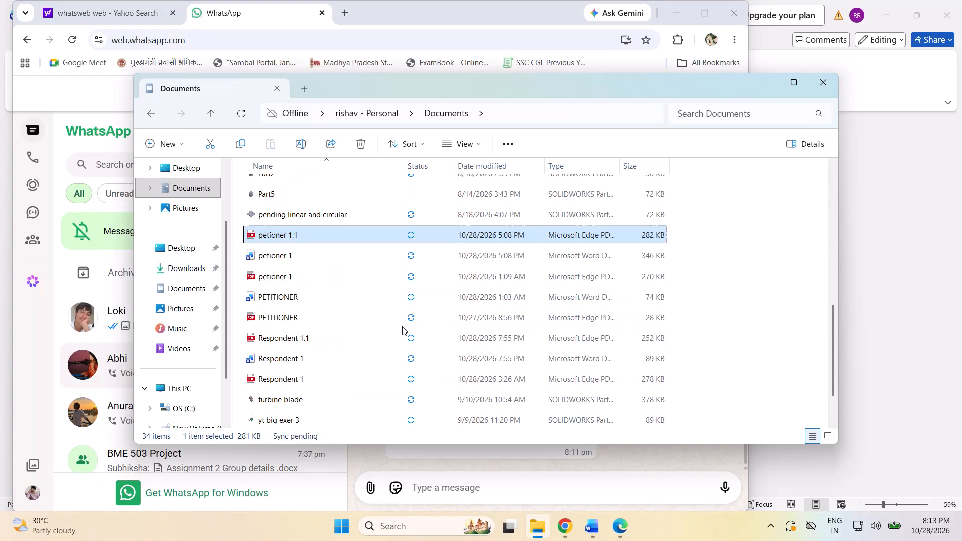
pyautogui.scroll(2, 402, 326)
pyautogui.scroll(-8, 402, 326)
pyautogui.scroll(10, 402, 326)
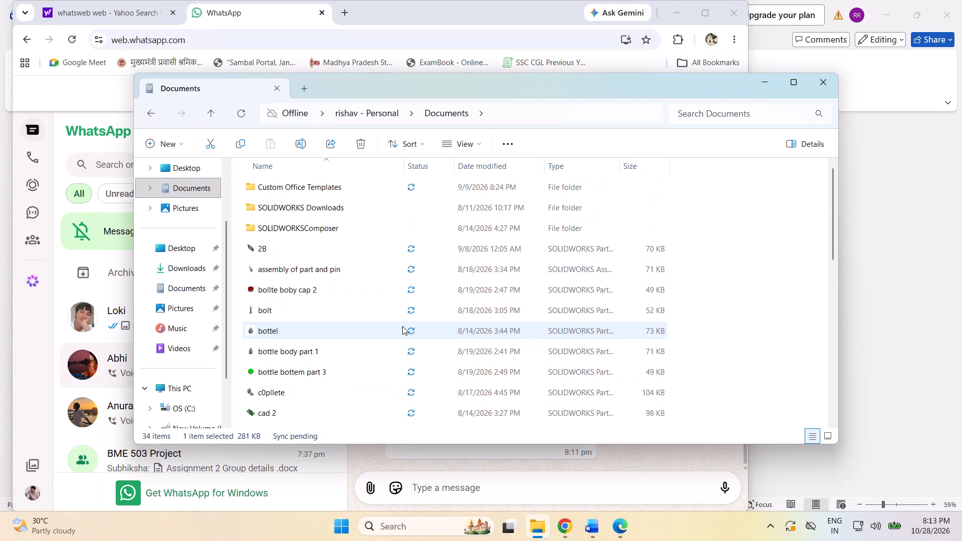
pyautogui.scroll(8, 402, 326)
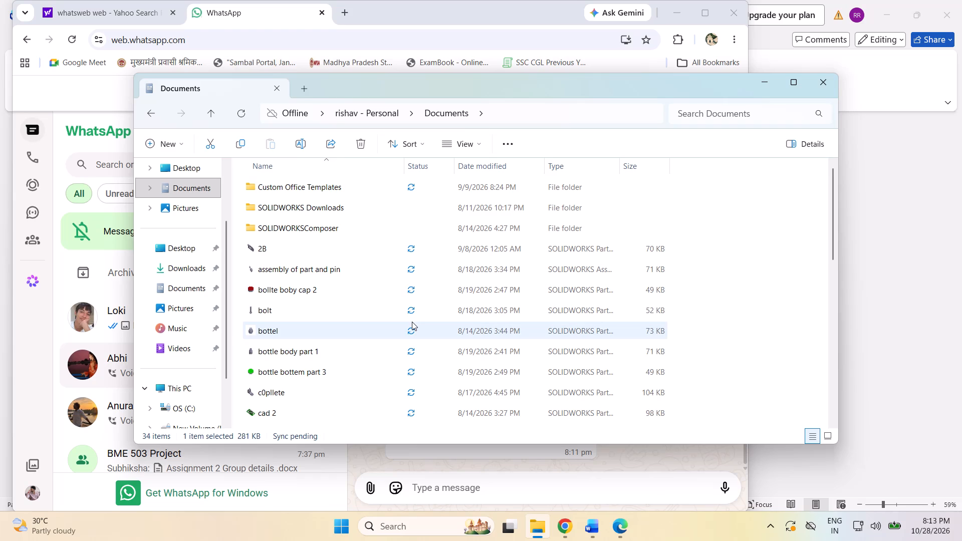
pyautogui.scroll(-7, 596, 316)
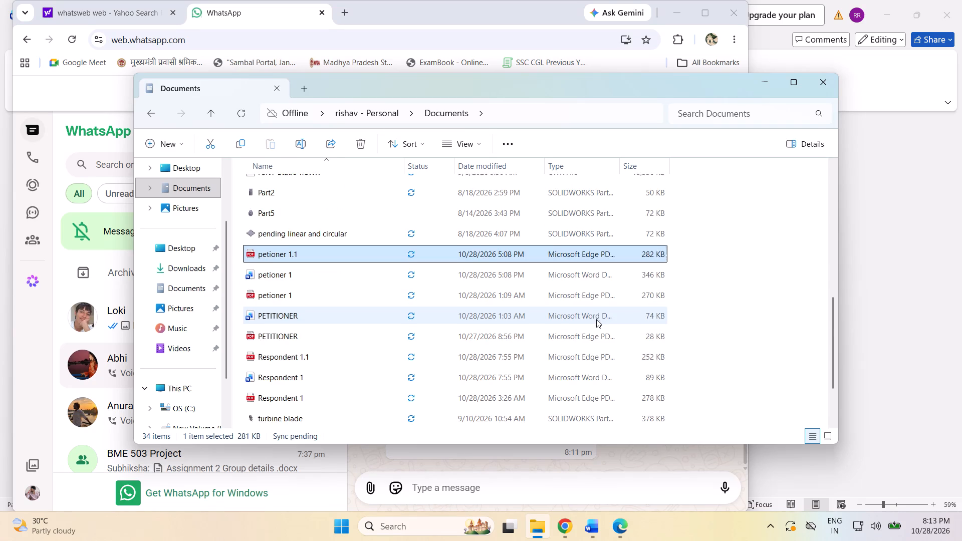
pyautogui.scroll(-11, 596, 319)
pyautogui.scroll(2, 589, 324)
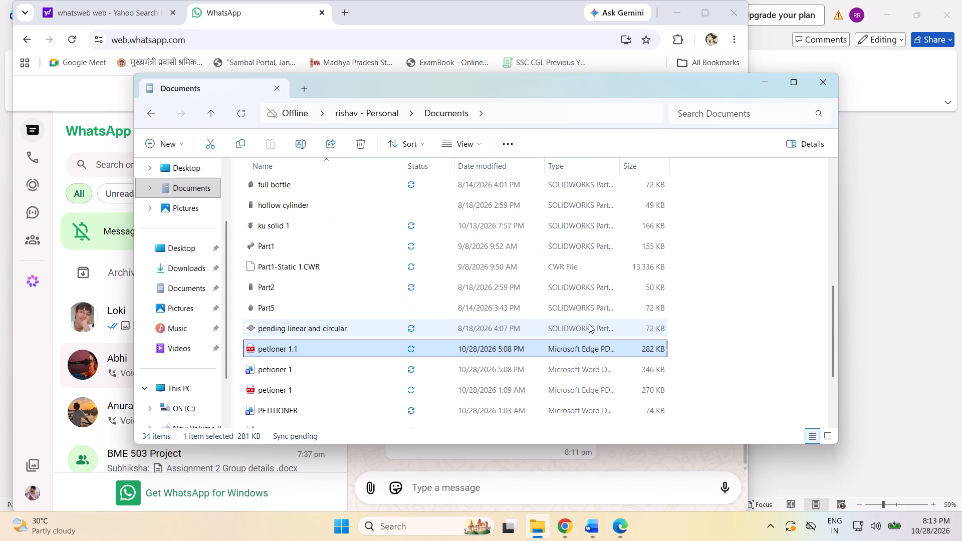
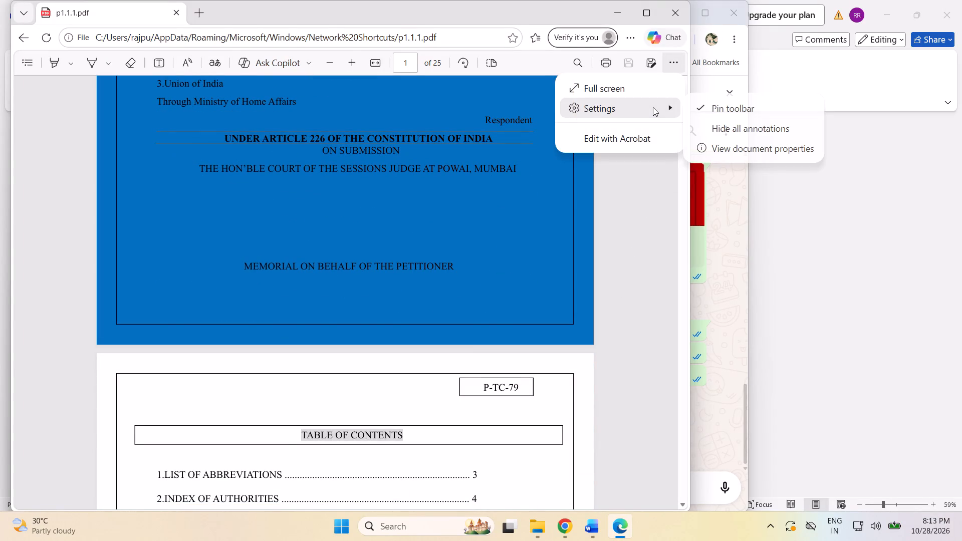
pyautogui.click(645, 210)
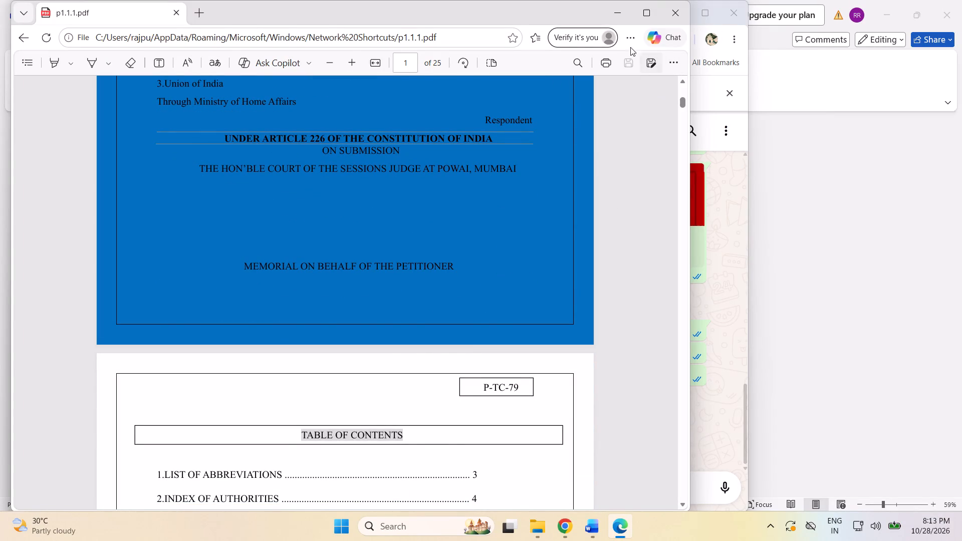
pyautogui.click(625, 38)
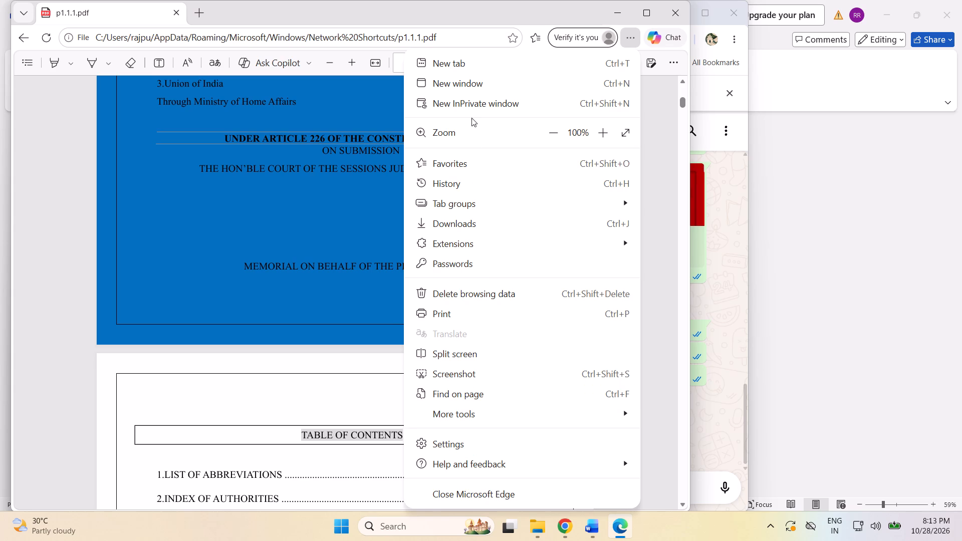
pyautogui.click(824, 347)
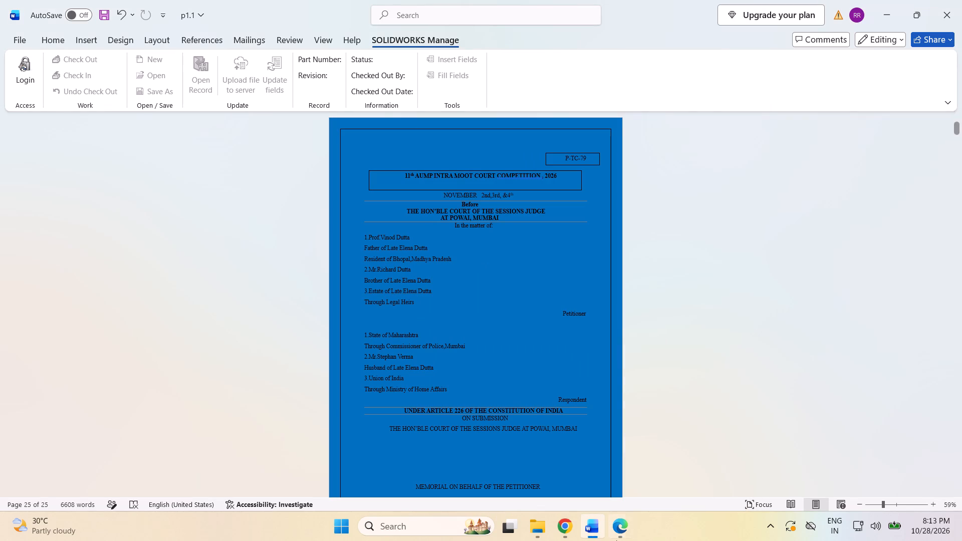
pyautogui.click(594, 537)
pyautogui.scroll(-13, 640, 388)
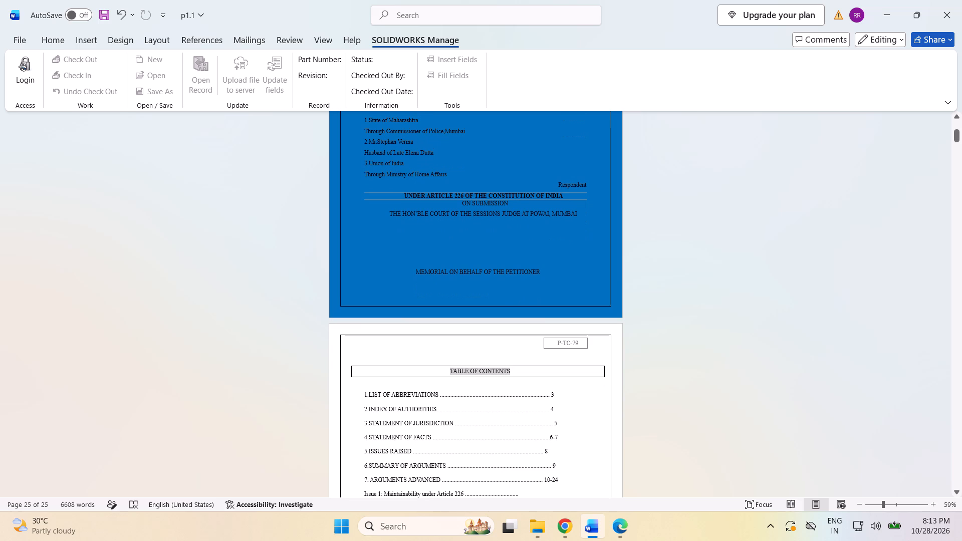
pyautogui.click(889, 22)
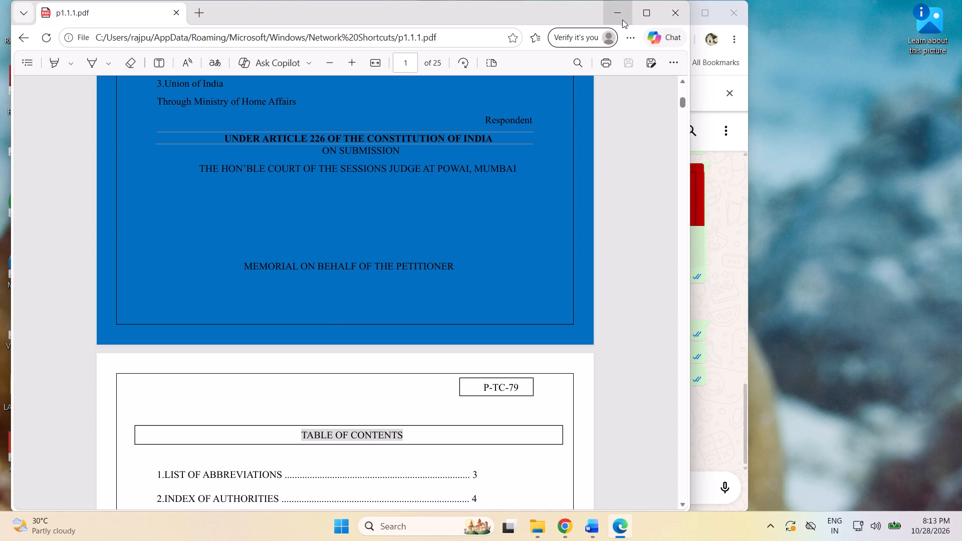
# Look through the Documents, Downloads and Desktop folders in File Explorer for the exported petitioner memorial PDF, p1.1.1.
pyautogui.click(534, 530)
pyautogui.scroll(-6, 492, 301)
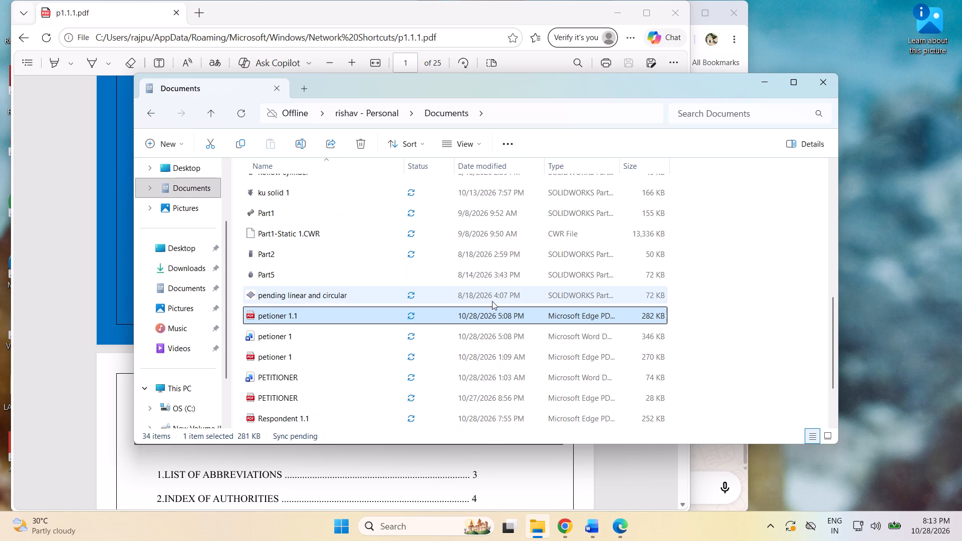
pyautogui.scroll(-11, 492, 302)
pyautogui.scroll(5, 491, 310)
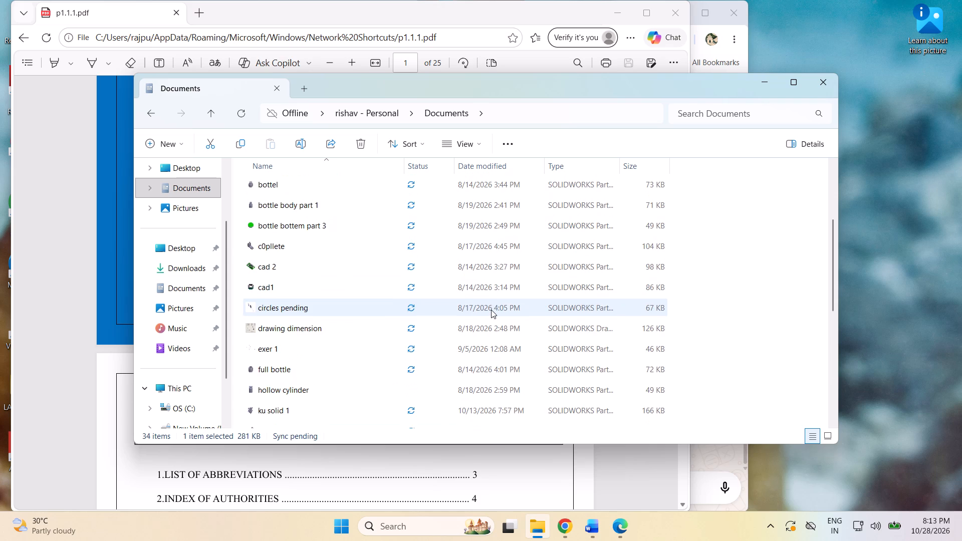
pyautogui.click(190, 268)
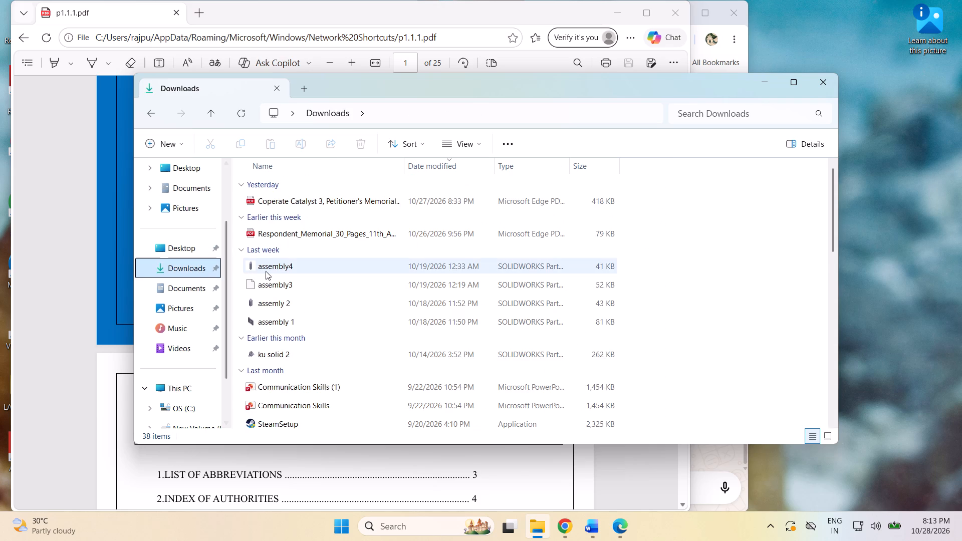
pyautogui.scroll(-1, 266, 271)
pyautogui.scroll(5, 266, 271)
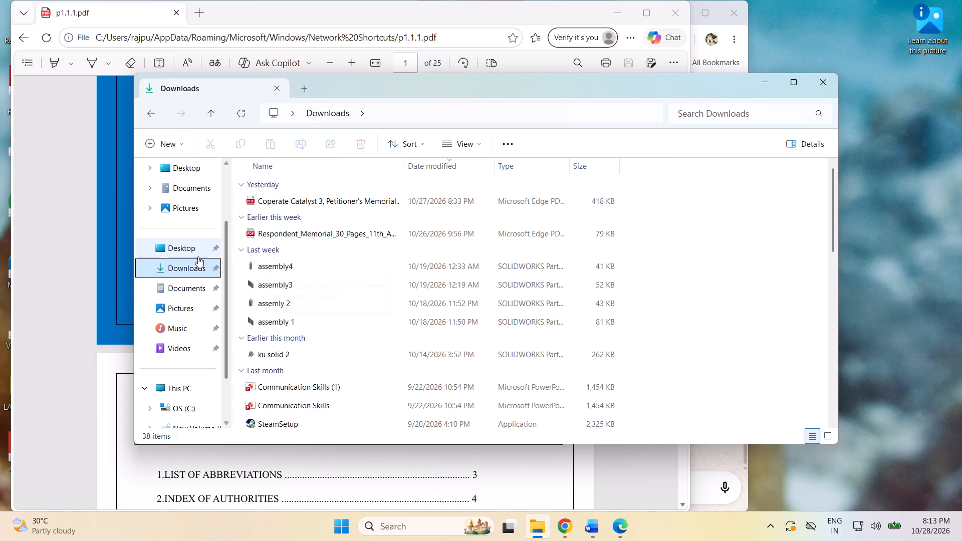
pyautogui.click(190, 256)
pyautogui.scroll(3, 287, 279)
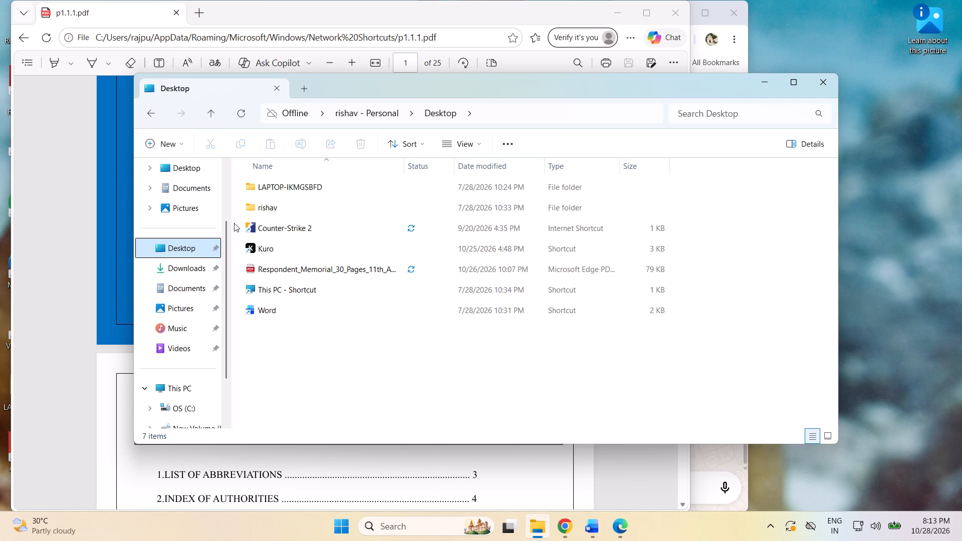
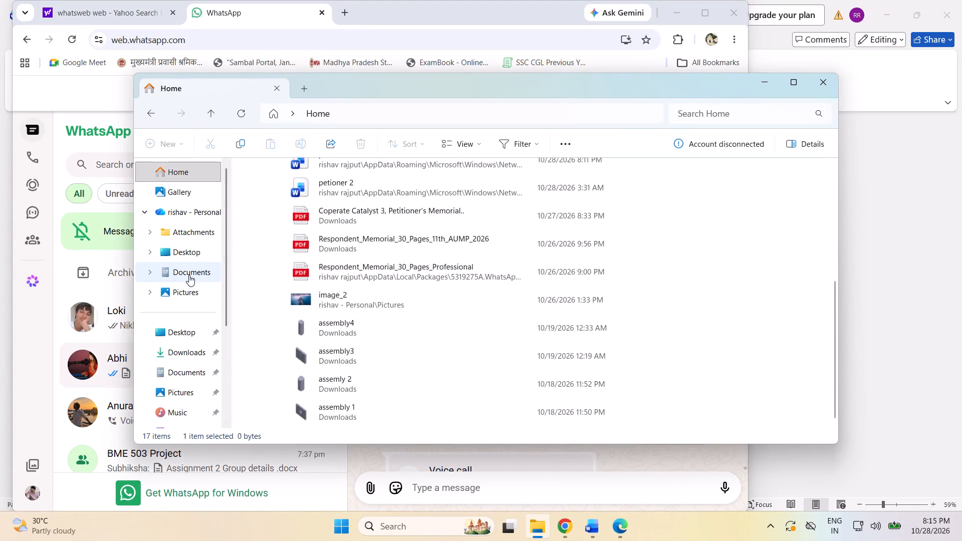
# Look through the OneDrive Documents folder for the exported petitioner memorial PDF, p1.1.1.
pyautogui.click(189, 275)
pyautogui.scroll(-6, 369, 325)
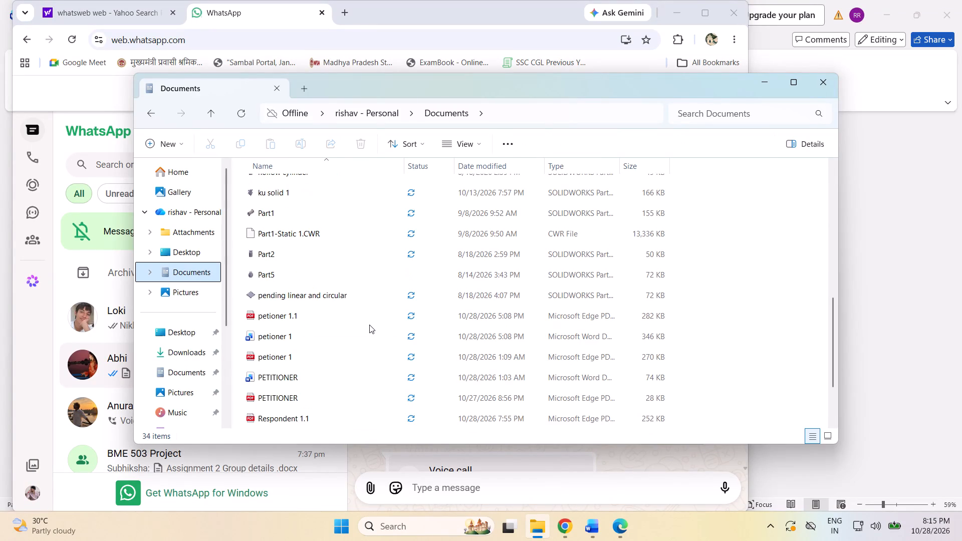
pyautogui.scroll(-1, 369, 325)
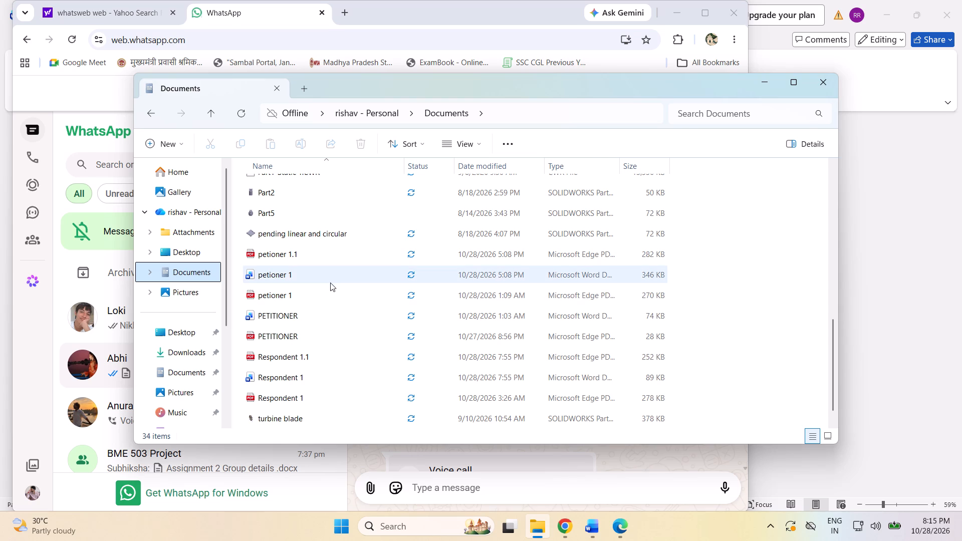
pyautogui.scroll(-6, 330, 283)
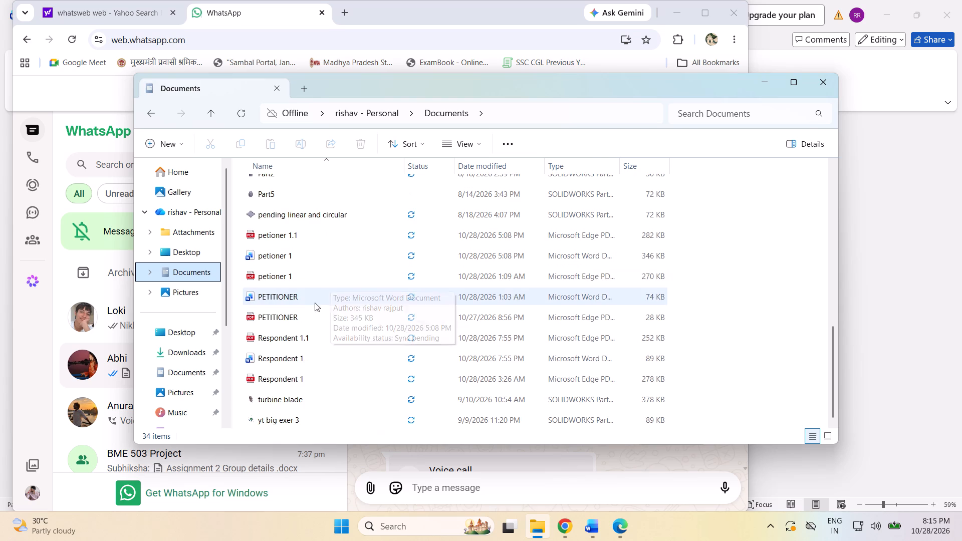
pyautogui.scroll(2, 305, 332)
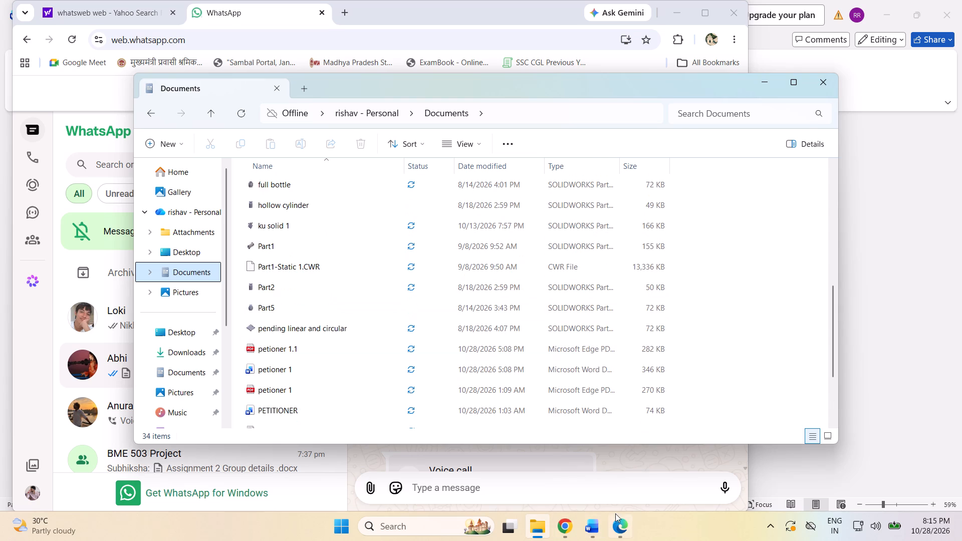
# Switch to Word and open the file management view for the p1.1 document.
pyautogui.click(591, 525)
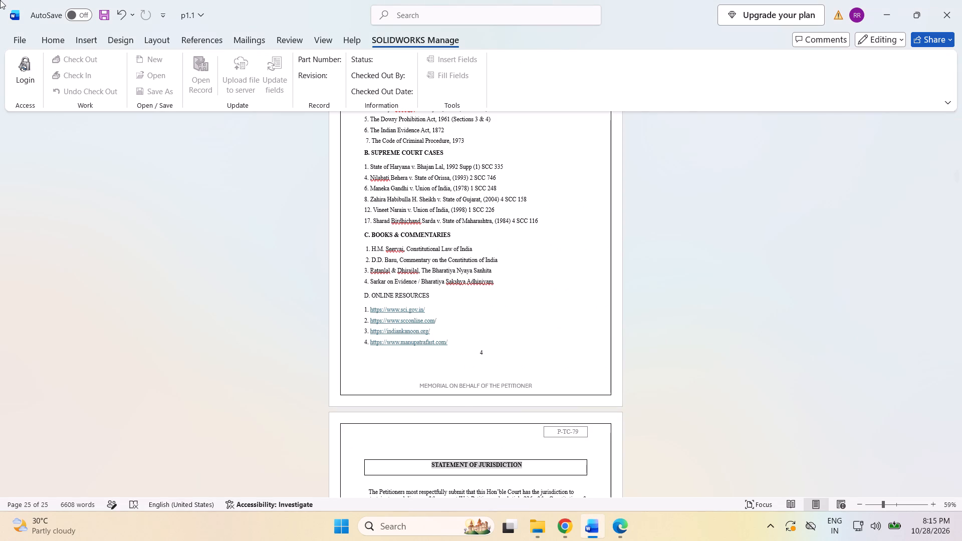
pyautogui.click(20, 39)
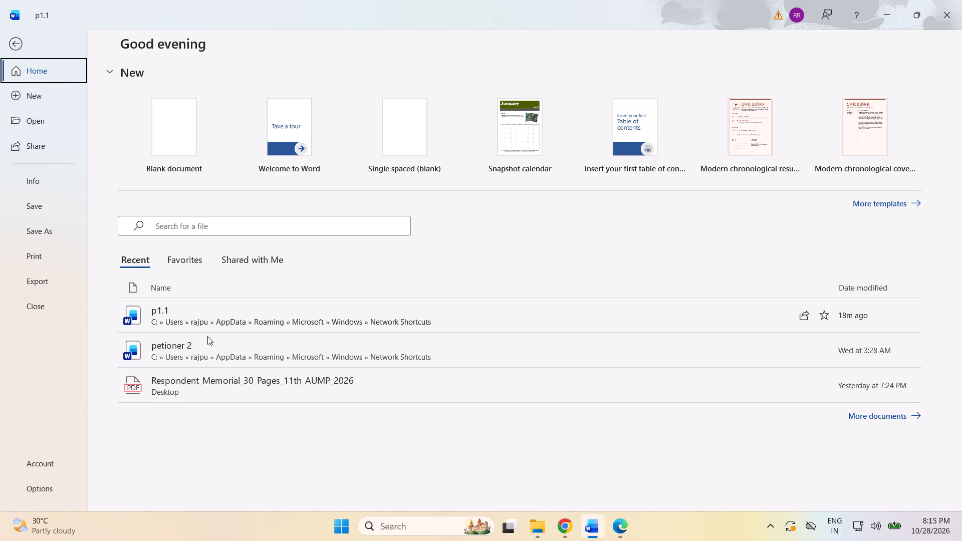
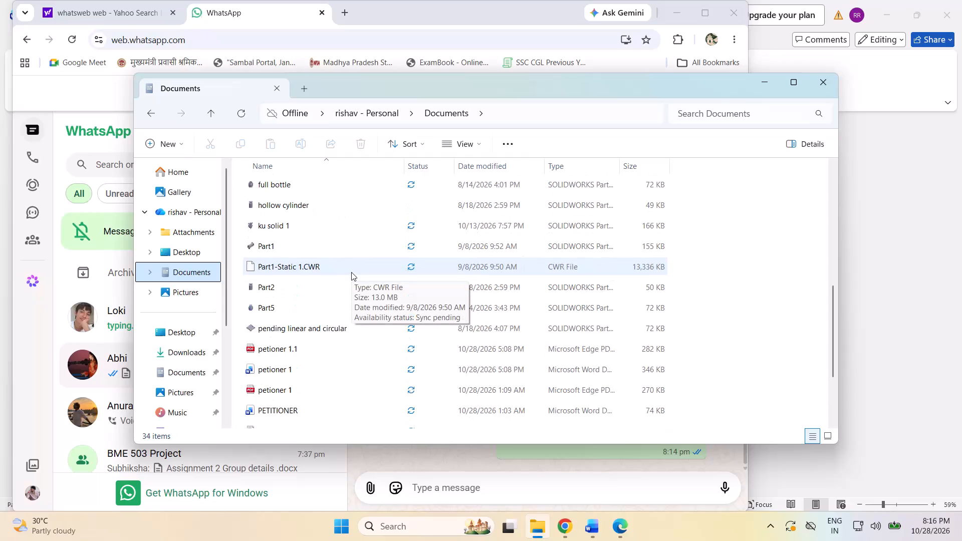
# Look through the OneDrive Documents folder for the exported petitioner memorial PDF, p1.1.1.
pyautogui.scroll(1, 351, 272)
pyautogui.scroll(-2, 351, 272)
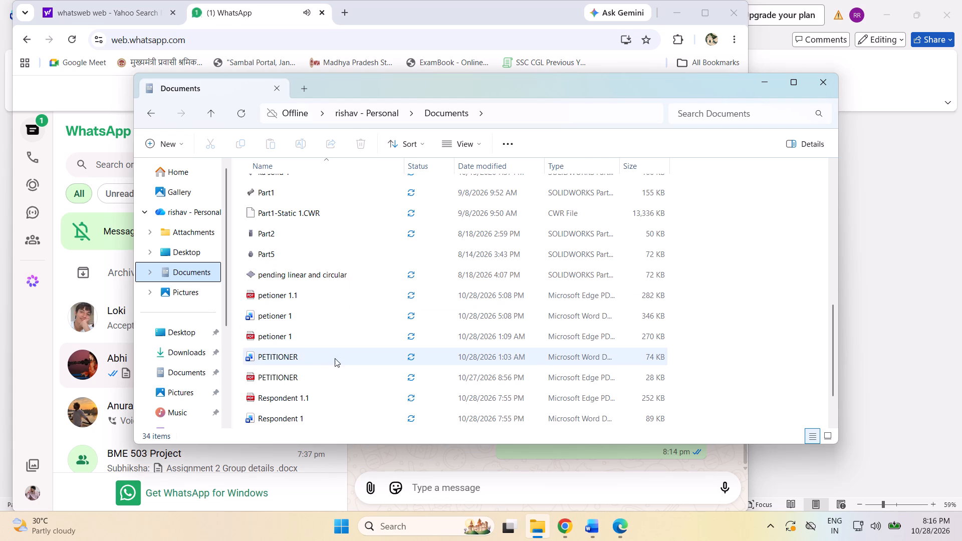
pyautogui.scroll(-1, 336, 368)
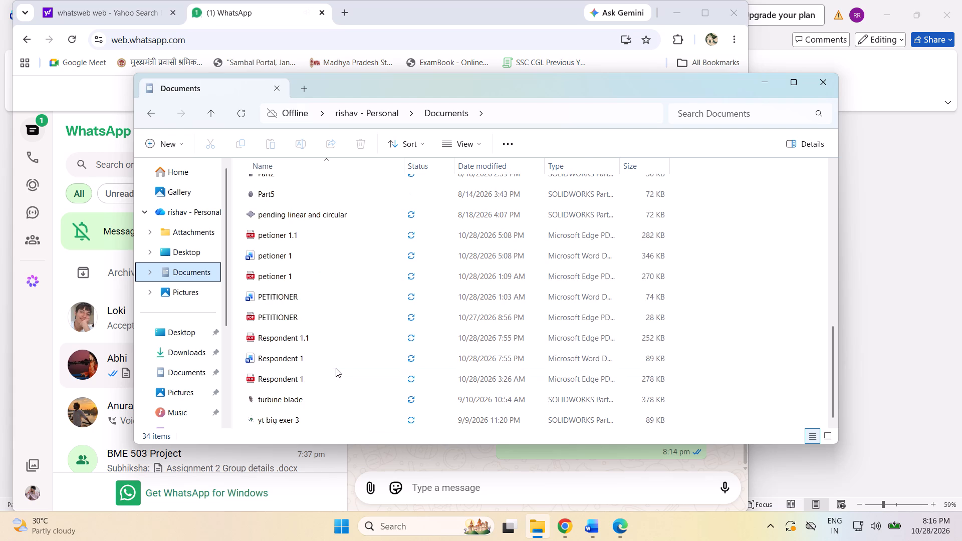
pyautogui.scroll(-1, 336, 370)
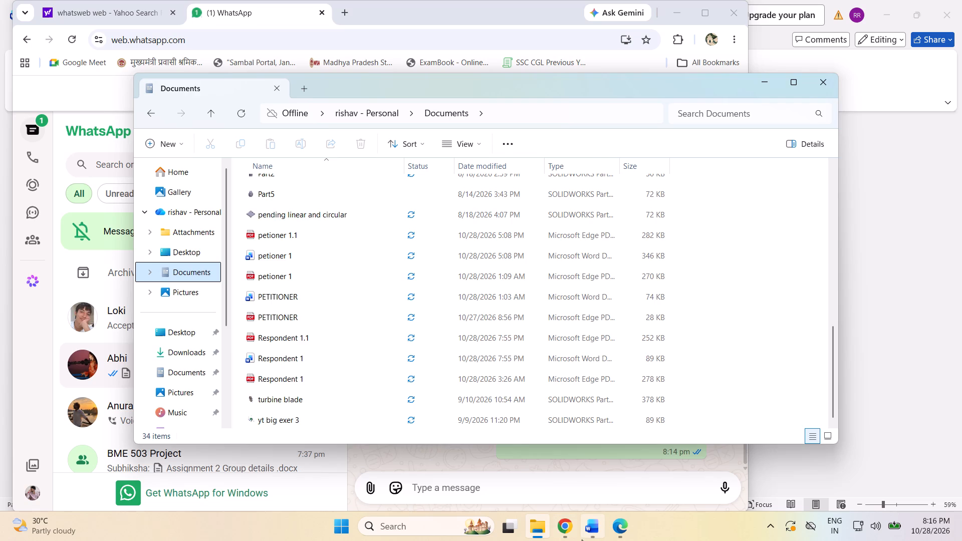
# Switch to Word, look back through the first pages of p1.1, and open the file management view.
pyautogui.click(591, 536)
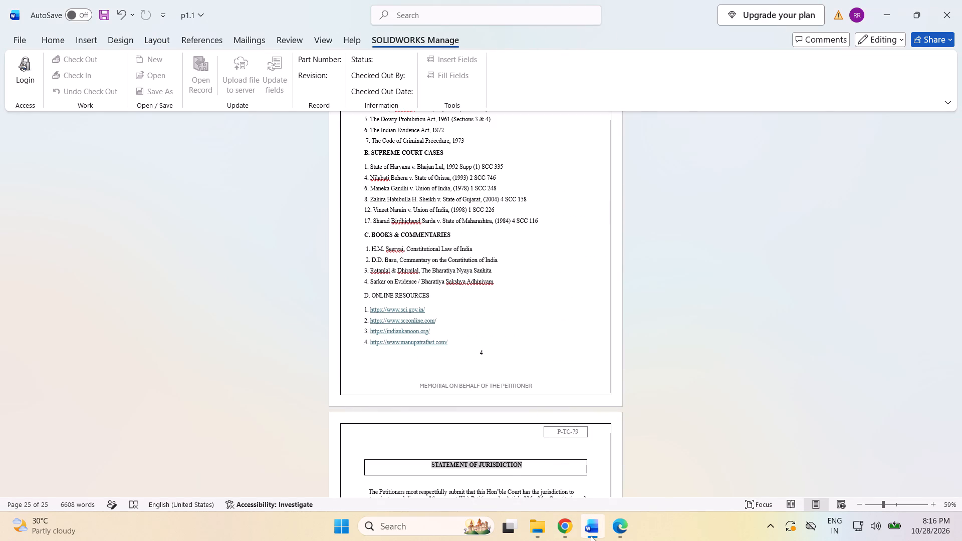
pyautogui.click(580, 464)
pyautogui.scroll(4, 361, 252)
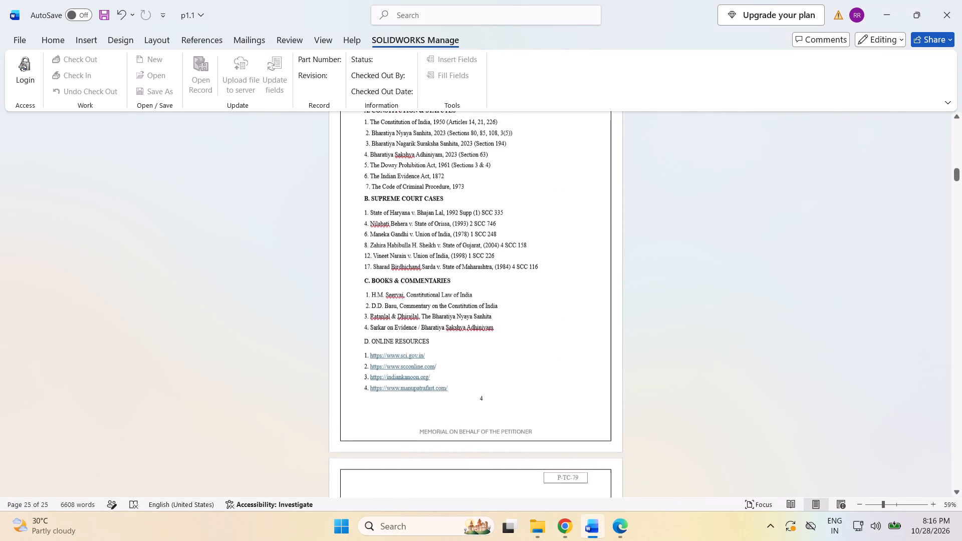
pyautogui.scroll(20, 361, 252)
pyautogui.scroll(20, 361, 252)
pyautogui.scroll(1, 361, 252)
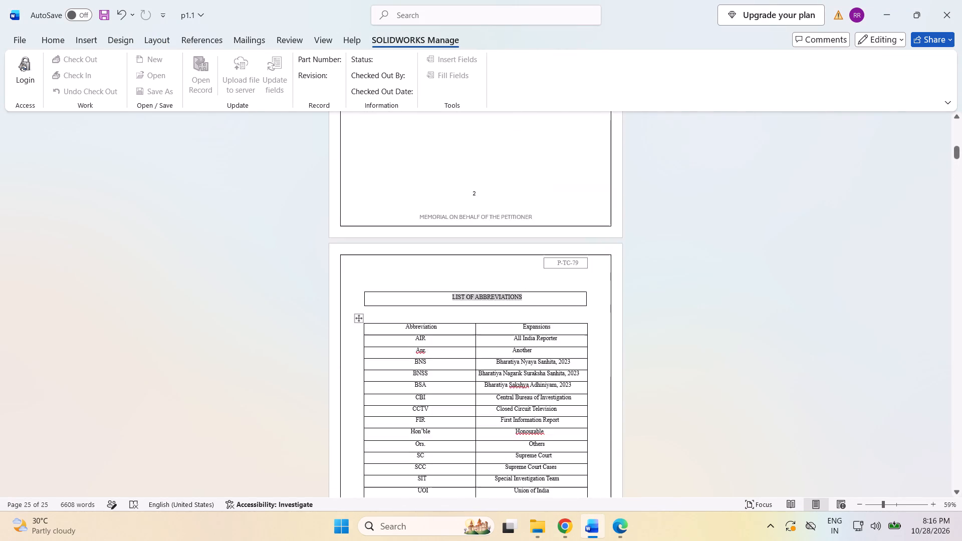
pyautogui.scroll(20, 484, 201)
pyautogui.scroll(10, 484, 201)
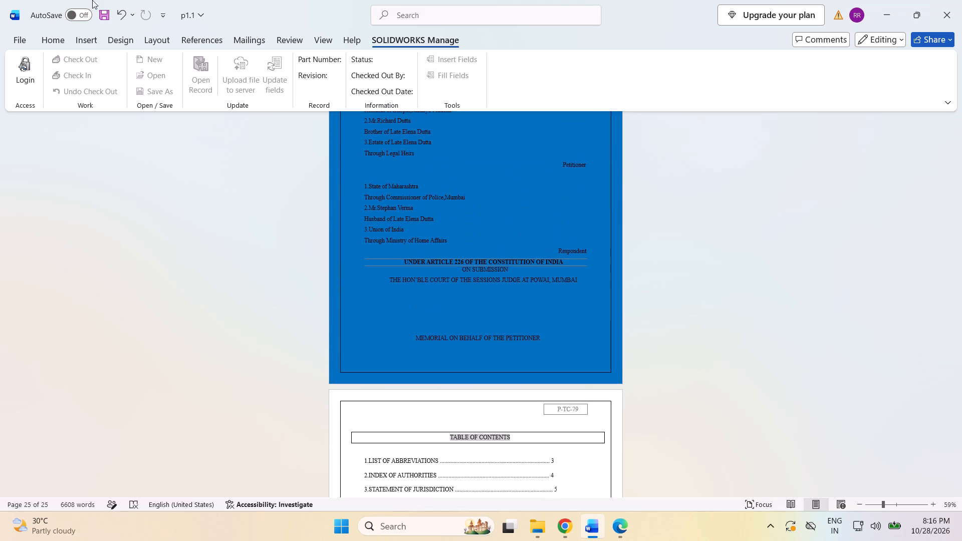
pyautogui.click(19, 45)
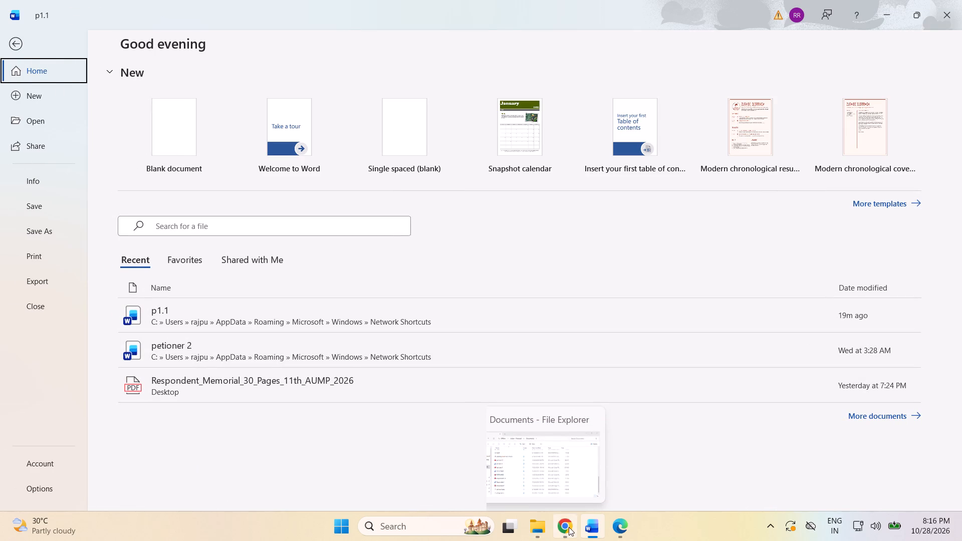
# Switch to File Explorer and search the whole OneDrive Documents list for the exported PDF p1.1.1.
pyautogui.click(531, 533)
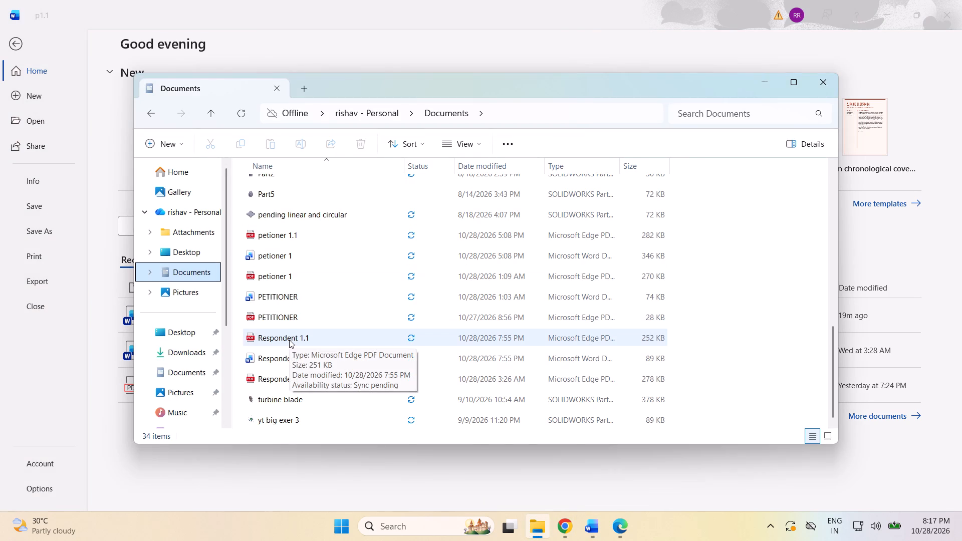
pyautogui.scroll(-4, 289, 340)
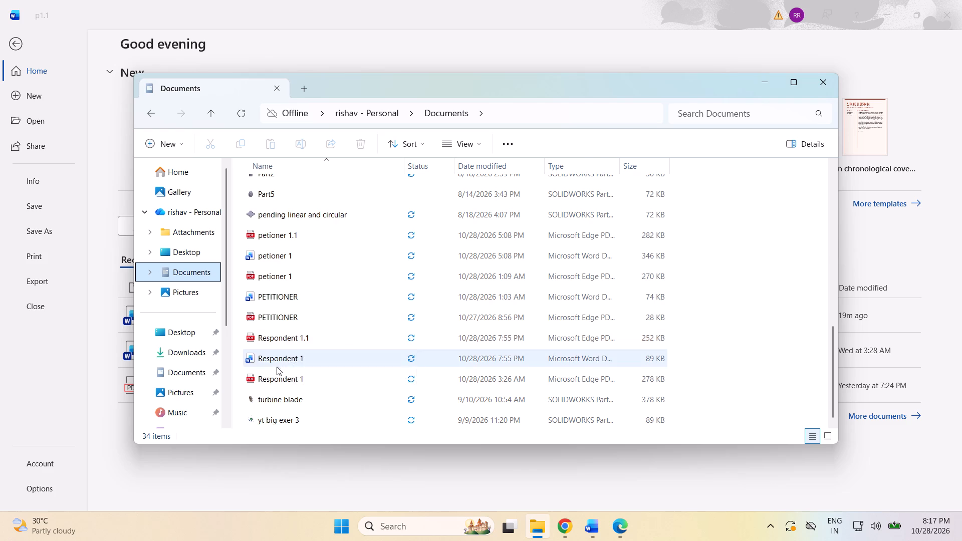
pyautogui.scroll(-12, 277, 368)
pyautogui.scroll(5, 275, 367)
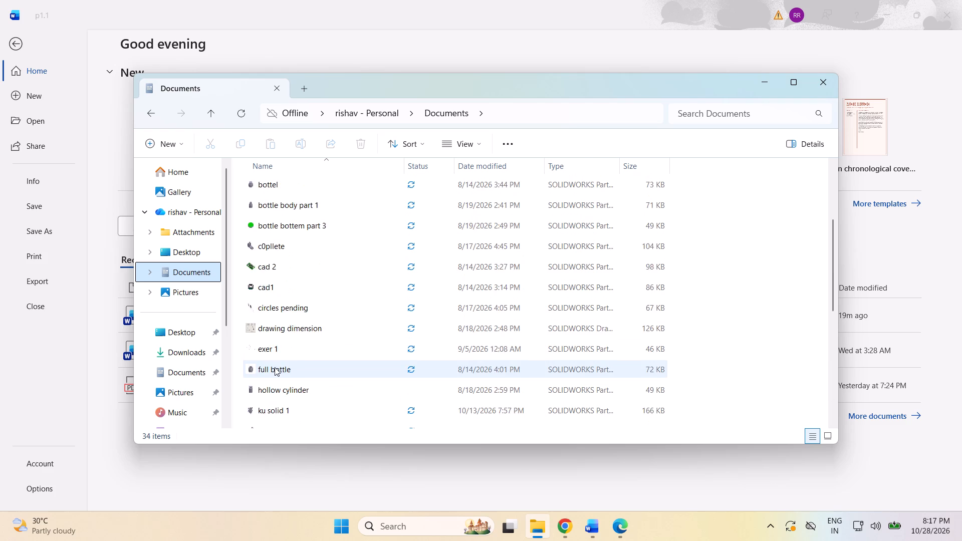
pyautogui.scroll(15, 275, 367)
pyautogui.scroll(-1, 296, 284)
pyautogui.scroll(19, 296, 284)
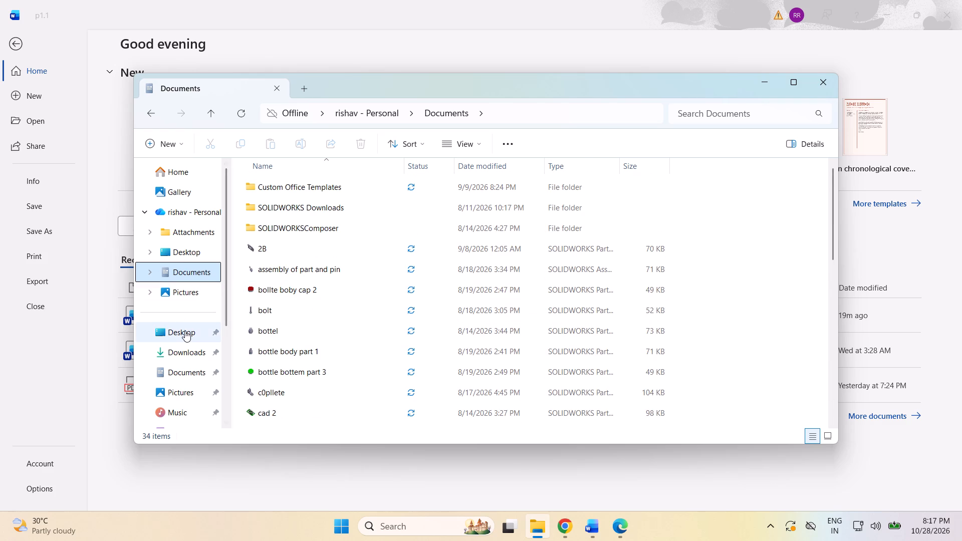
# Check the Desktop, Downloads and Documents folders for the exported PDF p1.1.1.
pyautogui.click(185, 331)
pyautogui.click(188, 351)
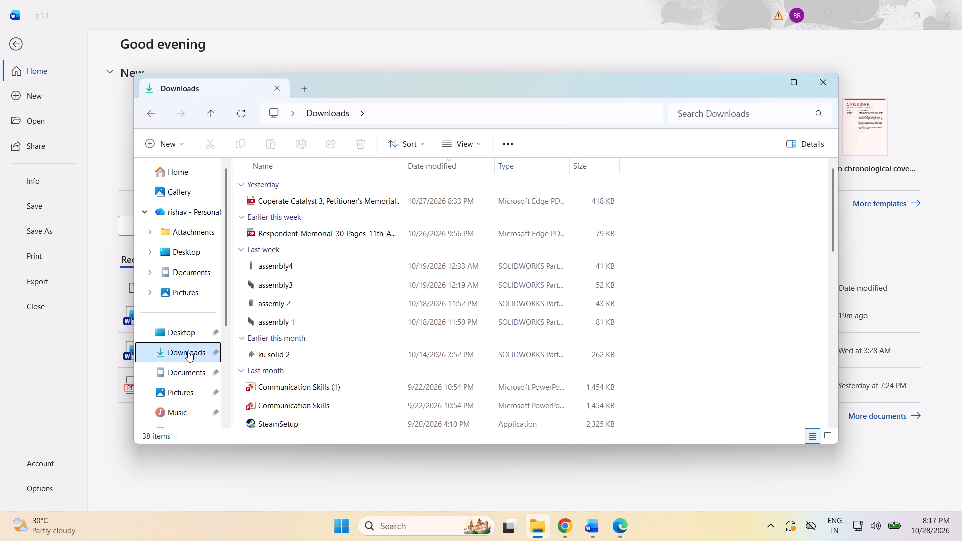
pyautogui.scroll(2, 269, 318)
pyautogui.scroll(-7, 269, 318)
pyautogui.scroll(3, 269, 318)
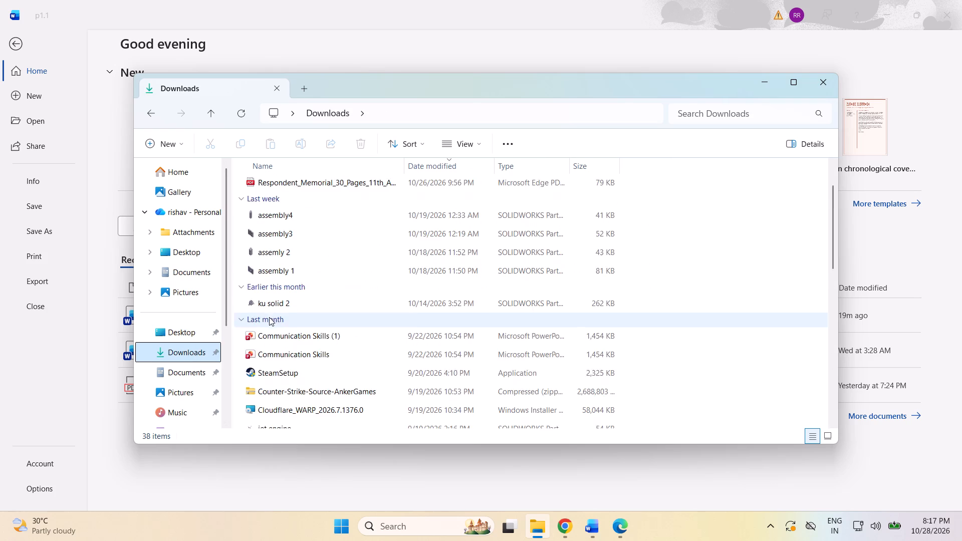
pyautogui.scroll(7, 269, 317)
pyautogui.click(200, 366)
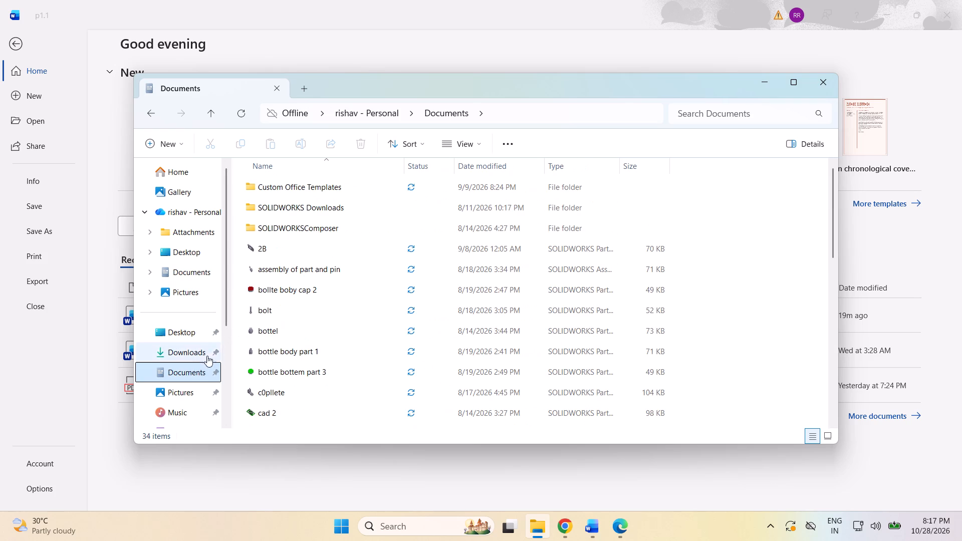
pyautogui.scroll(1, 269, 331)
pyautogui.scroll(-16, 269, 331)
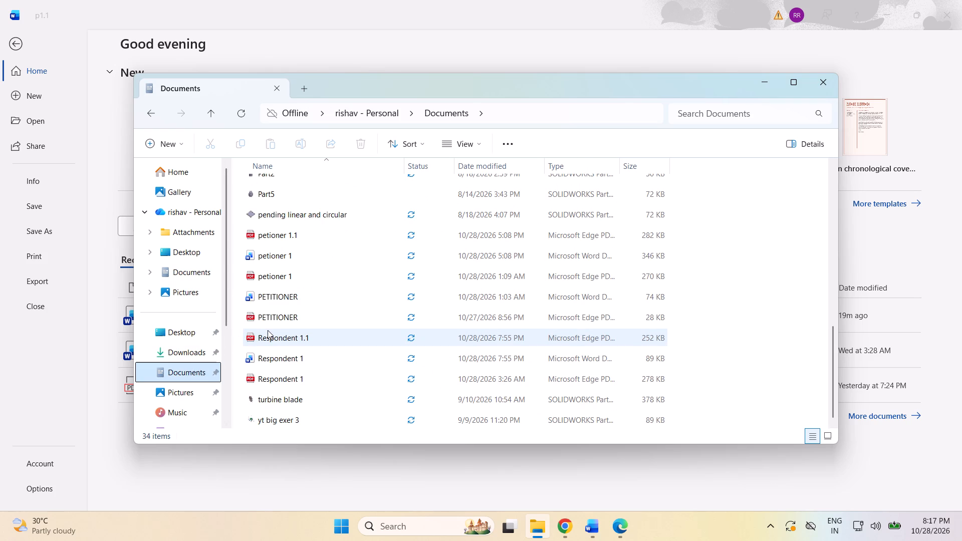
pyautogui.scroll(-4, 268, 331)
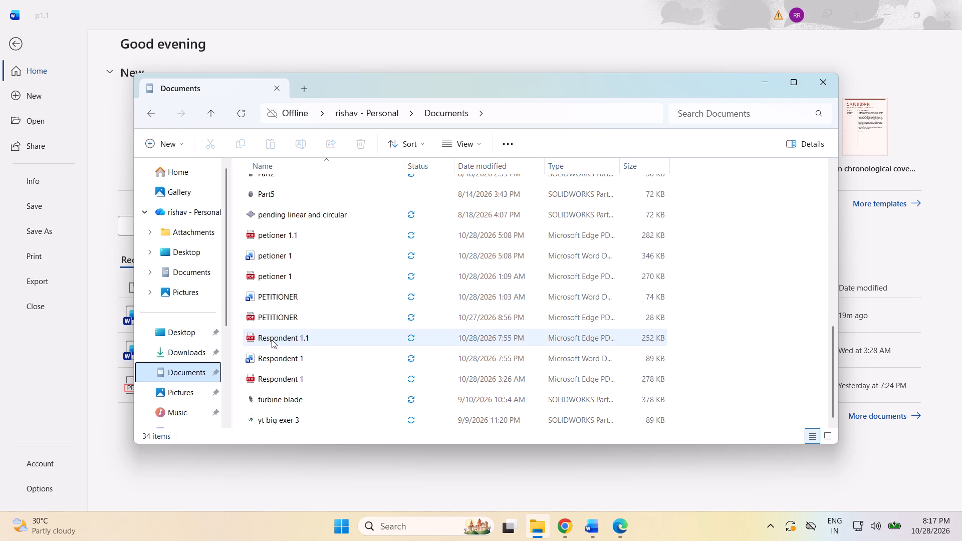
# Open the Respondent 1.1 PDF from the Documents folder and view its cover page.
pyautogui.click(272, 340)
pyautogui.doubleClick(274, 335)
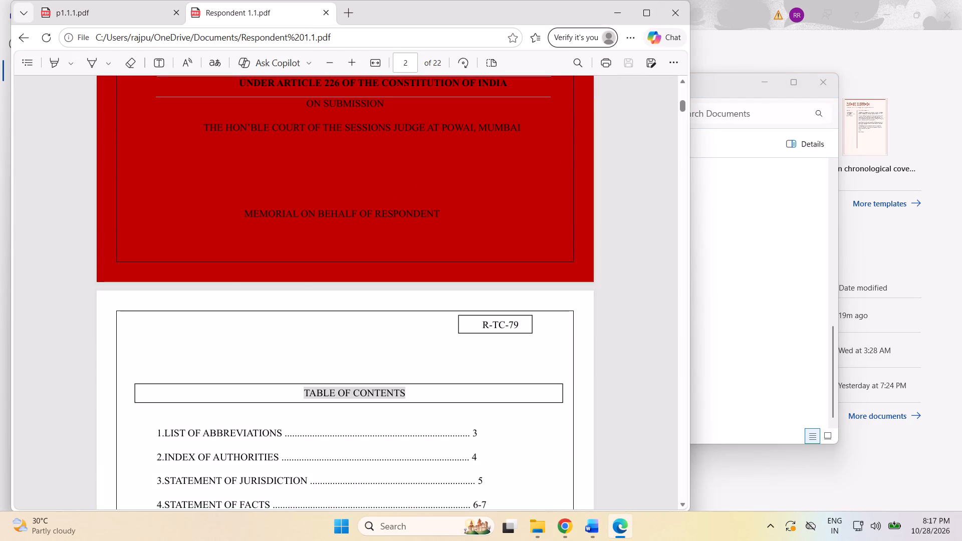
pyautogui.scroll(4, 428, 141)
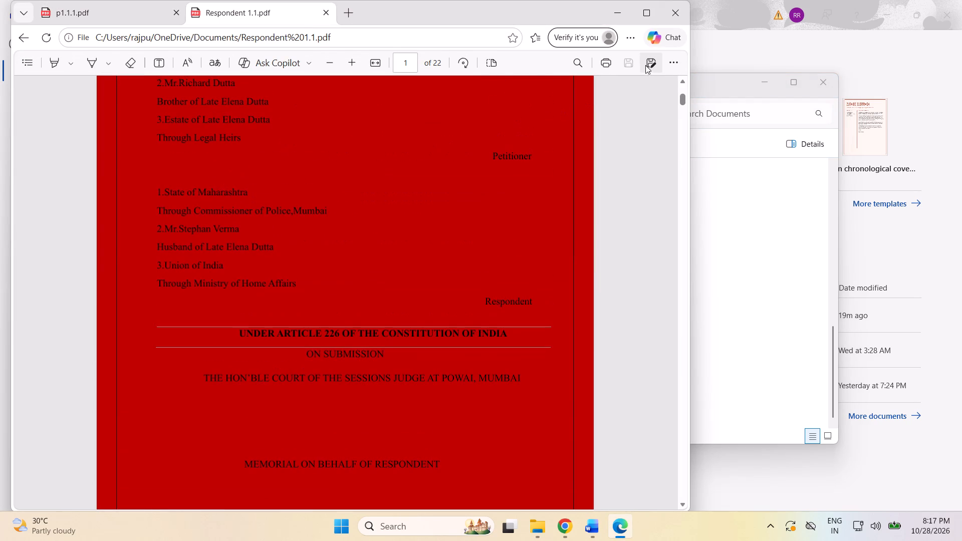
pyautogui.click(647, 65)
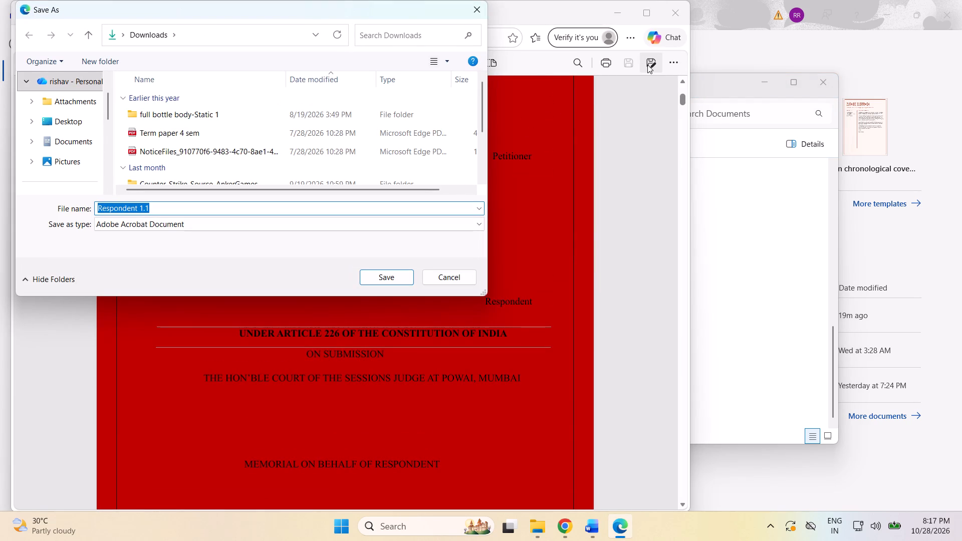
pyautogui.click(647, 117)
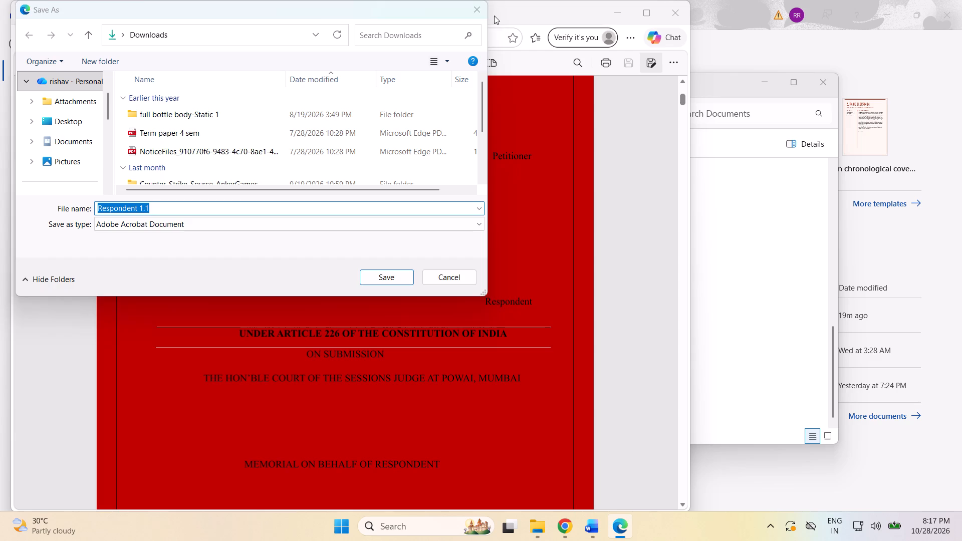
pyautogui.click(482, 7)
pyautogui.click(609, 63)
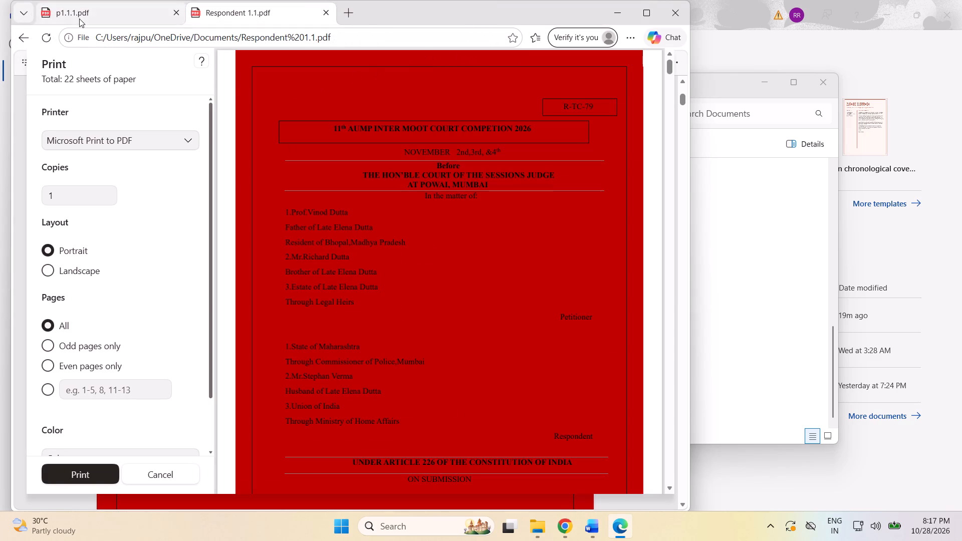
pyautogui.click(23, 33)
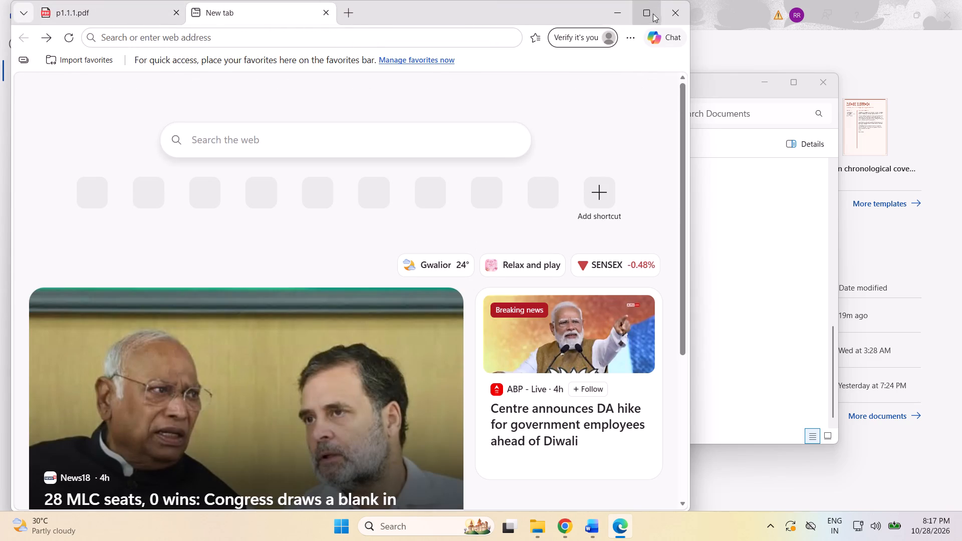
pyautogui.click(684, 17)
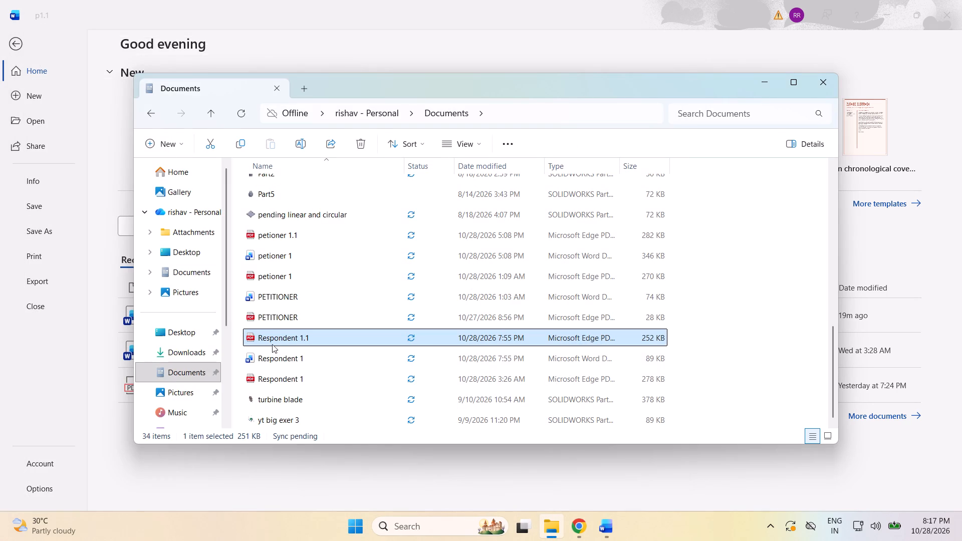
# Reopen the Respondent 1.1 PDF from the Documents folder and view the top of its cover page.
pyautogui.scroll(-4, 281, 346)
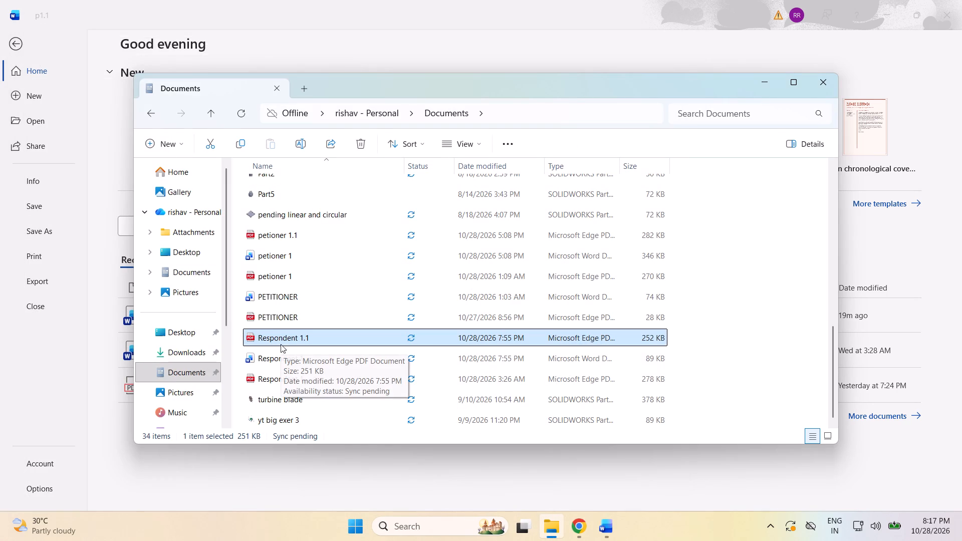
pyautogui.doubleClick(281, 338)
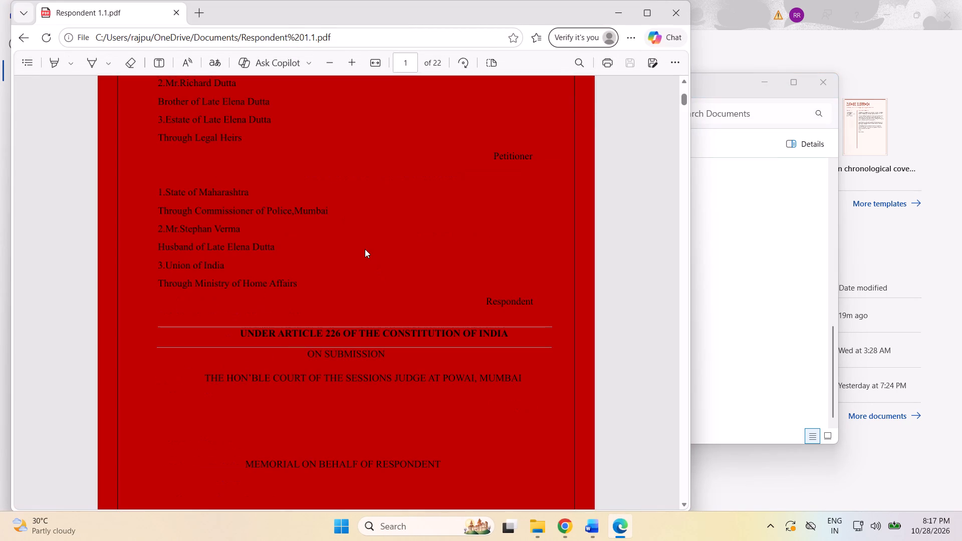
pyautogui.scroll(13, 365, 249)
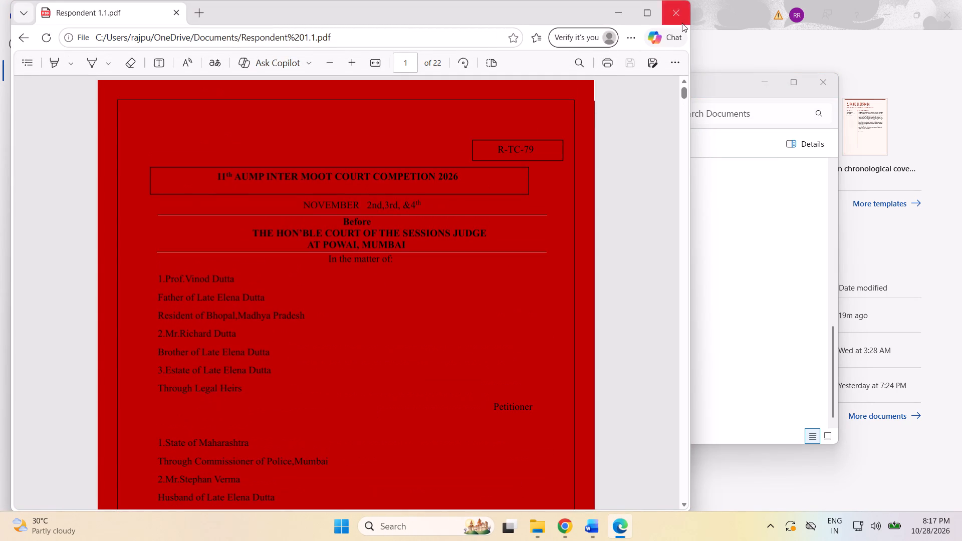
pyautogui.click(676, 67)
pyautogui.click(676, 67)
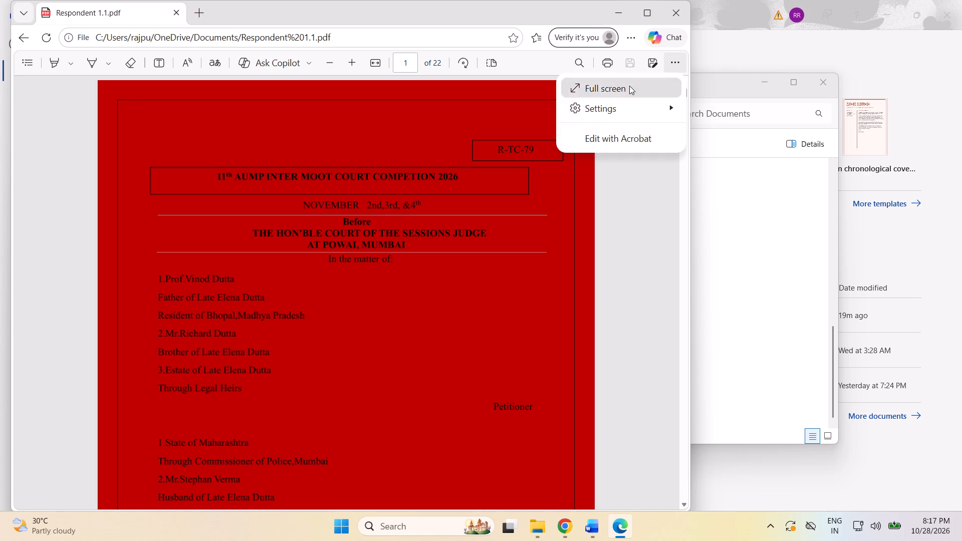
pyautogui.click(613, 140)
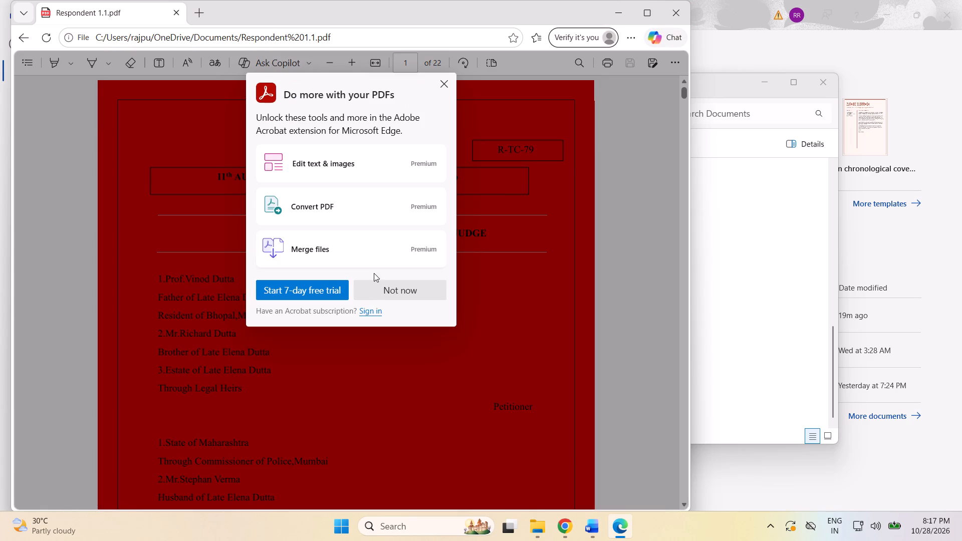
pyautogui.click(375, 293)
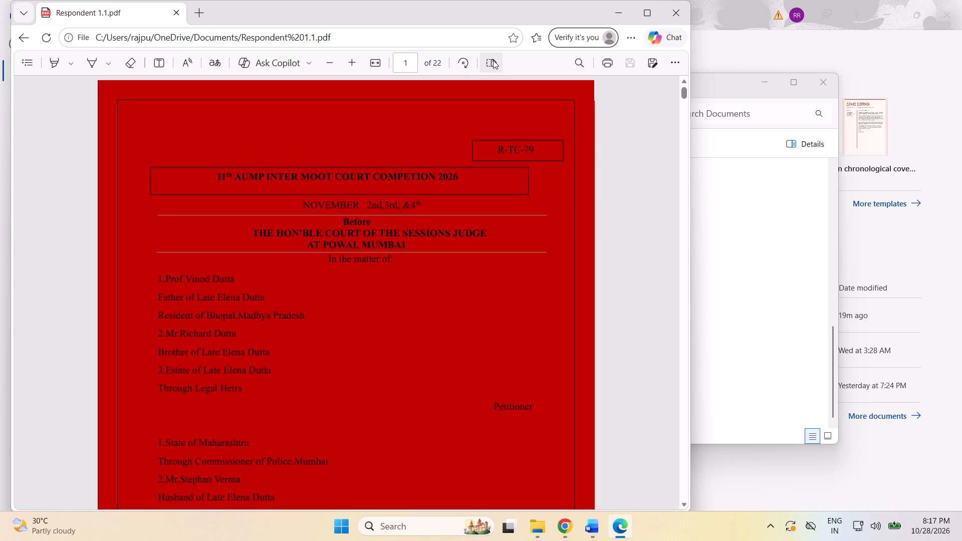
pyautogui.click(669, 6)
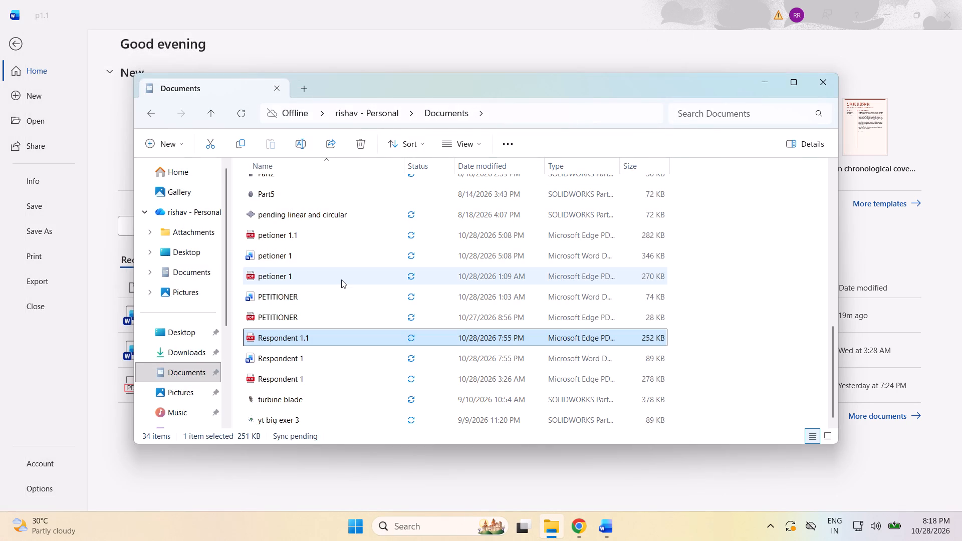
# Look through the Documents folder and open the Respondent 1 Word document, putting the File Explorer window away.
pyautogui.scroll(-6, 341, 280)
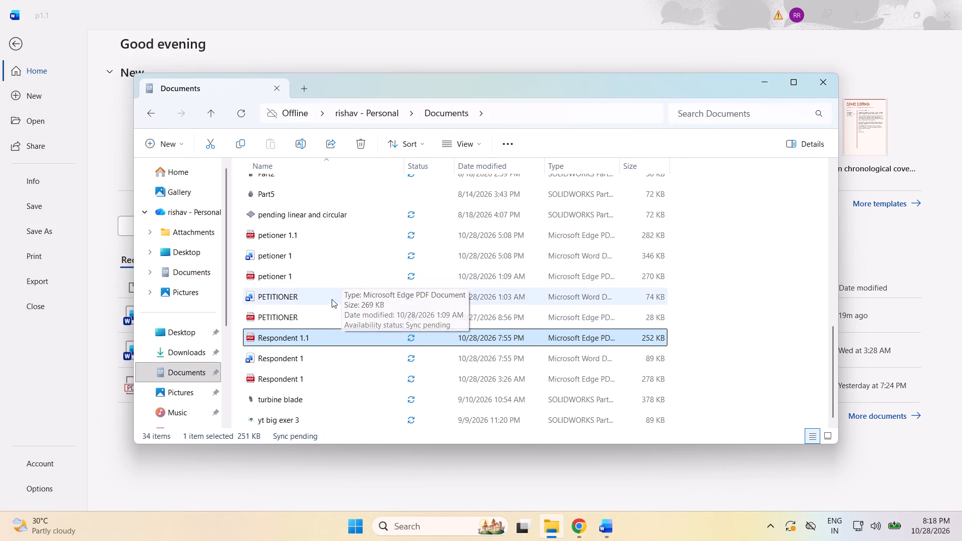
pyautogui.scroll(-4, 316, 308)
pyautogui.scroll(8, 316, 308)
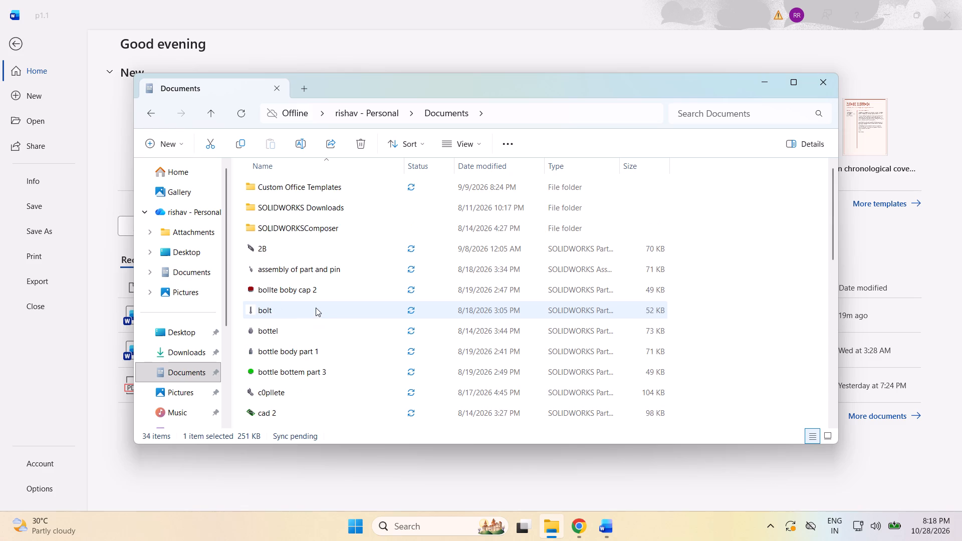
pyautogui.scroll(3, 316, 308)
pyautogui.scroll(-3, 316, 308)
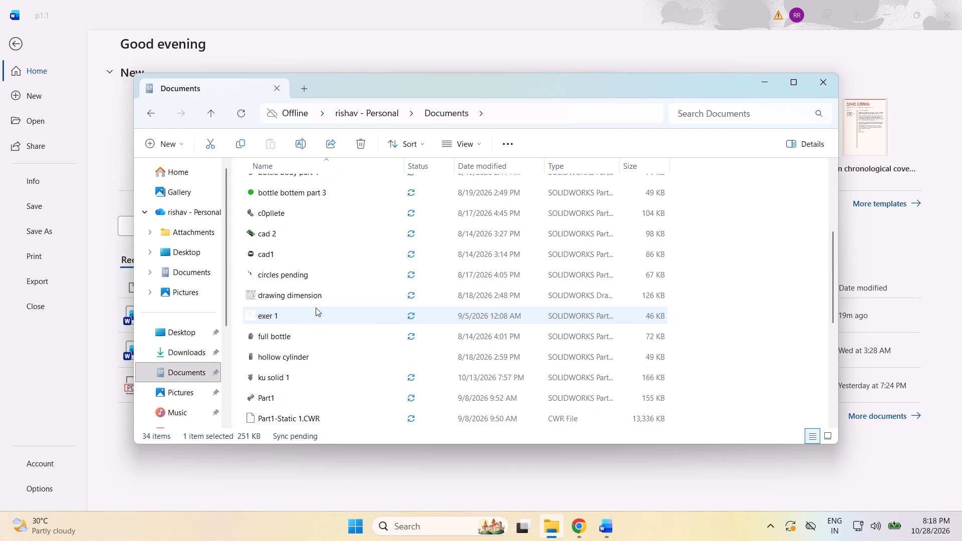
pyautogui.scroll(-3, 316, 308)
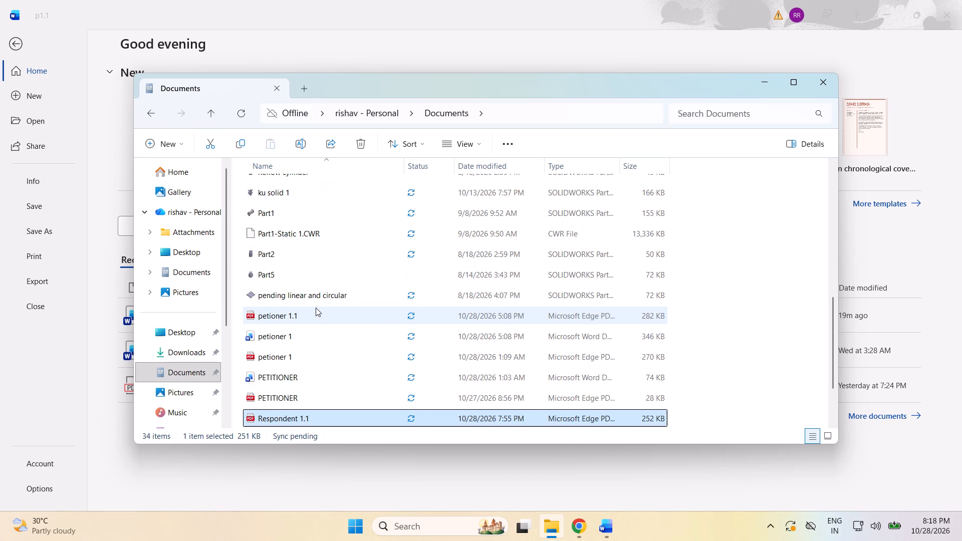
pyautogui.scroll(-1, 316, 308)
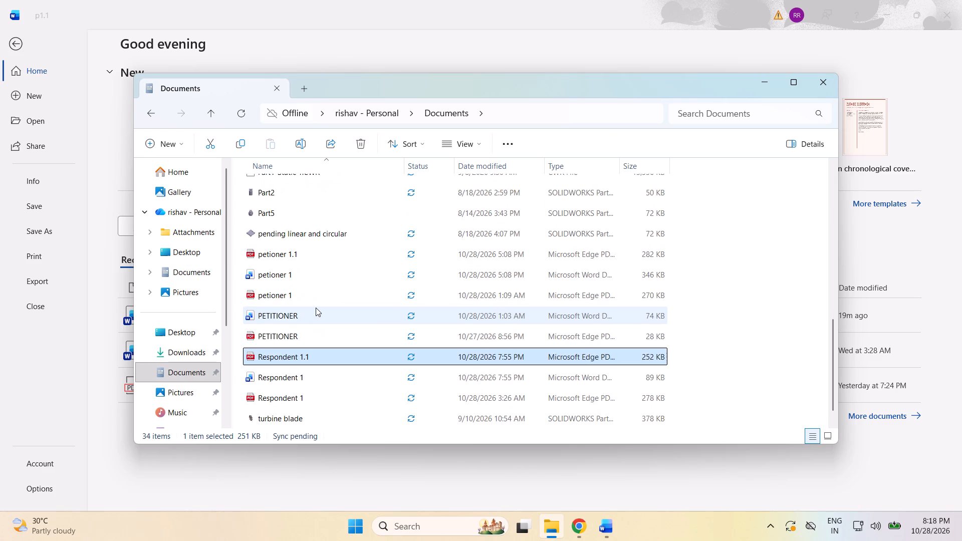
pyautogui.scroll(-1, 316, 308)
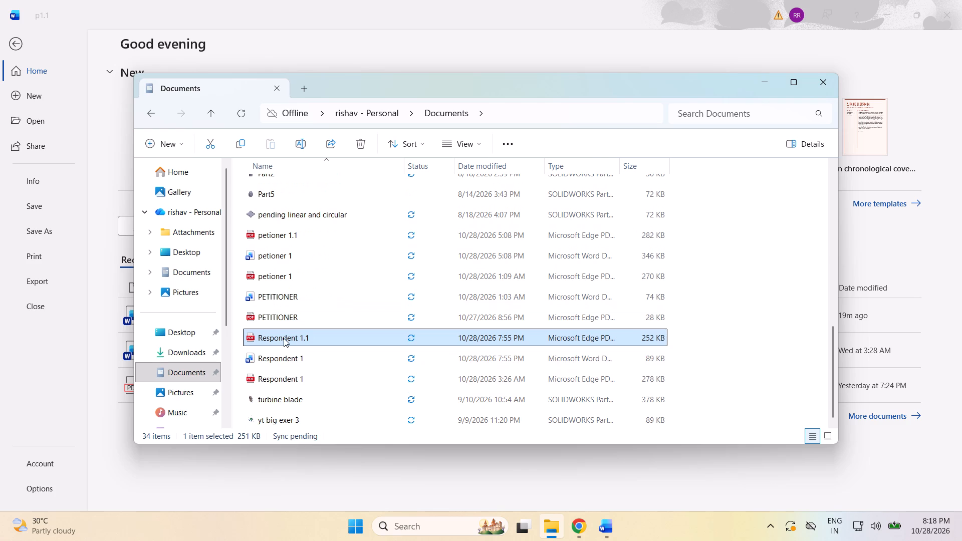
pyautogui.tripleClick(284, 357)
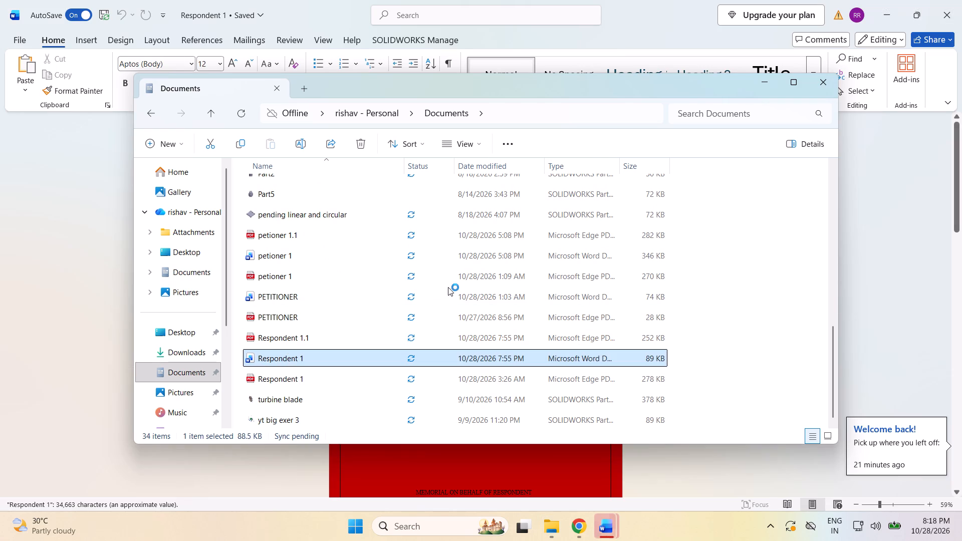
pyautogui.click(771, 78)
# Skim the respondent memorial from its cover page through the continued Issue 2 arguments on page 17, and return to the cover.
pyautogui.scroll(-1, 613, 221)
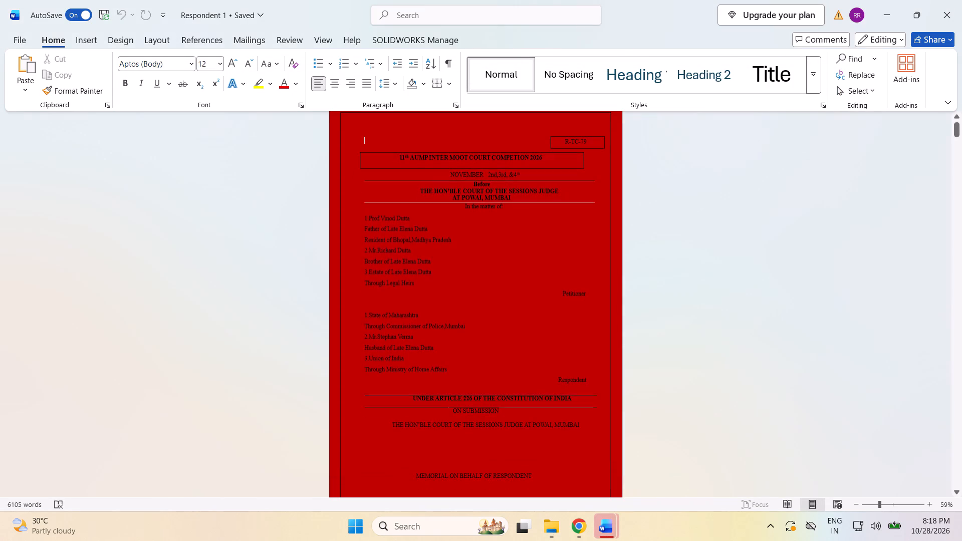
pyautogui.scroll(-20, 613, 221)
pyautogui.scroll(-18, 613, 221)
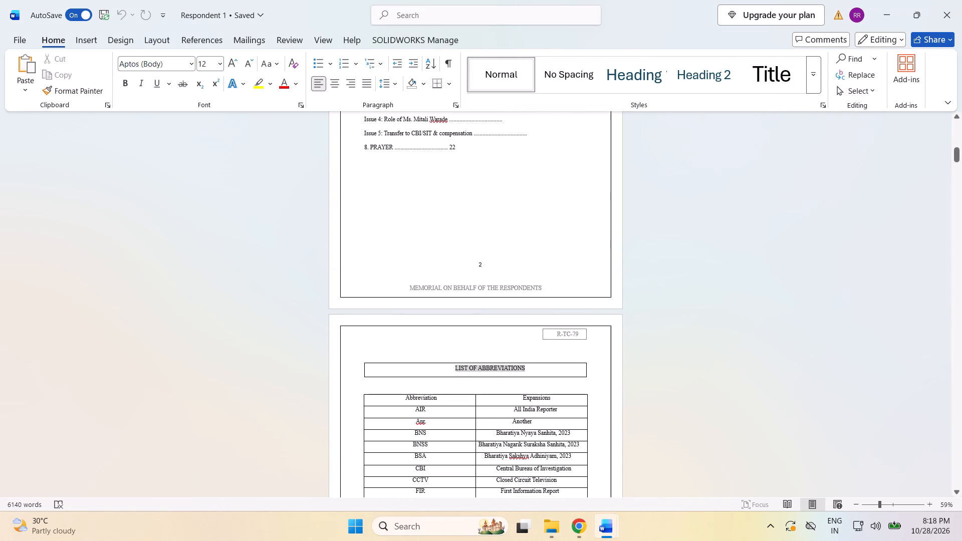
pyautogui.moveTo(954, 156); pyautogui.dragTo(956, 322)
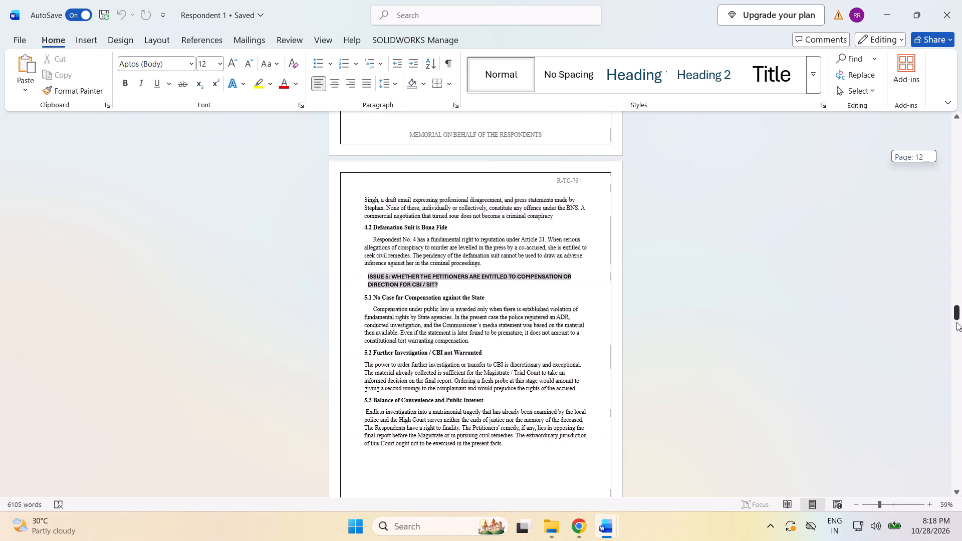
pyautogui.moveTo(956, 322); pyautogui.dragTo(955, 355)
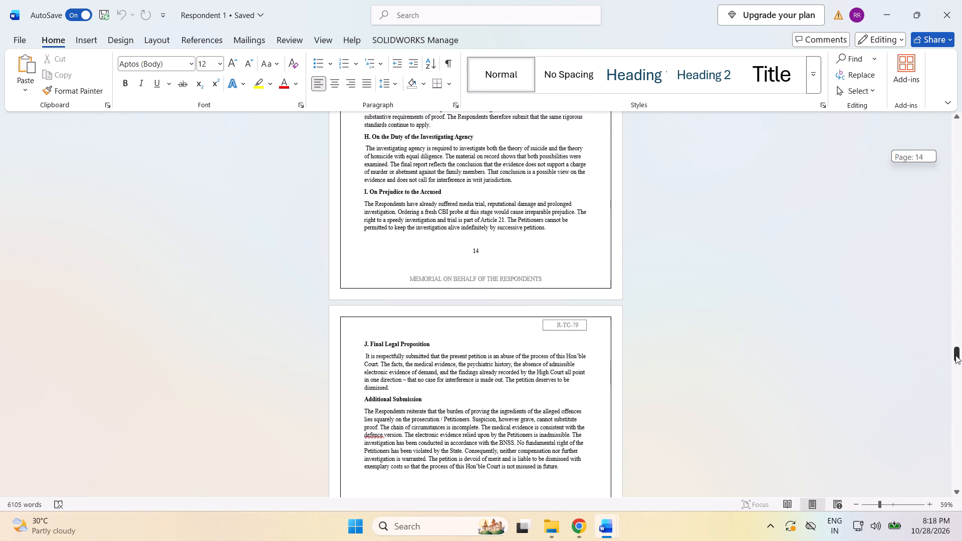
pyautogui.moveTo(955, 355); pyautogui.dragTo(955, 379)
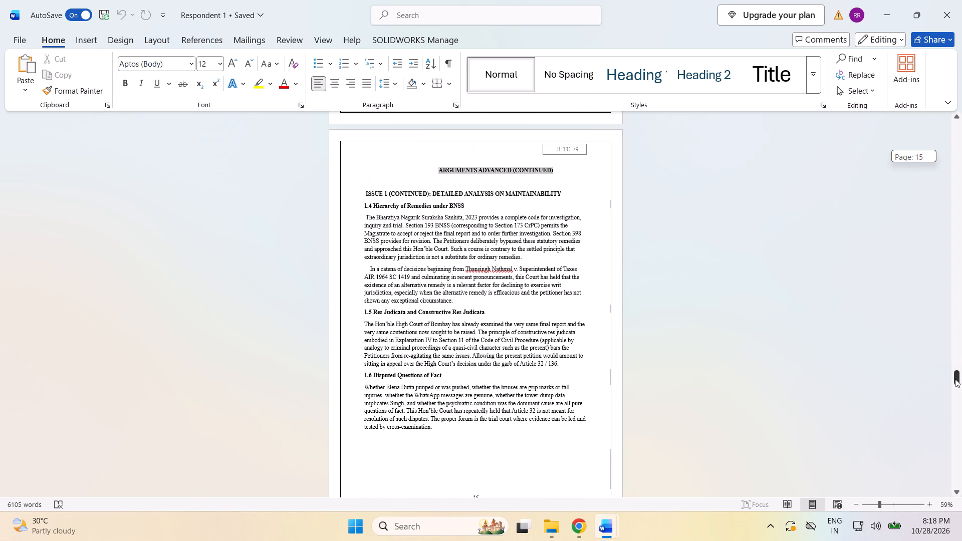
pyautogui.moveTo(955, 379); pyautogui.dragTo(938, 391)
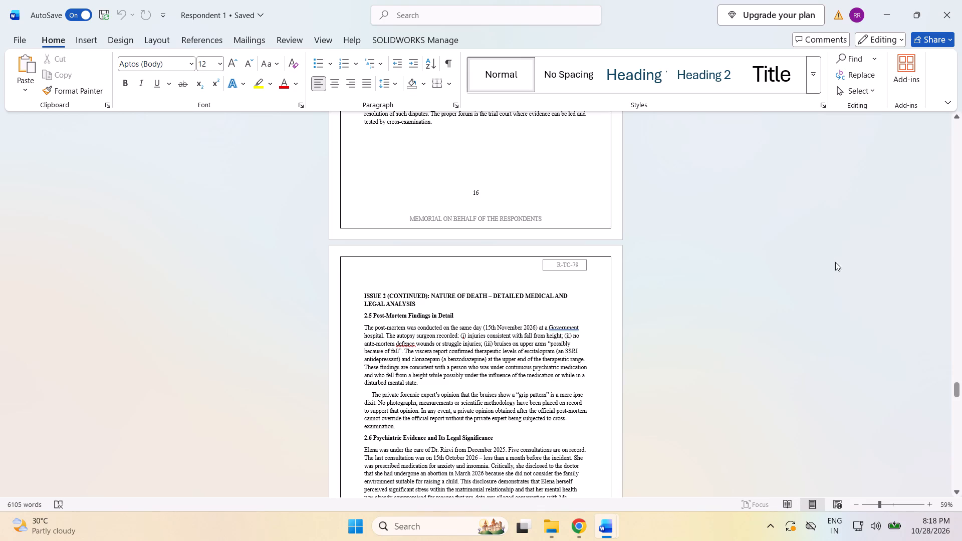
pyautogui.click(528, 303)
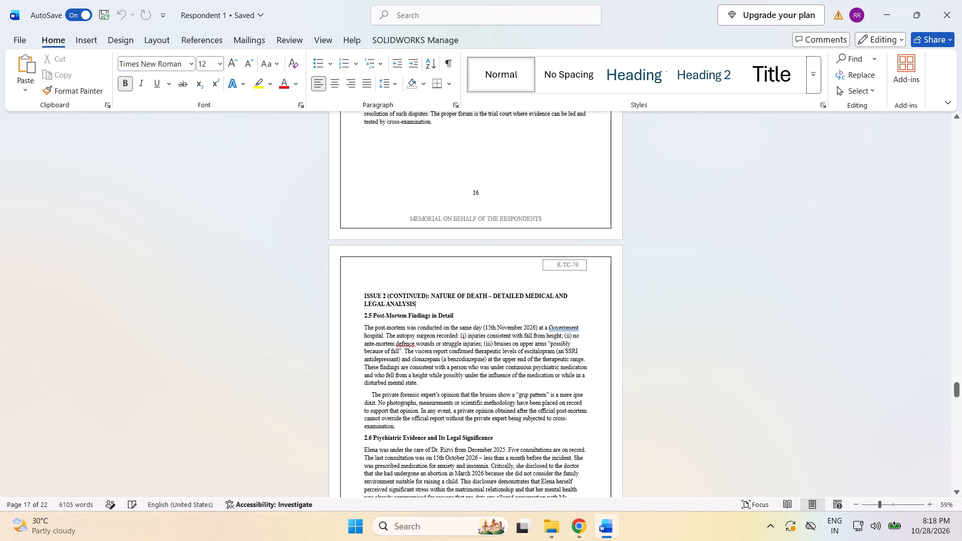
pyautogui.scroll(1, 693, 320)
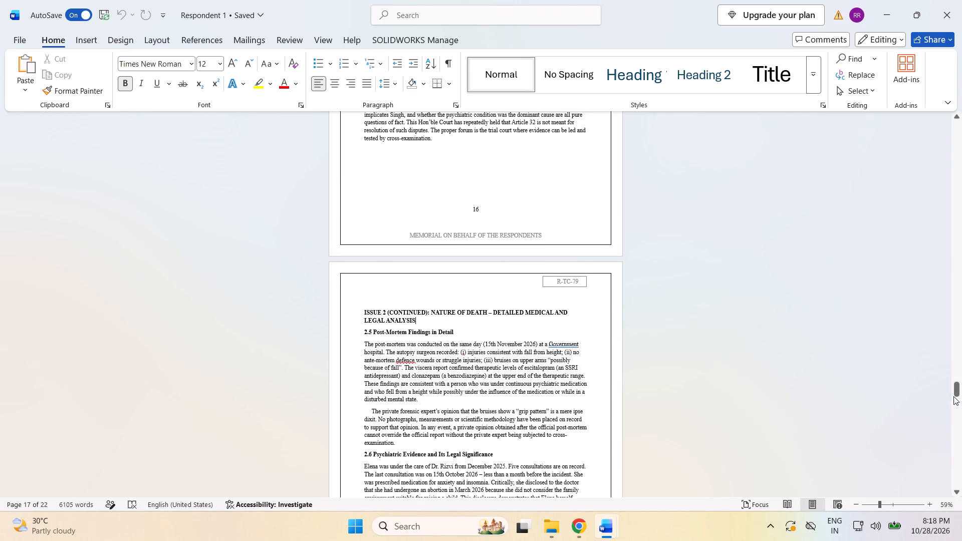
pyautogui.moveTo(954, 395); pyautogui.dragTo(928, 86)
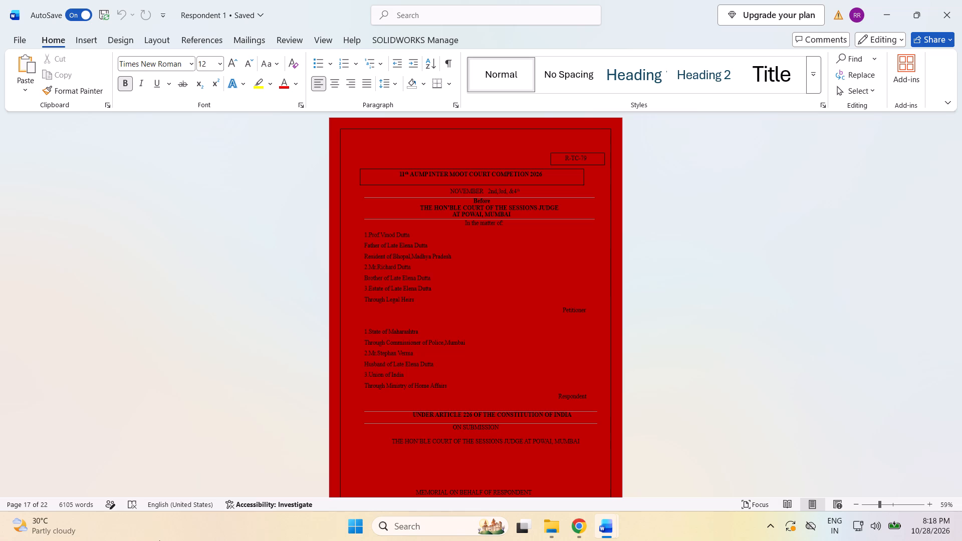
# Set the four numbered links under Online Resources in the Index of Authorities to Times New Roman.
pyautogui.scroll(-3, 542, 443)
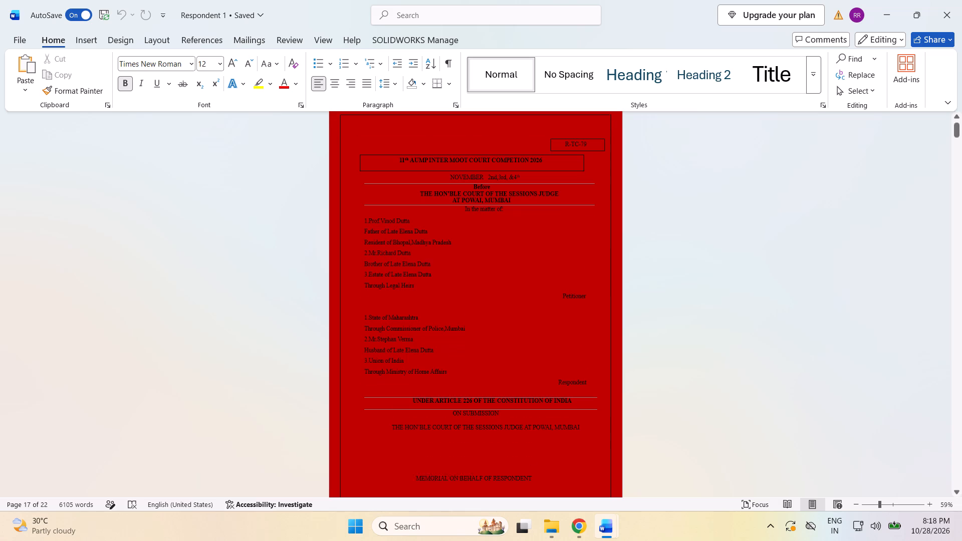
pyautogui.scroll(-13, 542, 443)
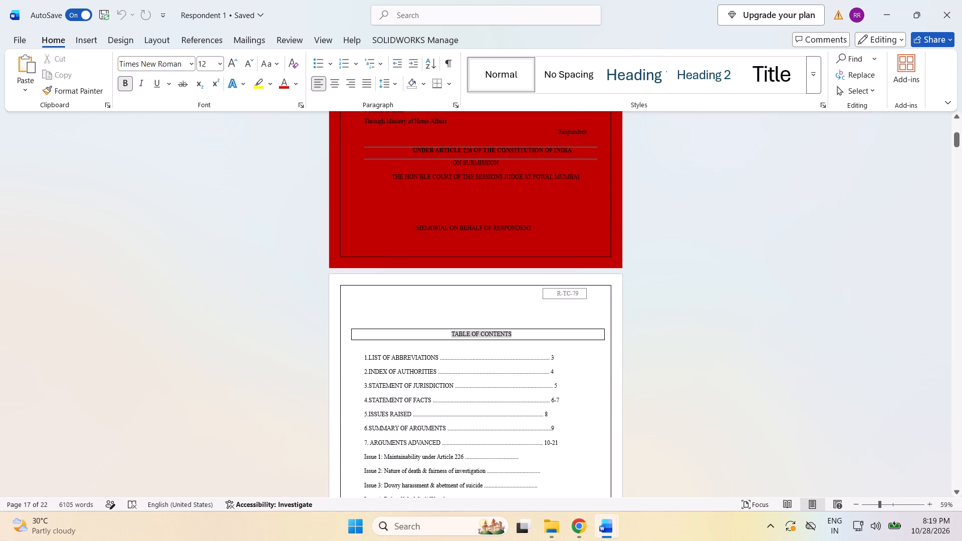
pyautogui.scroll(-4, 541, 455)
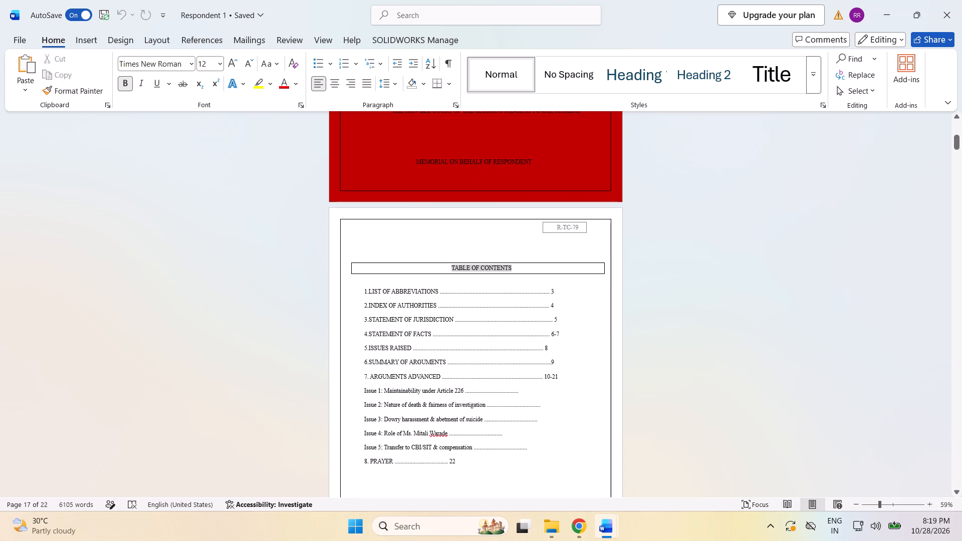
pyautogui.scroll(-20, 541, 457)
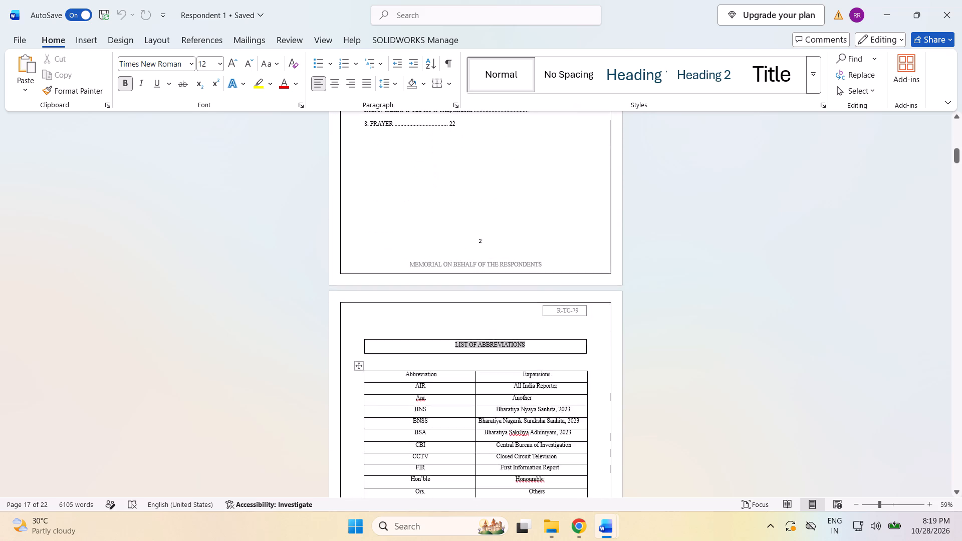
pyautogui.scroll(-17, 541, 461)
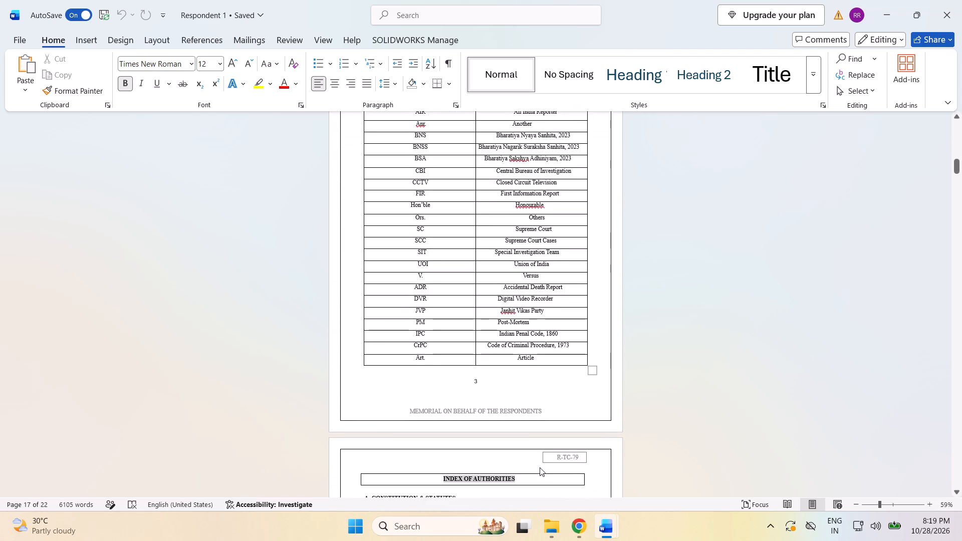
pyautogui.scroll(-14, 539, 475)
pyautogui.scroll(-9, 533, 484)
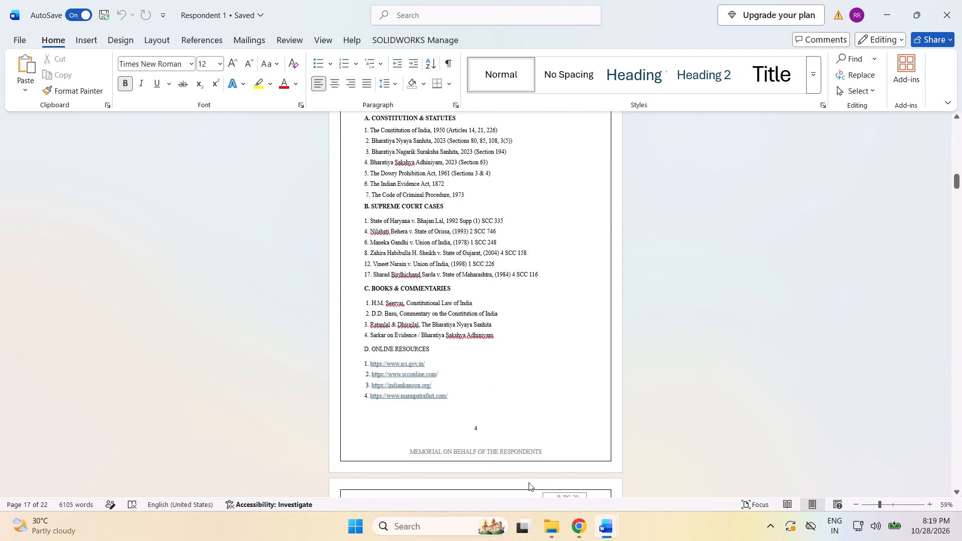
pyautogui.moveTo(363, 362); pyautogui.dragTo(375, 374)
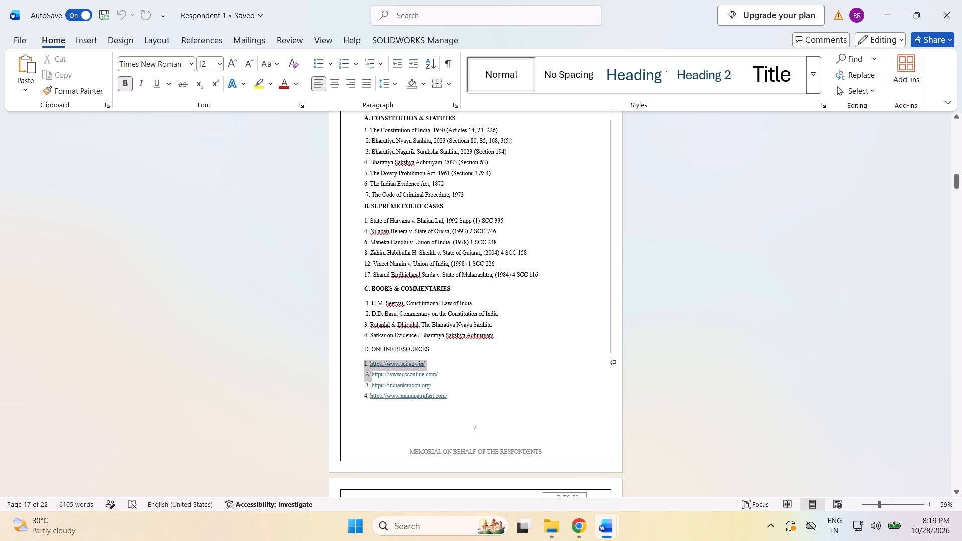
pyautogui.moveTo(375, 374); pyautogui.dragTo(432, 406)
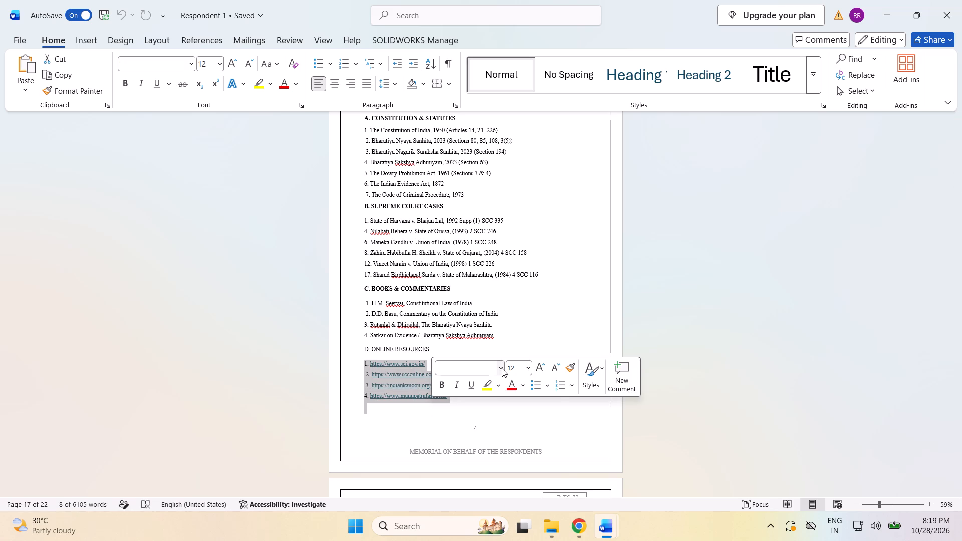
pyautogui.click(496, 372)
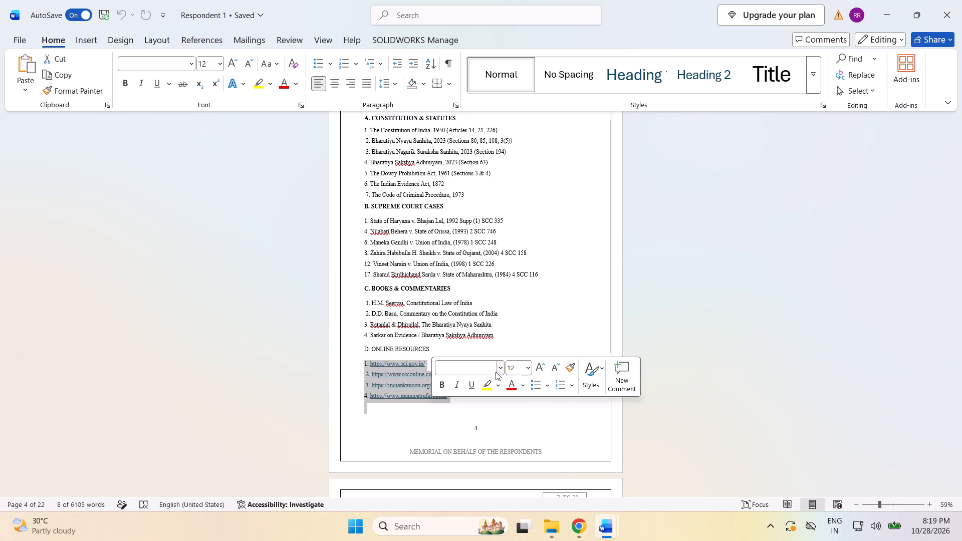
pyautogui.click(500, 369)
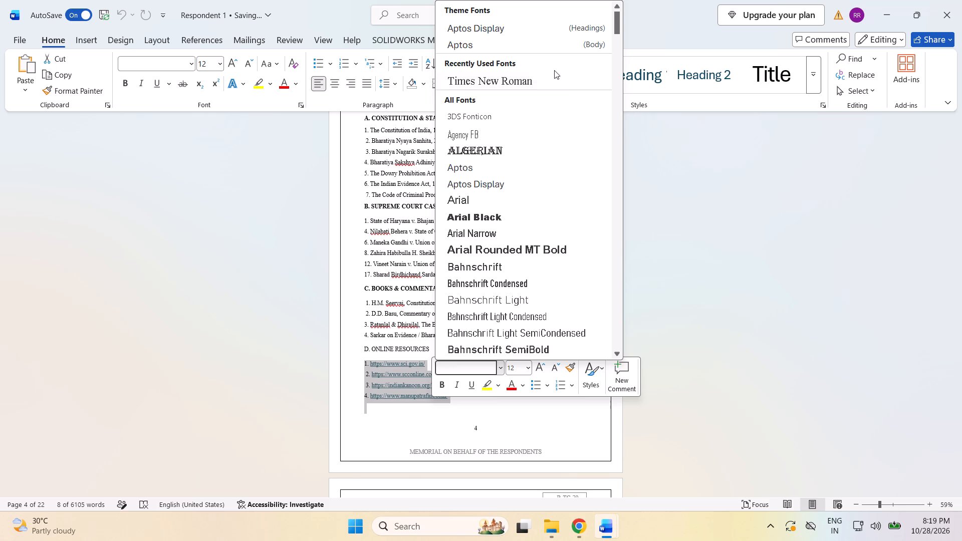
pyautogui.click(532, 75)
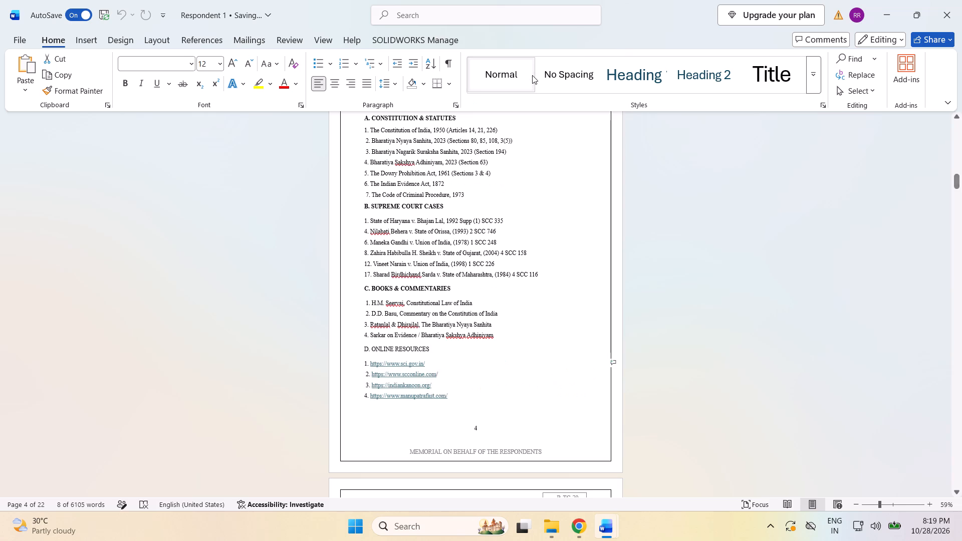
pyautogui.click(786, 310)
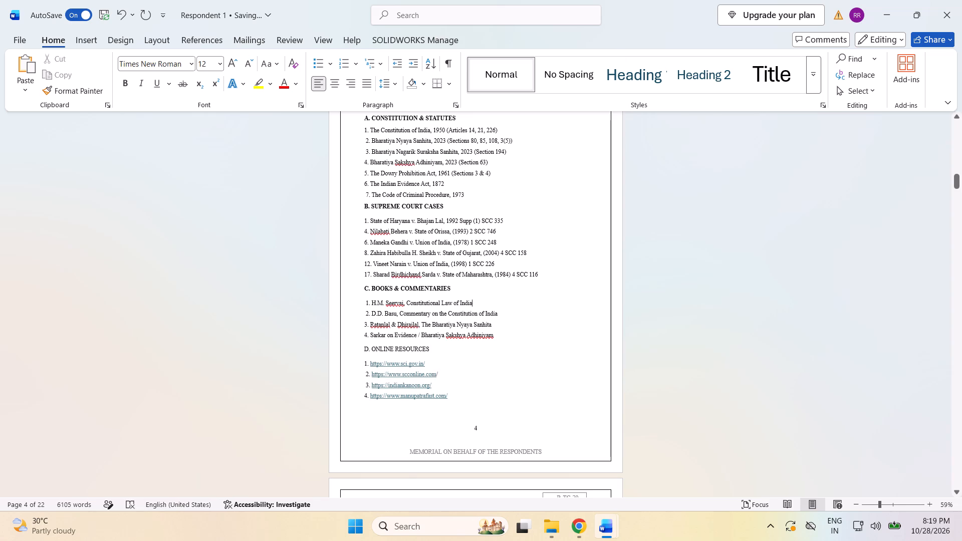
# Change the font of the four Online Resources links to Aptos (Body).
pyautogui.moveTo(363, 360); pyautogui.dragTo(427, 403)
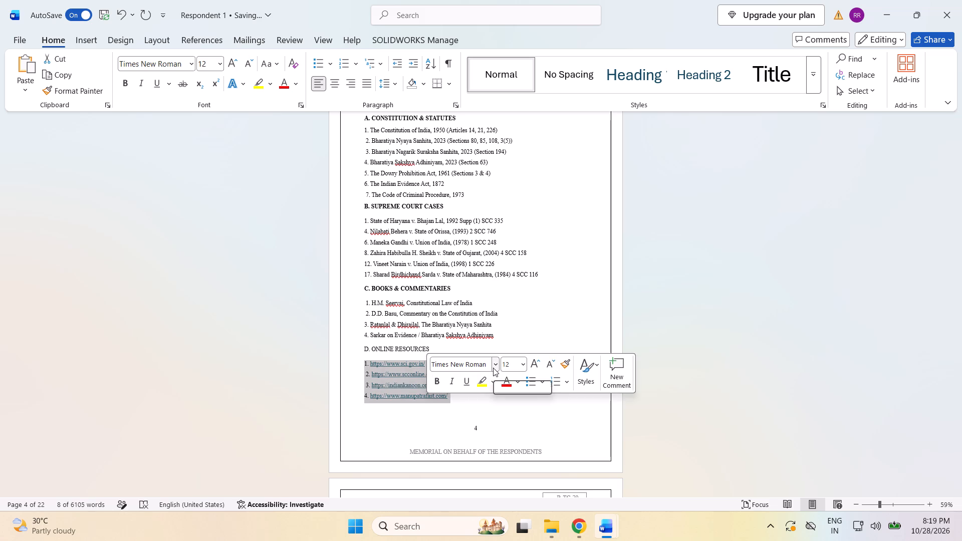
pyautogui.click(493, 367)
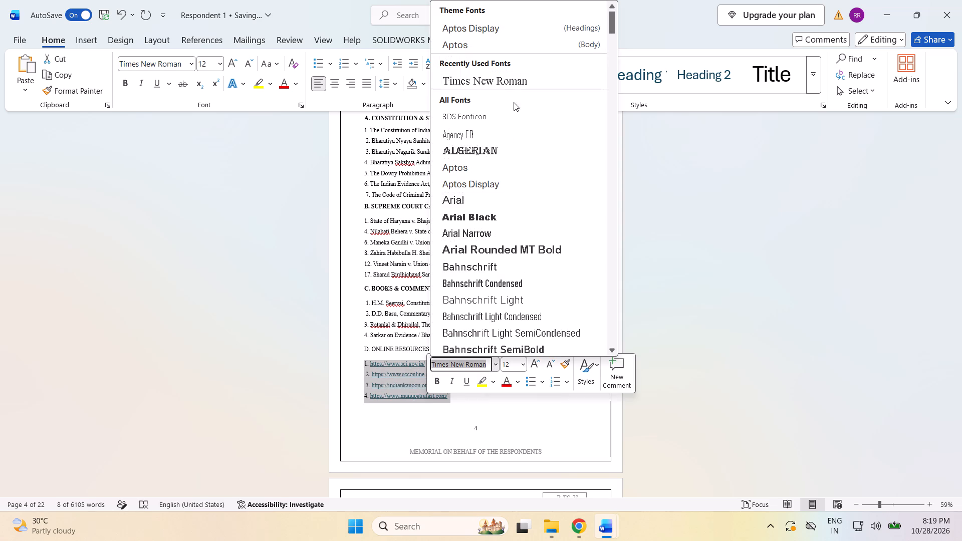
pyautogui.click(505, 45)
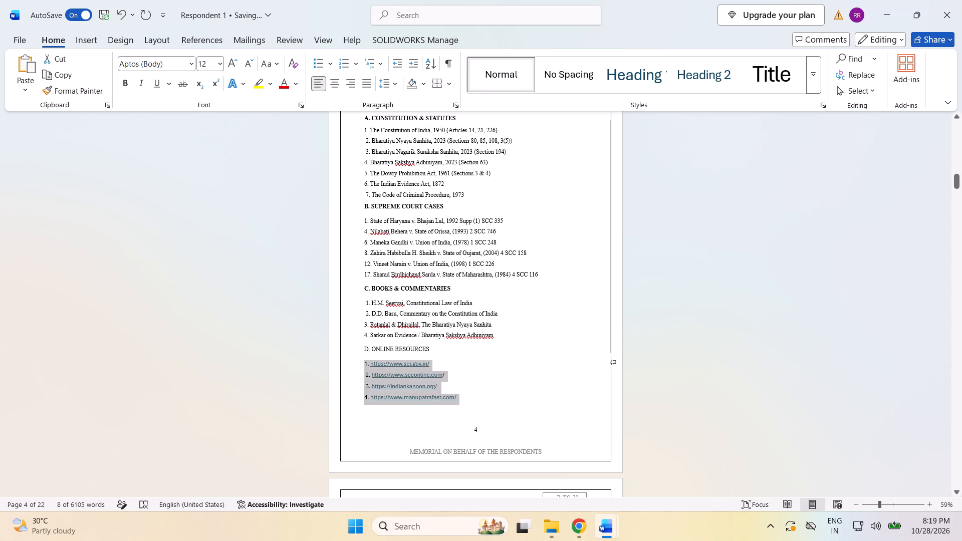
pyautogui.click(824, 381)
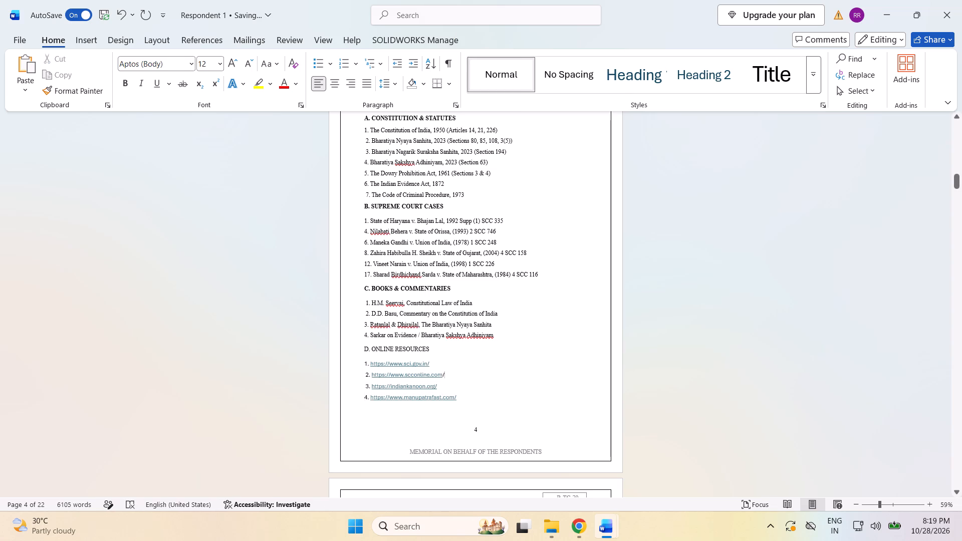
# Set the four Online Resources links on page 4 to Times New Roman.
pyautogui.moveTo(359, 362); pyautogui.dragTo(435, 399)
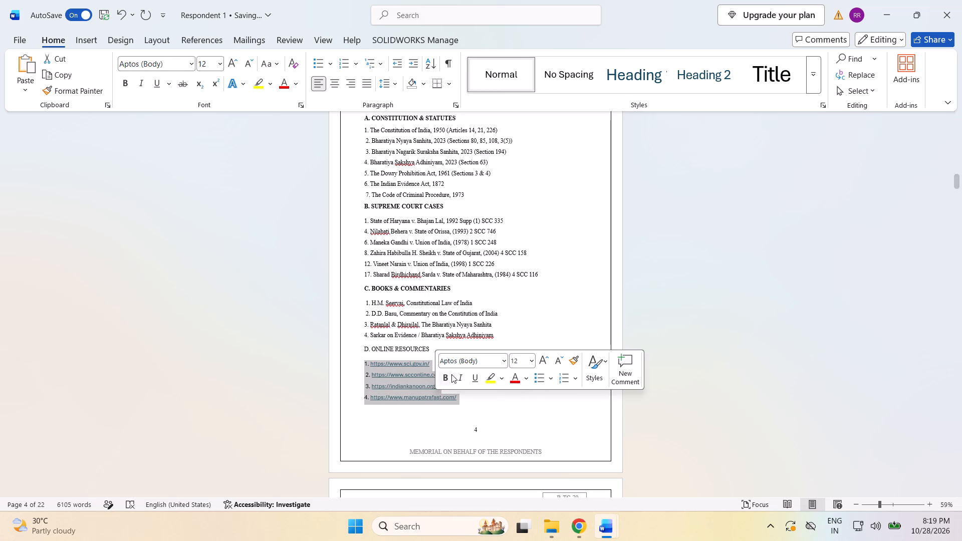
pyautogui.click(507, 361)
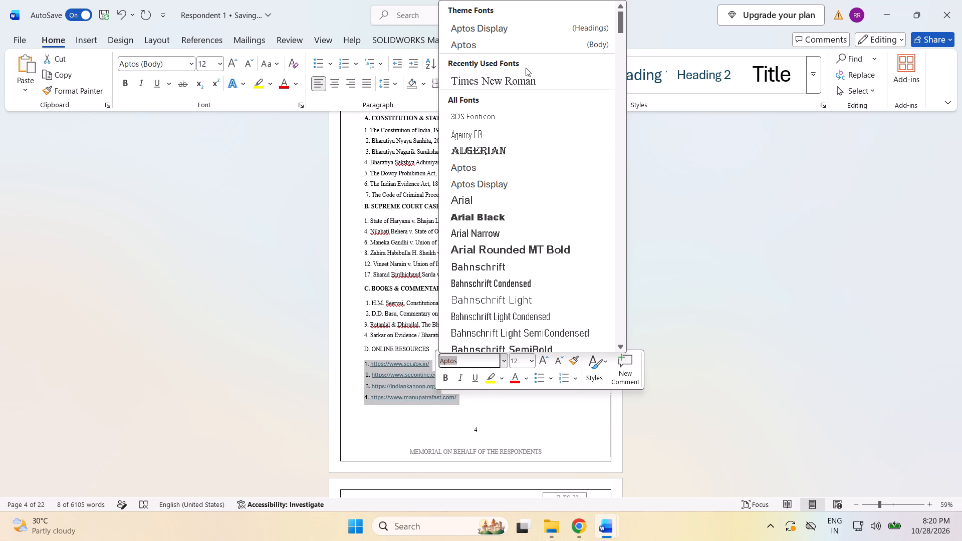
pyautogui.click(523, 82)
pyautogui.scroll(-2, 831, 402)
pyautogui.scroll(4, 831, 402)
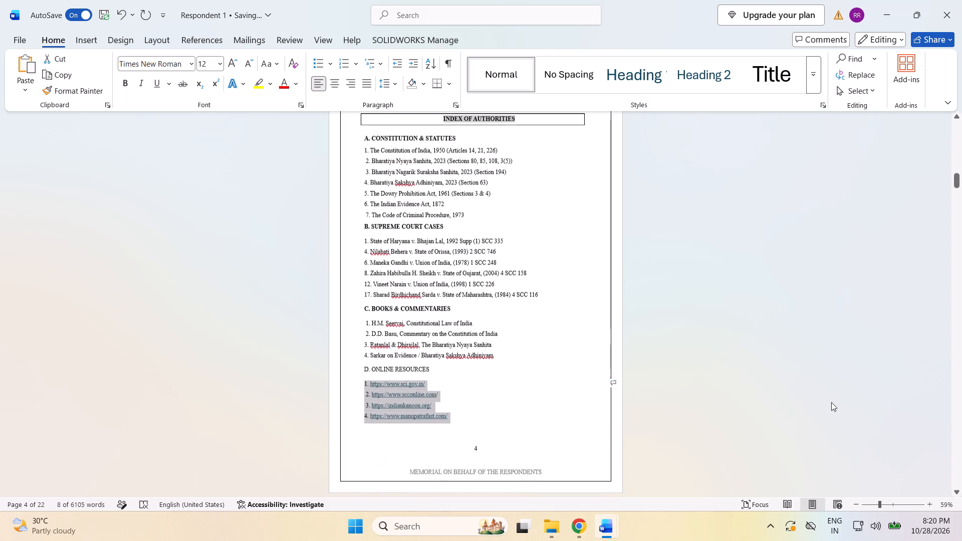
# Check the font formatting of the boxed INDEX OF AUTHORITIES heading on page 4 of the respondent memorial.
pyautogui.doubleClick(831, 402)
pyautogui.scroll(16, 722, 282)
pyautogui.middleClick(696, 296)
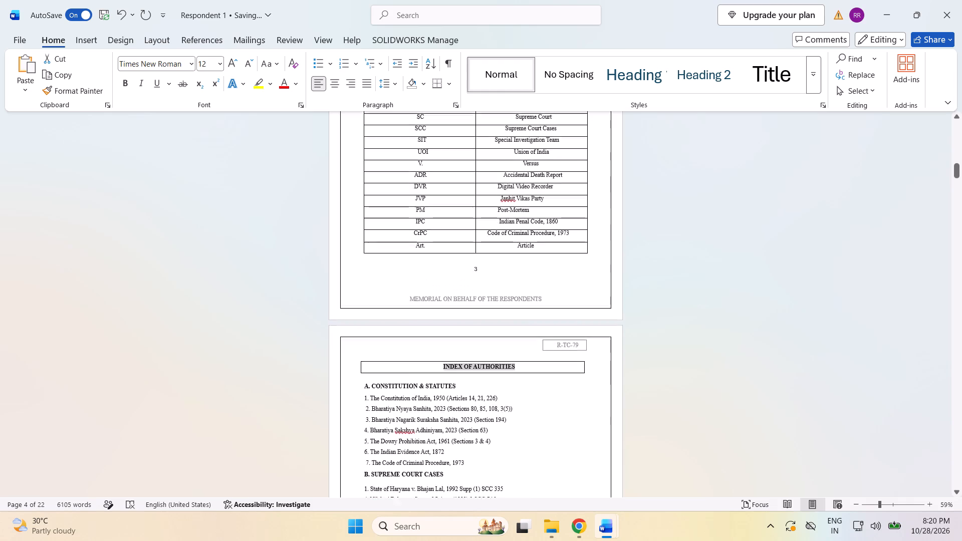
pyautogui.scroll(1, 696, 295)
pyautogui.click(546, 396)
pyautogui.moveTo(522, 397); pyautogui.dragTo(508, 392)
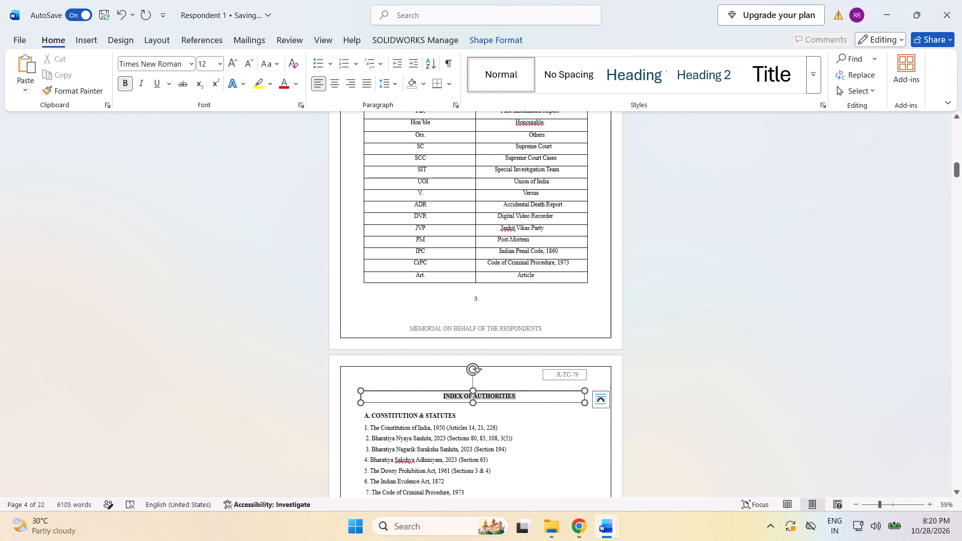
pyautogui.moveTo(508, 392); pyautogui.dragTo(423, 411)
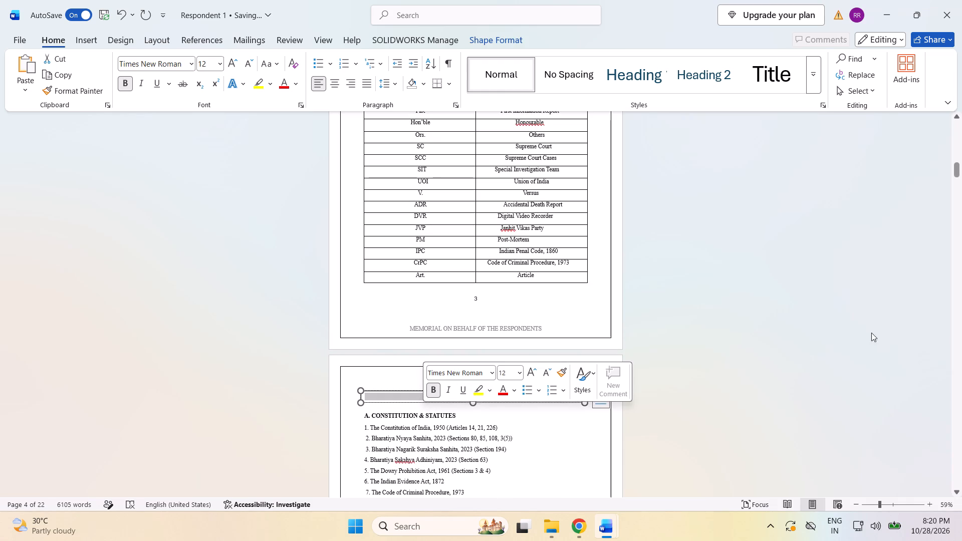
pyautogui.click(843, 343)
# Return to the respondent memorial's cover page and check the font of the team-code text box.
pyautogui.scroll(20, 839, 348)
pyautogui.scroll(14, 839, 348)
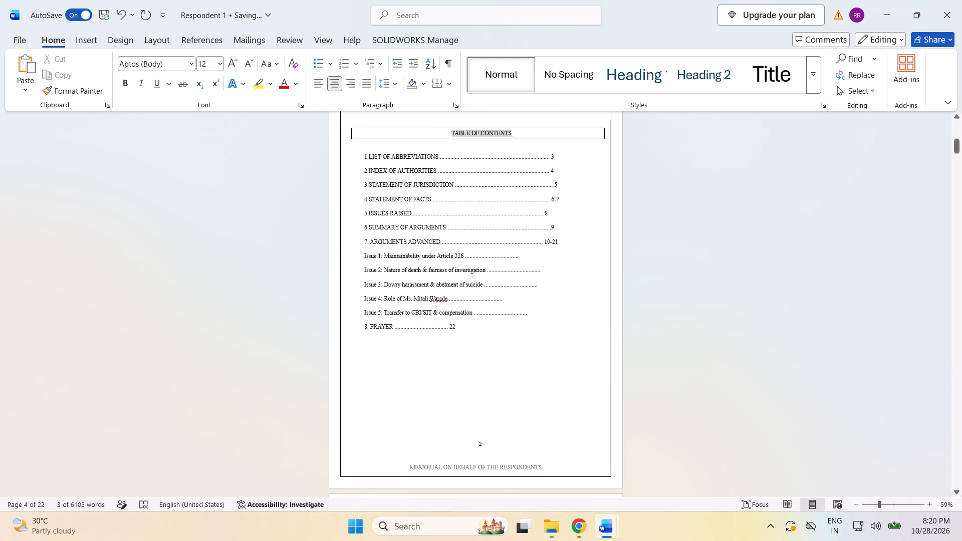
pyautogui.scroll(20, 836, 331)
pyautogui.scroll(19, 836, 331)
pyautogui.middleClick(836, 331)
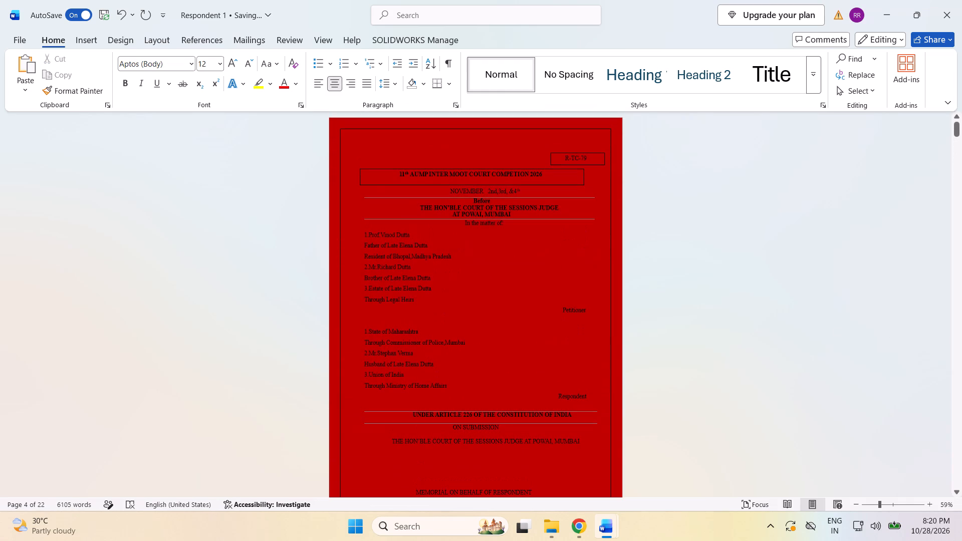
pyautogui.click(565, 160)
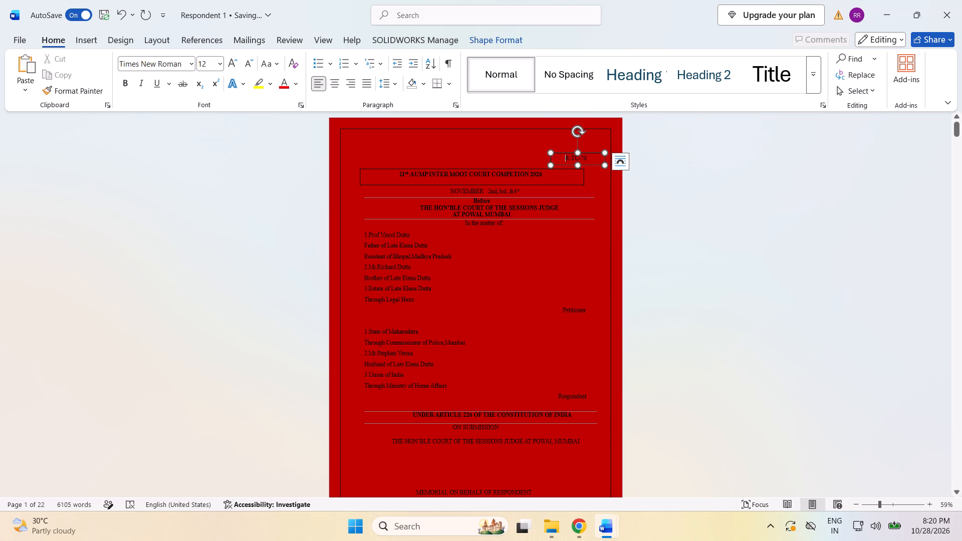
pyautogui.moveTo(565, 160); pyautogui.dragTo(596, 158)
pyautogui.click(724, 209)
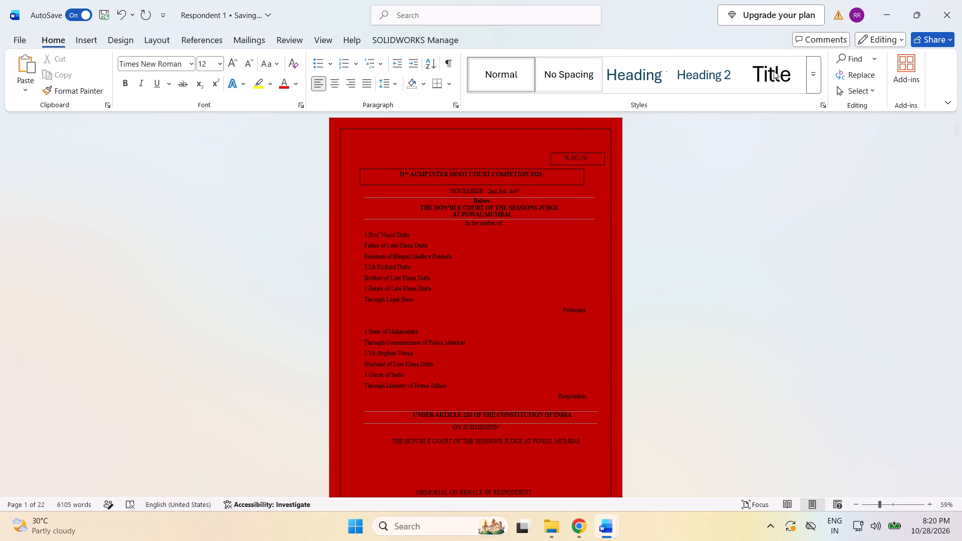
# Close the Respondent 1 document.
pyautogui.click(948, 13)
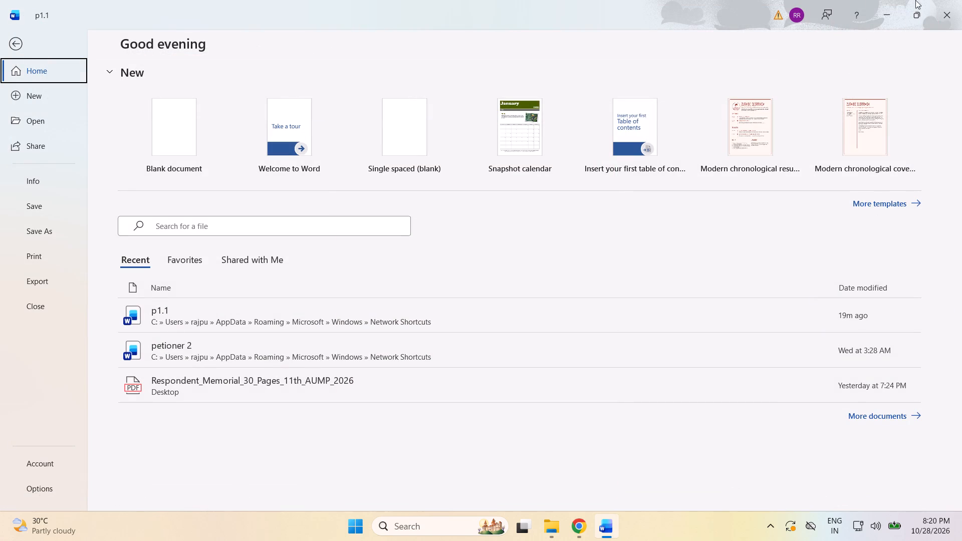
# Close the petitioner memorial p1.1.
pyautogui.click(943, 21)
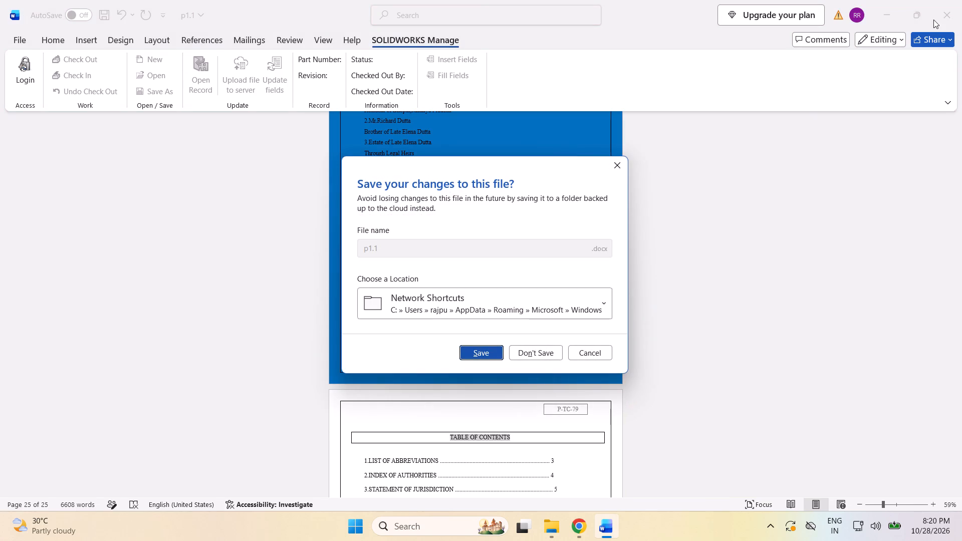